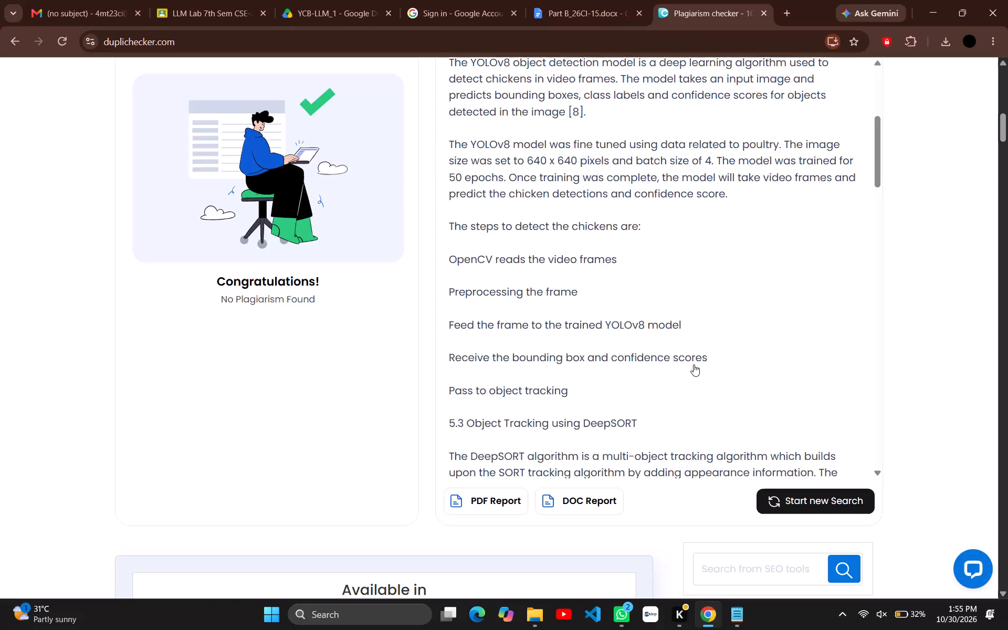
Replace section 5.3's "In the proposed system" paragraph with the plagiarism-checked paragraph beginning "The DeepSORT algorithm takes the chicken detections".
scroll(694, 364, "up", 1)
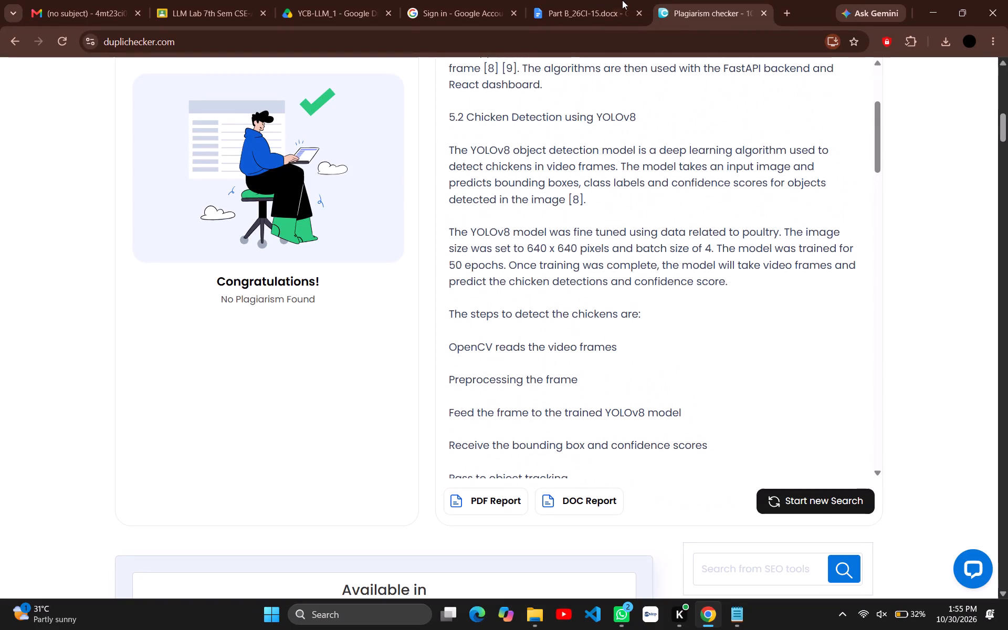
left_click(605, 0)
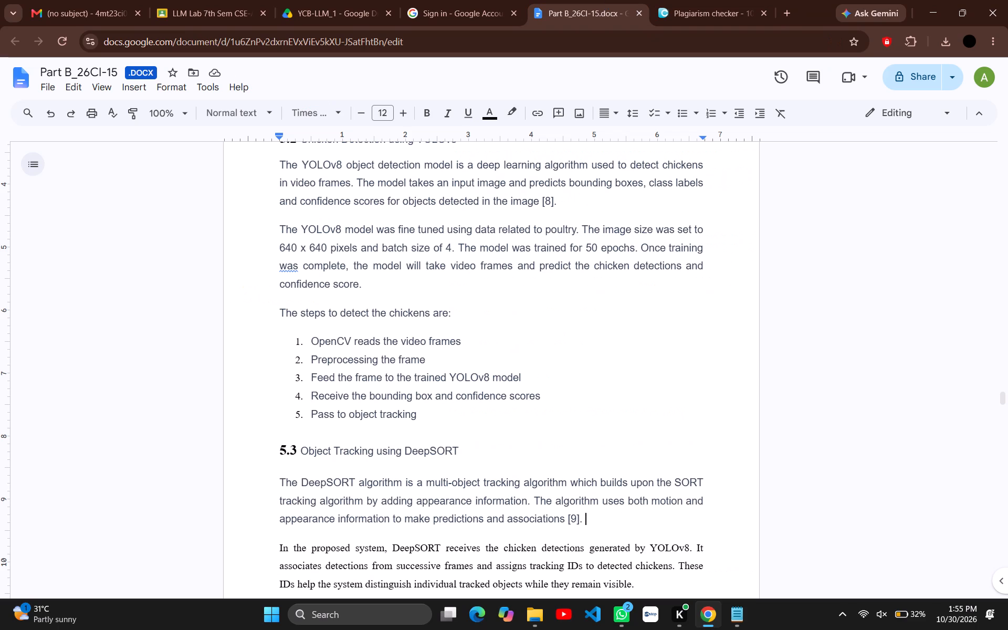
scroll(533, 347, "down", 2)
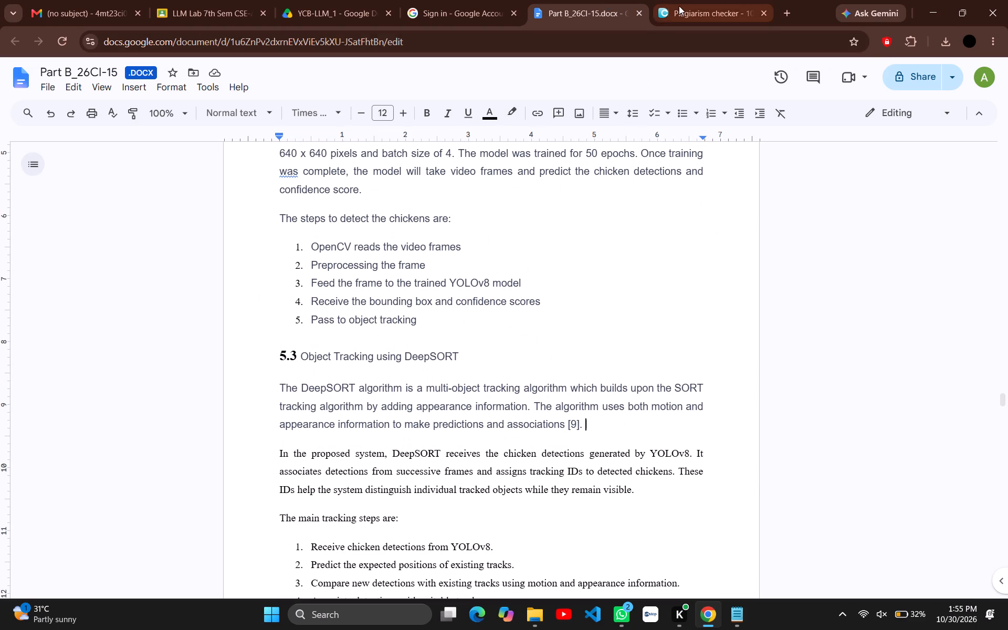
left_click(679, 6)
scroll(538, 258, "up", 4)
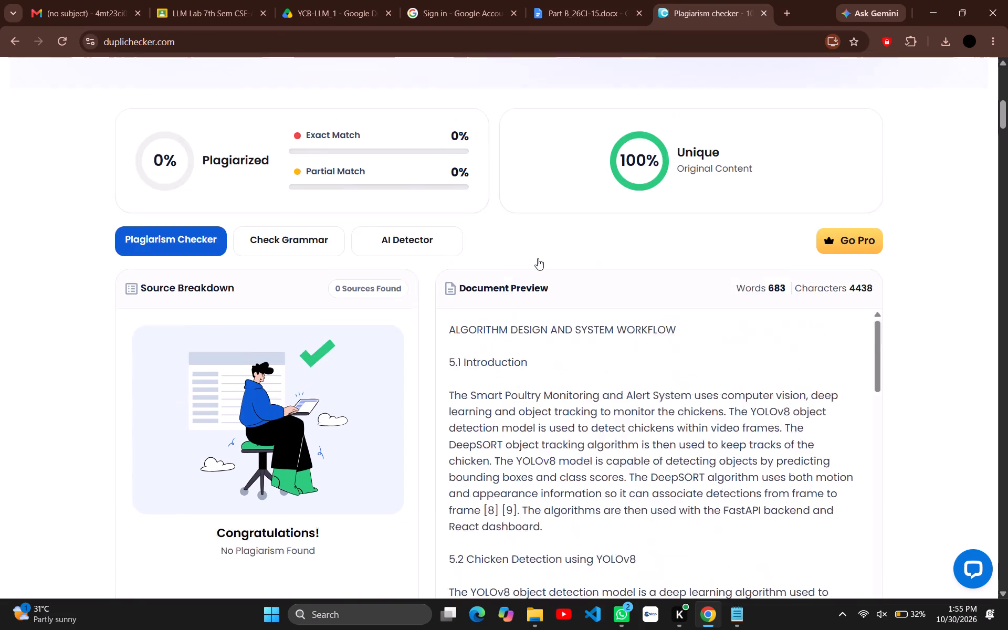
scroll(538, 258, "down", 6)
scroll(538, 258, "up", 3)
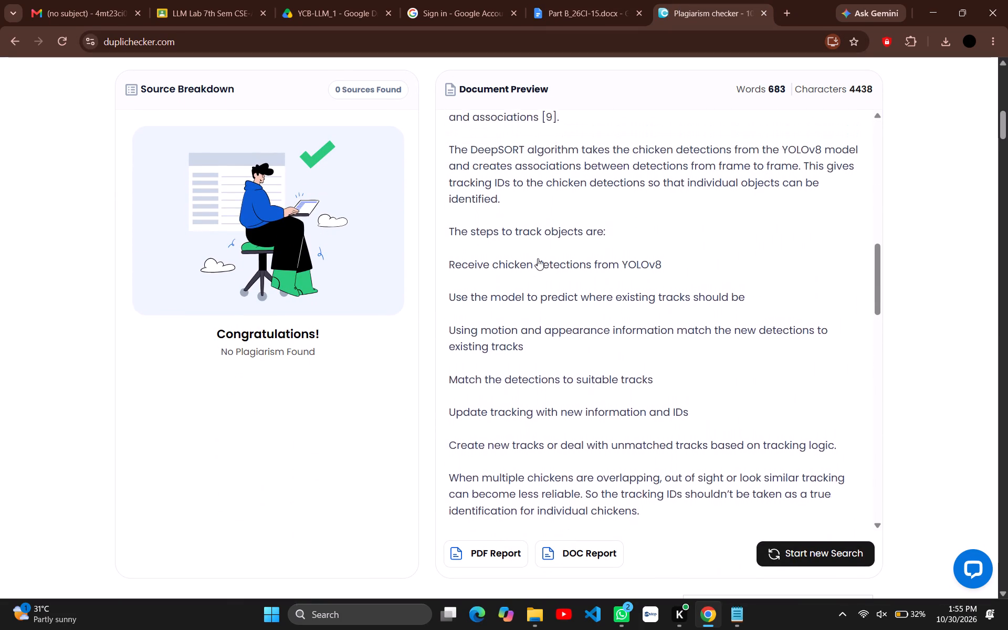
scroll(538, 258, "up", 3)
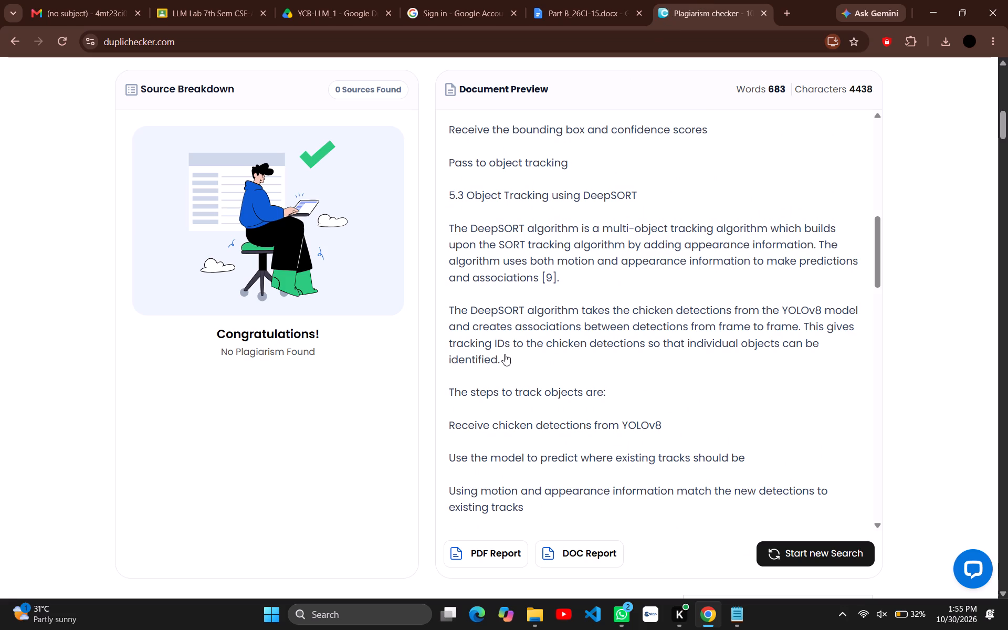
left_click_drag(505, 356, 450, 313)
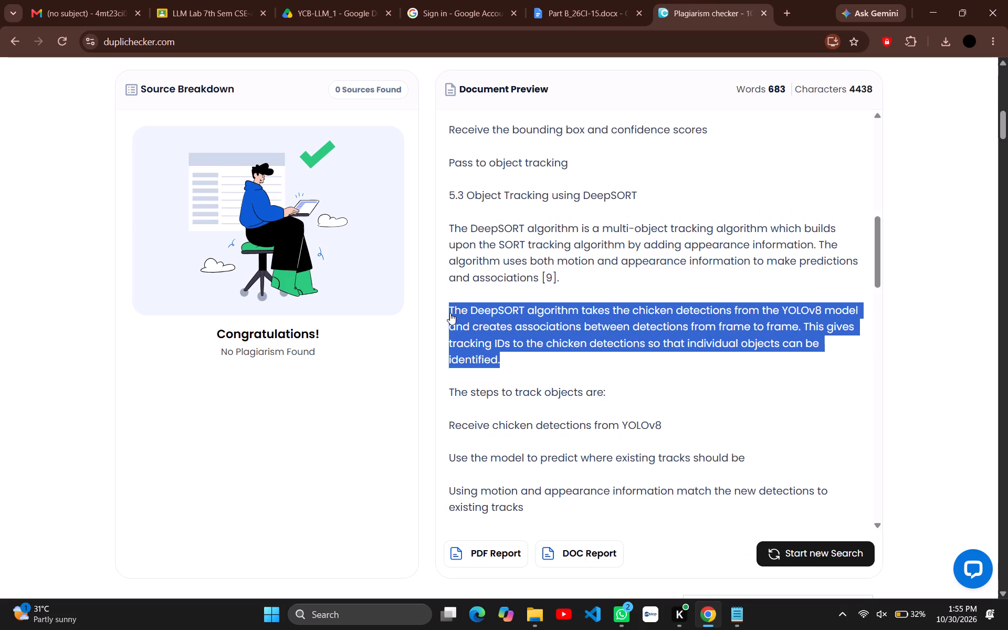
key("ctrl+c")
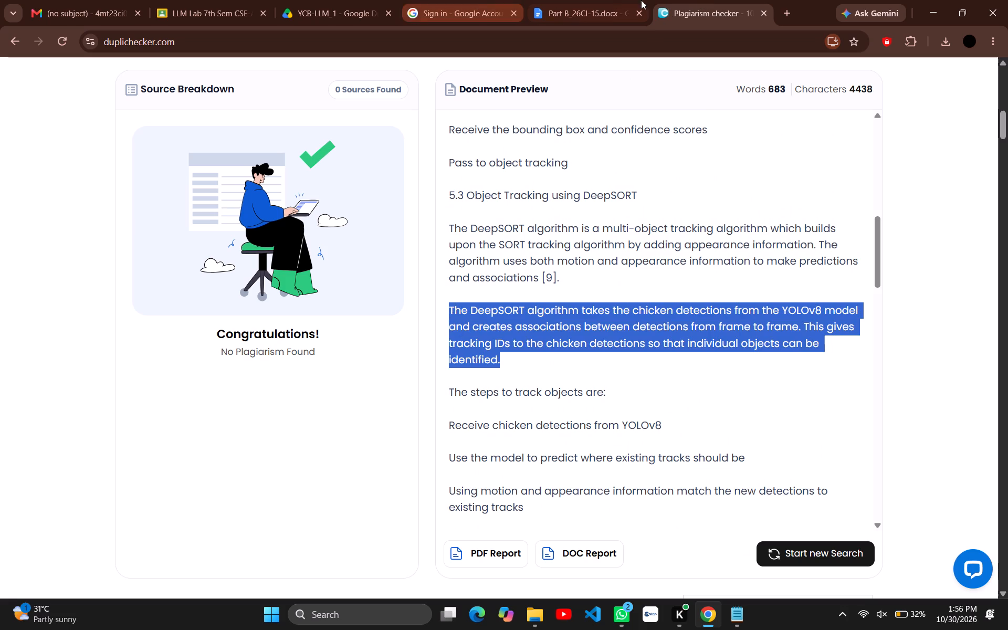
left_click(644, 0)
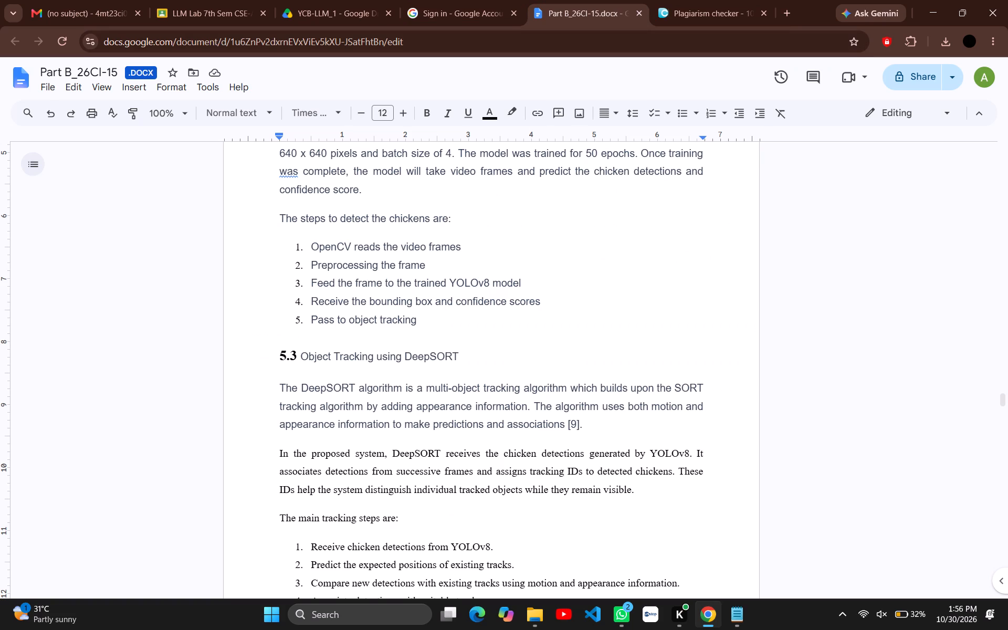
scroll(486, 340, "down", 1)
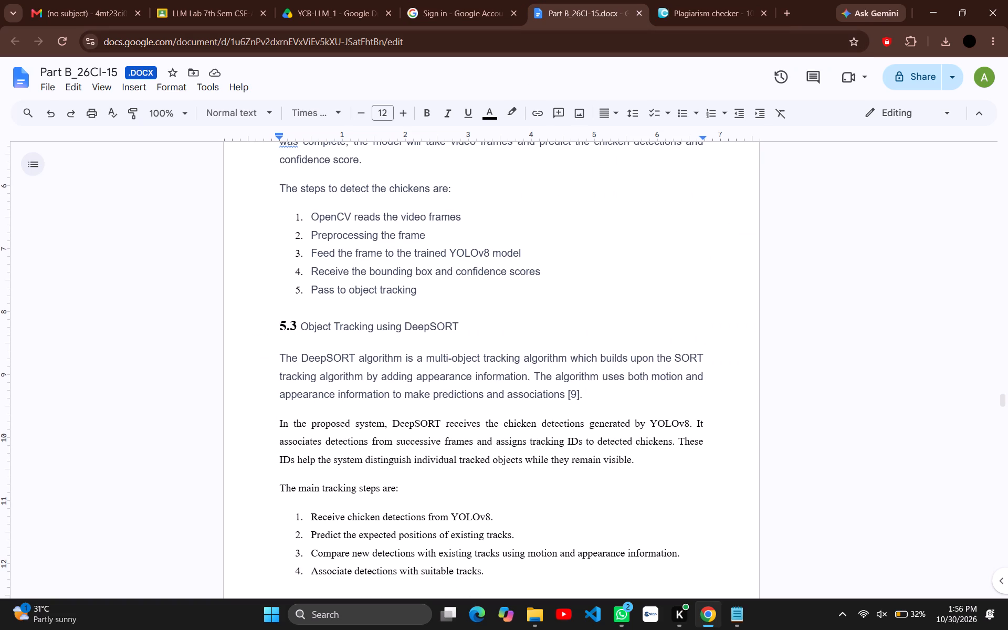
left_click_drag(635, 459, 278, 433)
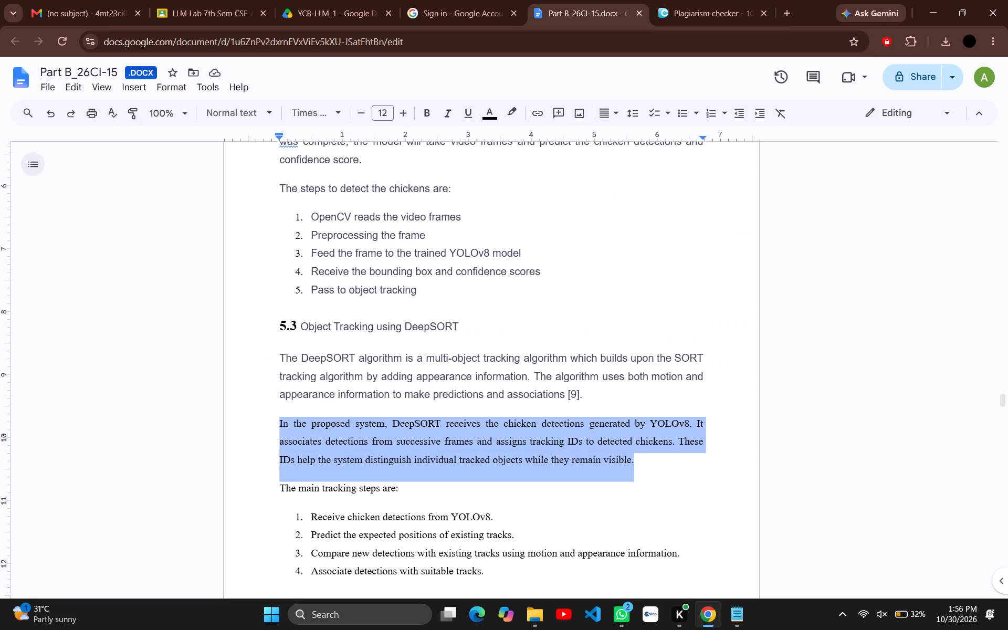
left_click_drag(278, 433, 277, 430)
key("ctrl+v")
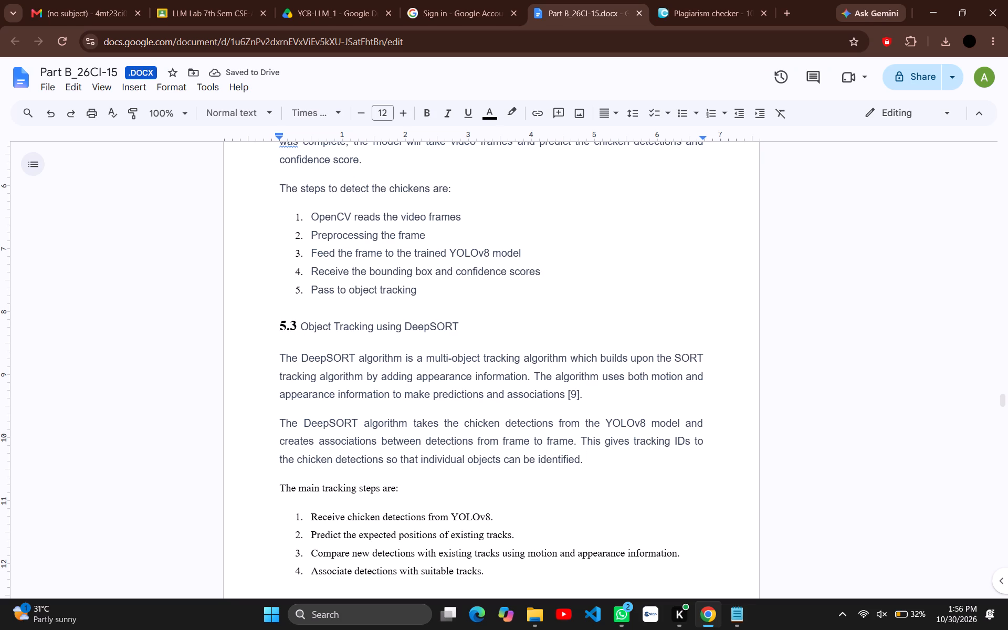
Replace the tracking list's introductory line in section 5.3 with "The steps to track objects are:" copied from the plagiarism checker's preview.
left_click(709, 0)
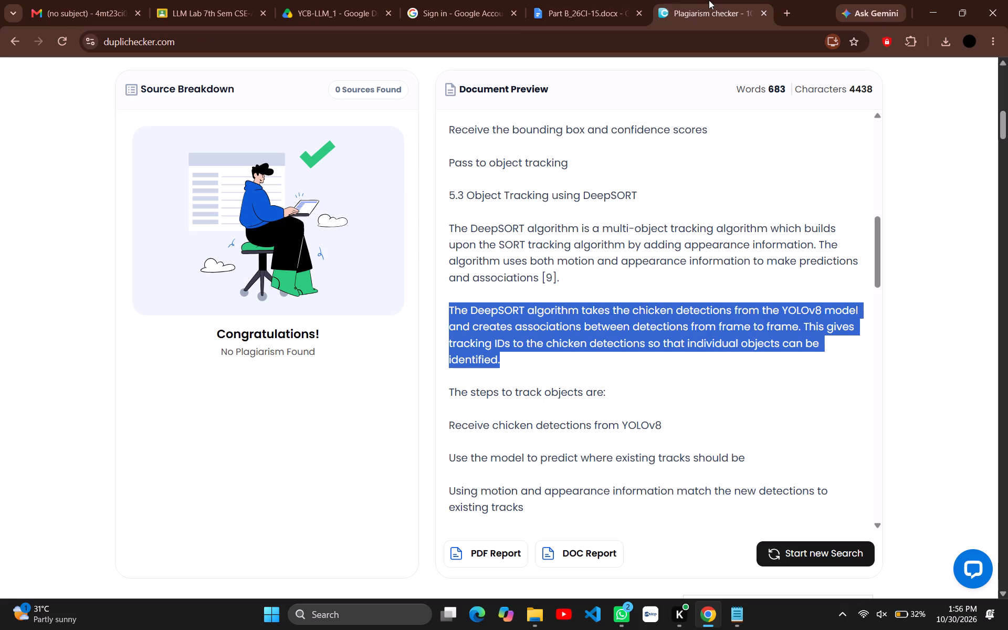
left_click_drag(449, 392, 538, 402)
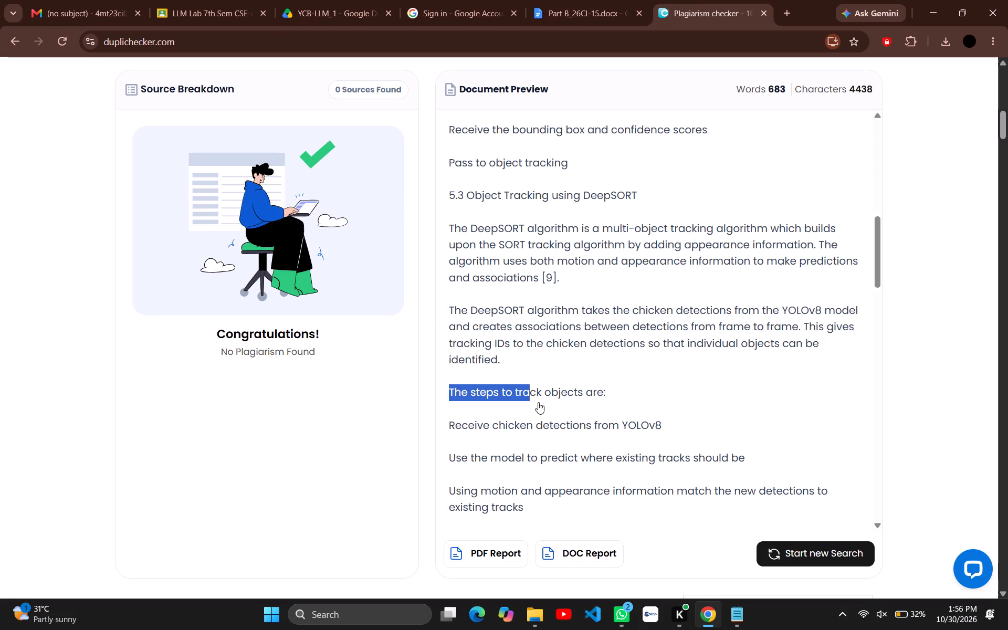
left_click_drag(538, 402, 605, 394)
key("ctrl+c")
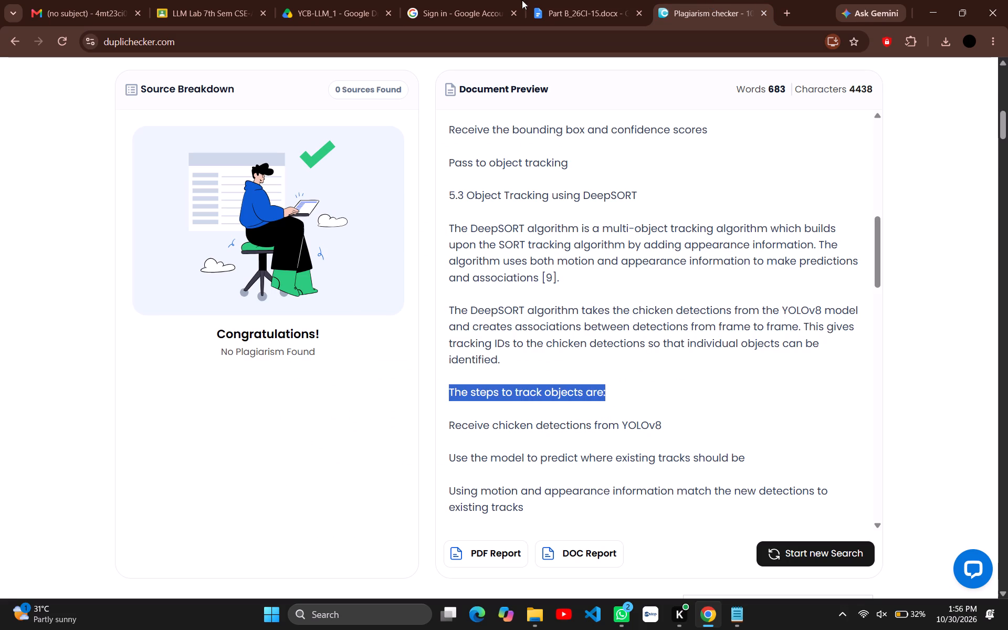
left_click(584, 0)
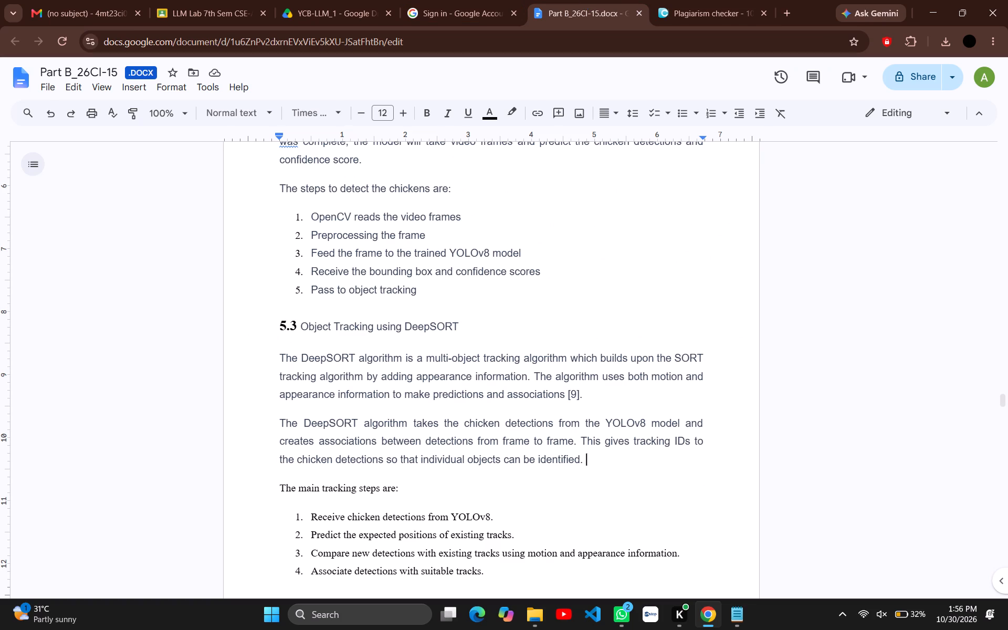
left_click_drag(399, 487, 275, 488)
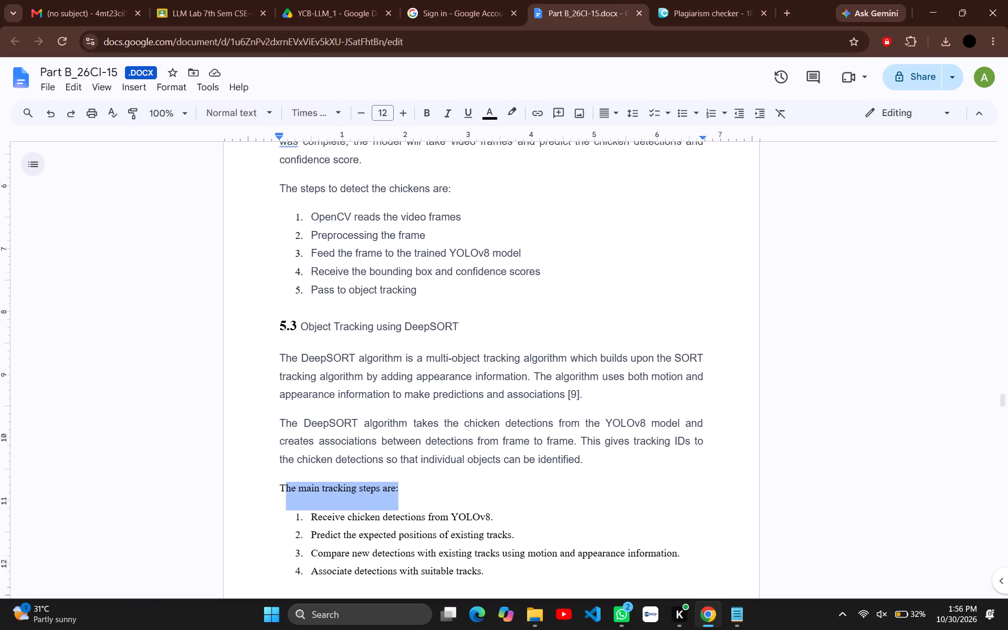
left_click_drag(275, 488, 277, 488)
key("ctrl+v")
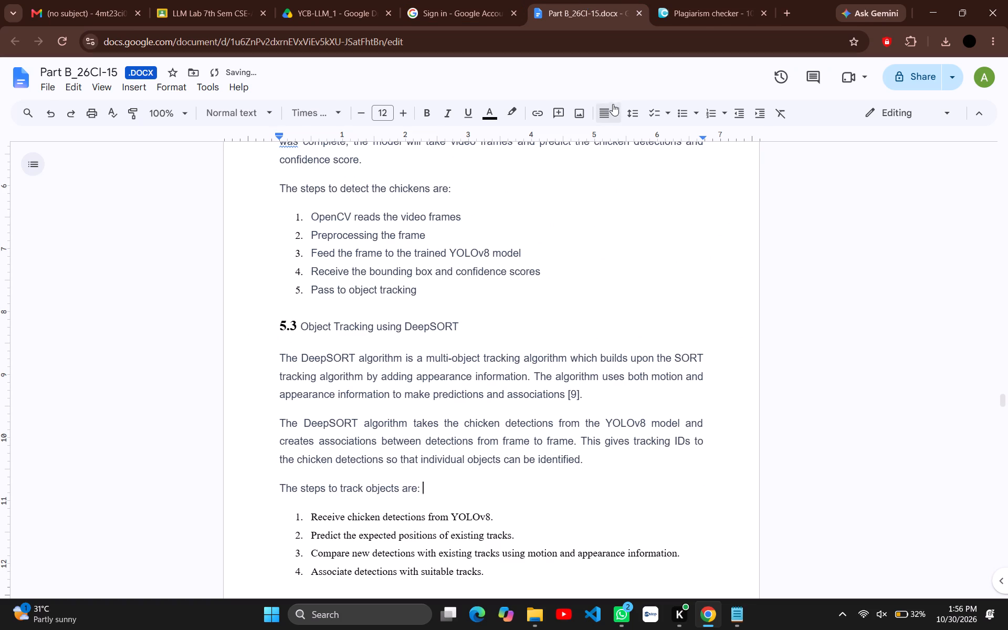
Replace item 1 of the section 5.3 tracking list with the checker's "Receive chicken detections from YOLOv8".
left_click(700, 18)
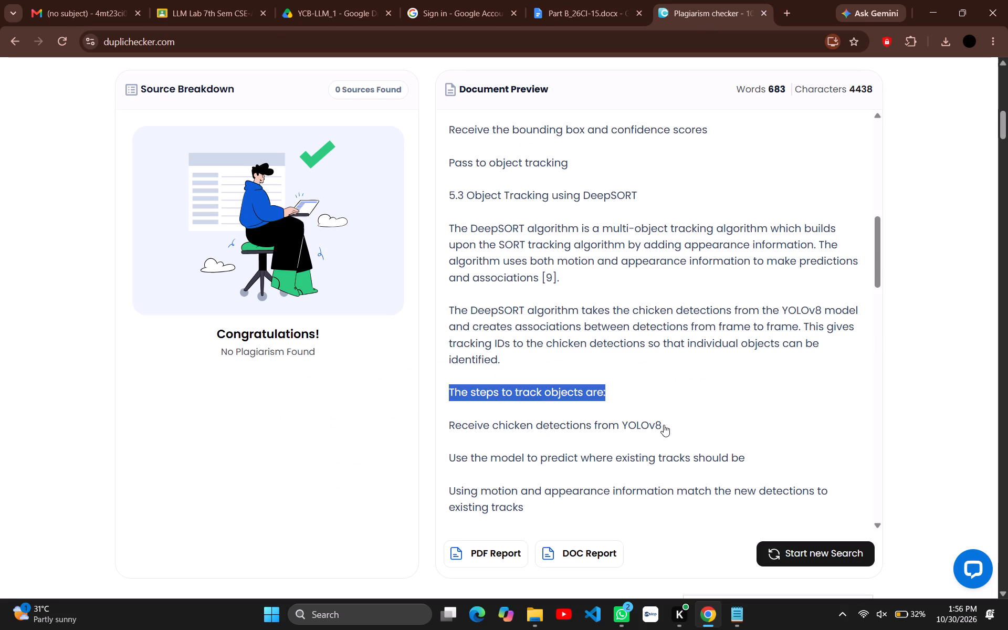
left_click_drag(664, 425, 446, 428)
key("ctrl+c")
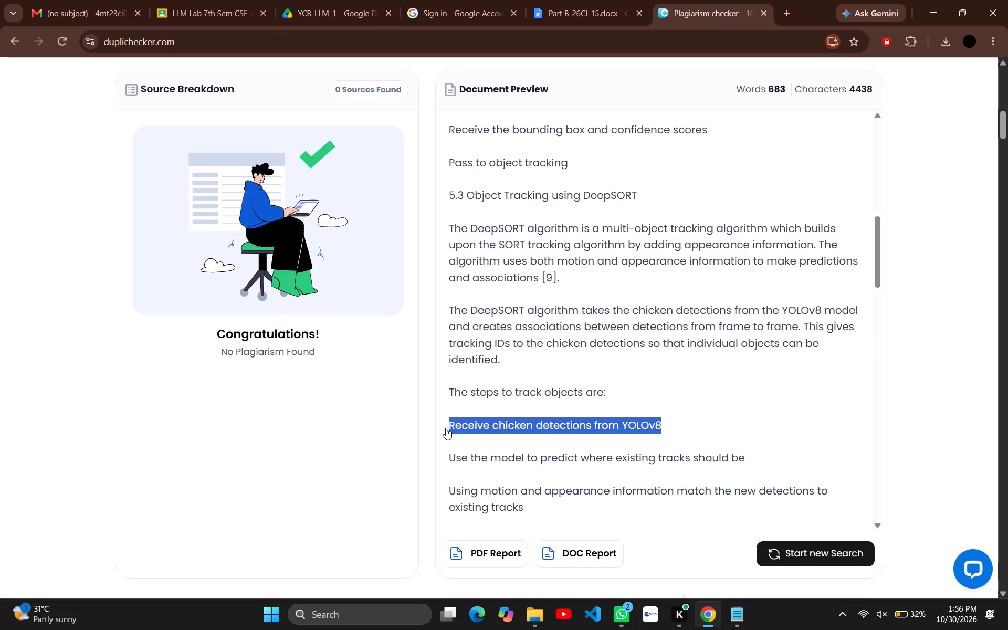
left_click(590, 0)
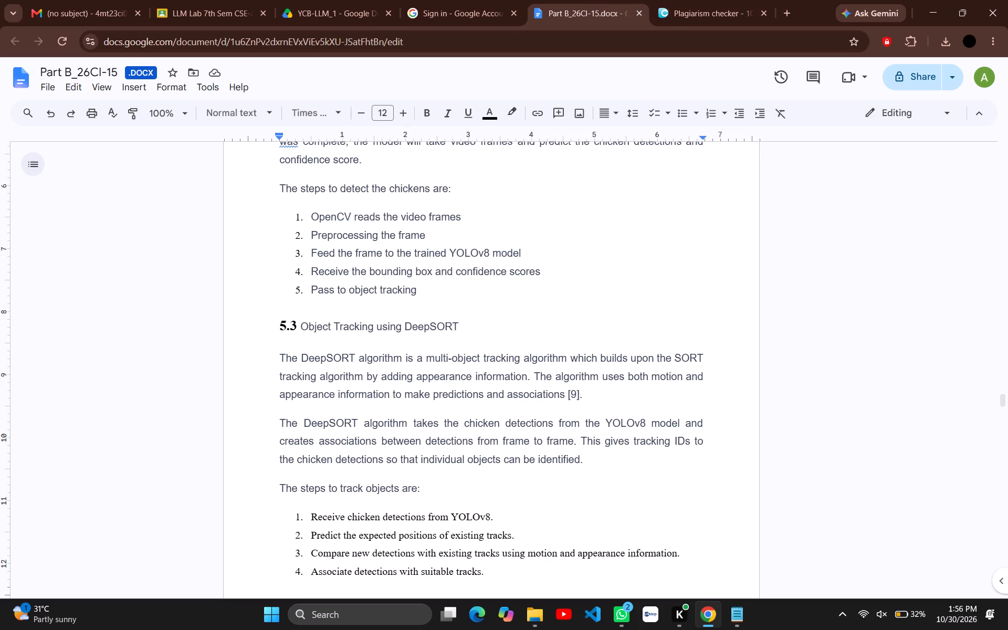
left_click_drag(492, 514, 489, 514)
left_click_drag(489, 514, 312, 513)
key("ctrl+v")
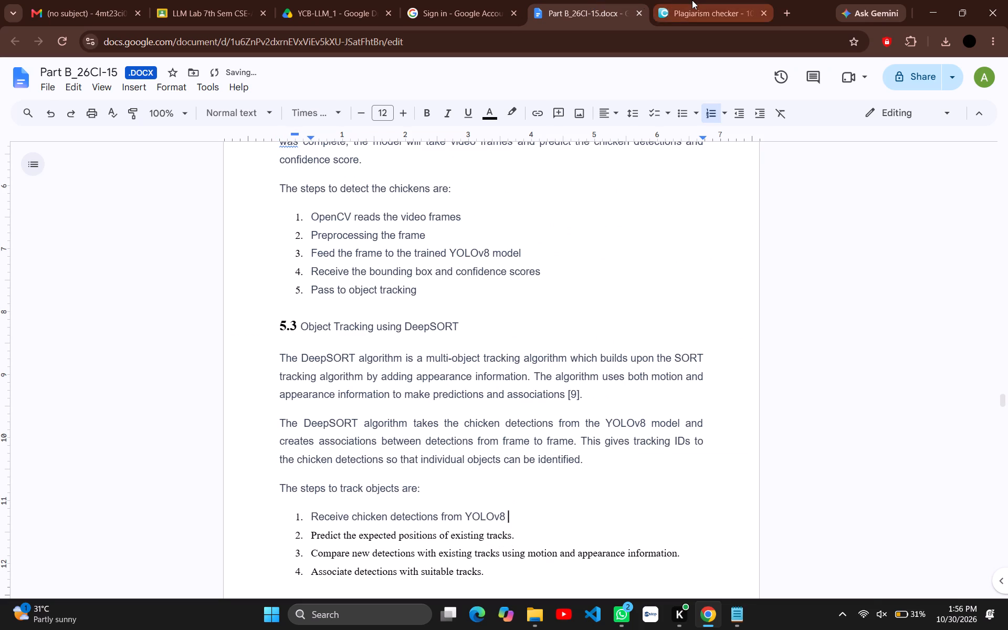
Replace item 2 of the tracking list with the checker's "Use the model to predict where existing tracks should be".
left_click(692, 0)
scroll(590, 412, "down", 4)
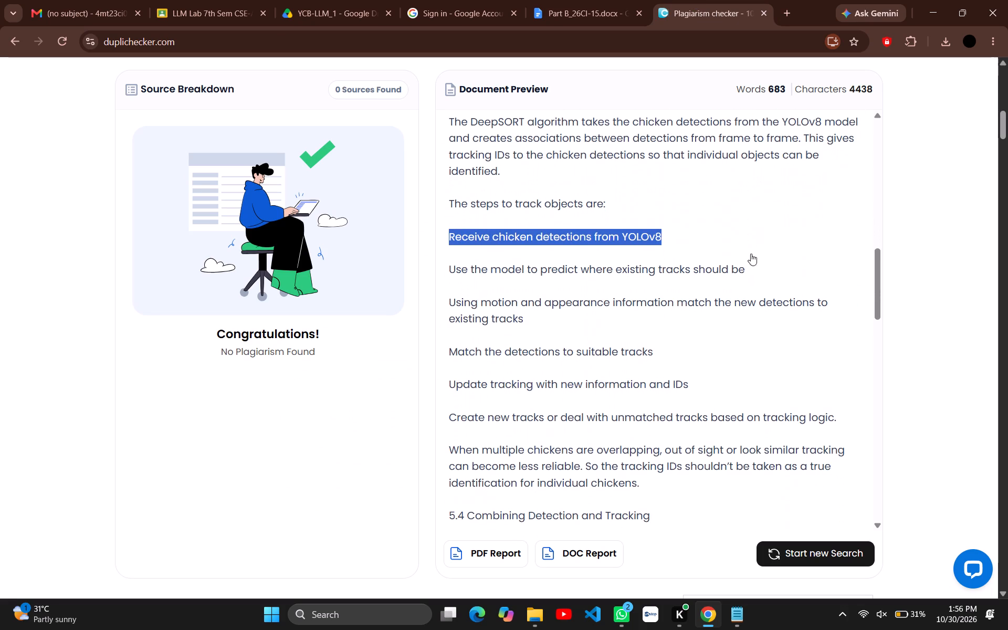
left_click_drag(744, 269, 449, 269)
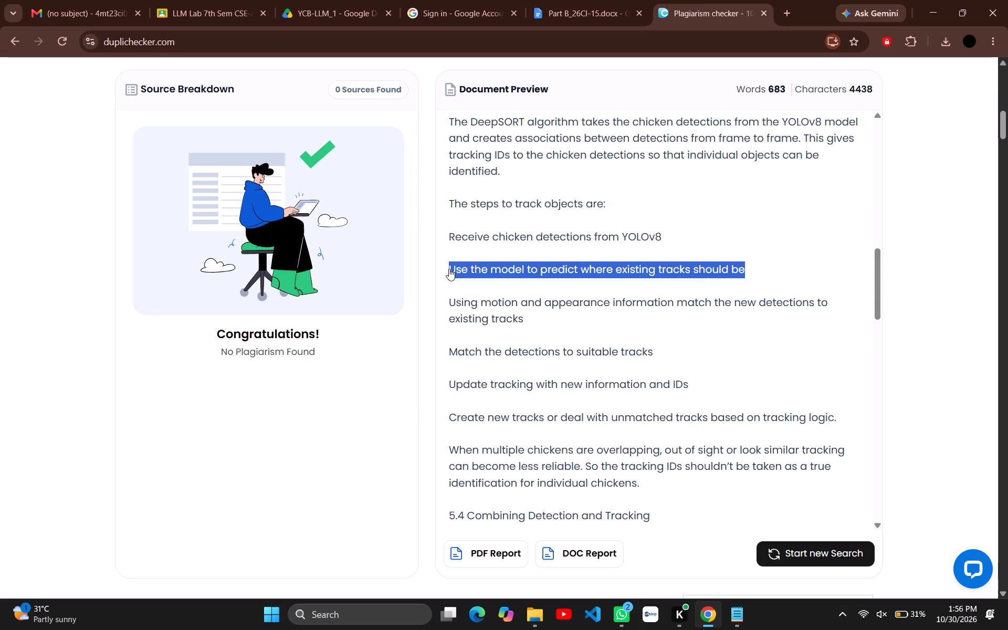
key("ctrl+c")
left_click(449, 269, "ctrl")
left_click(549, 0)
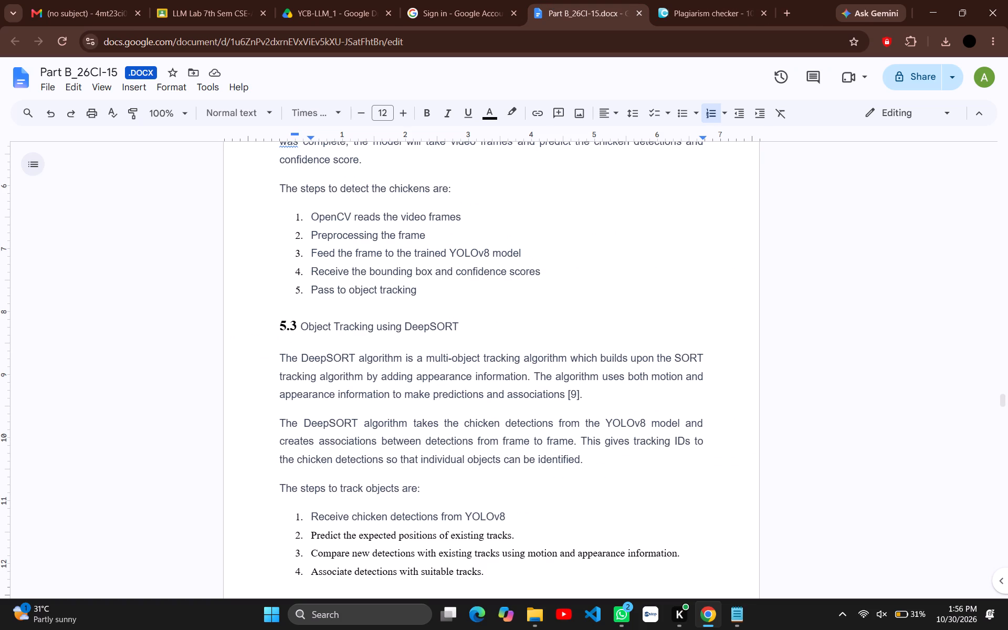
left_click_drag(516, 535, 429, 539)
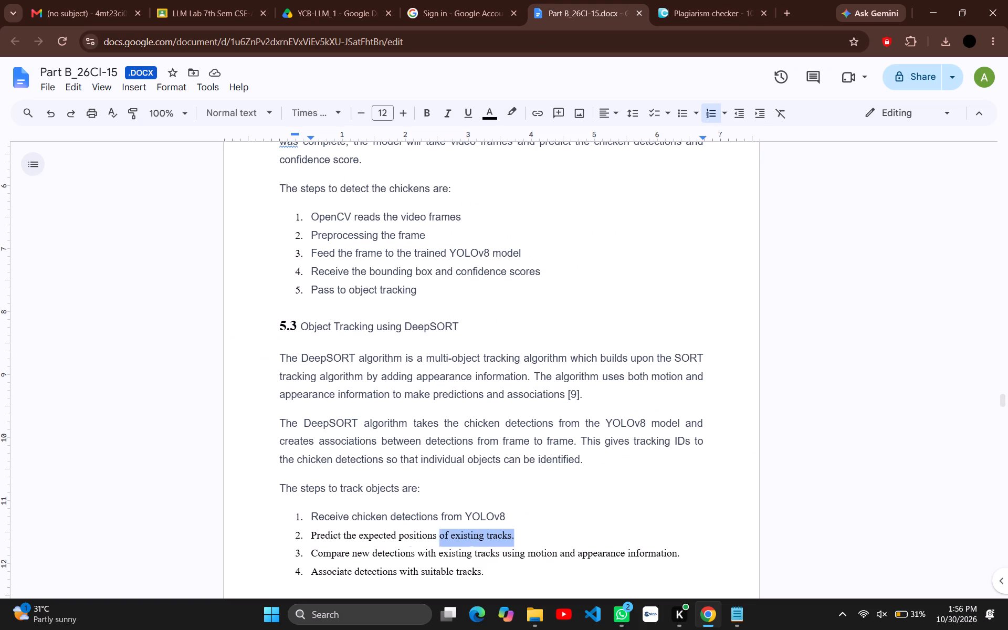
left_click_drag(429, 539, 301, 532)
key("ctrl+v")
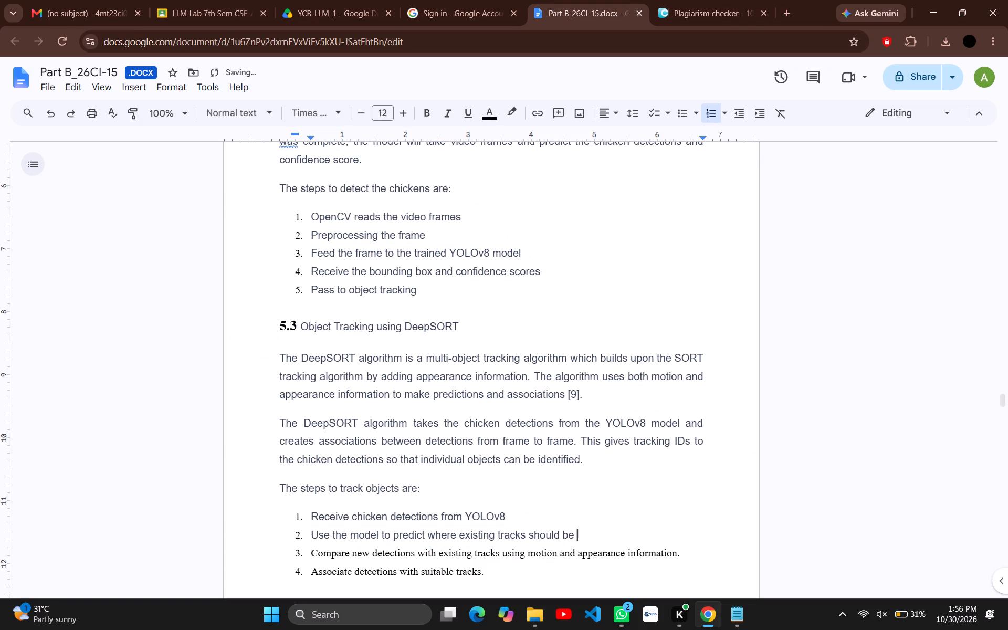
Replace item 3 of the tracking list with the checker's "Using motion and appearance information match the new detections to existing tracks".
left_click(726, 0)
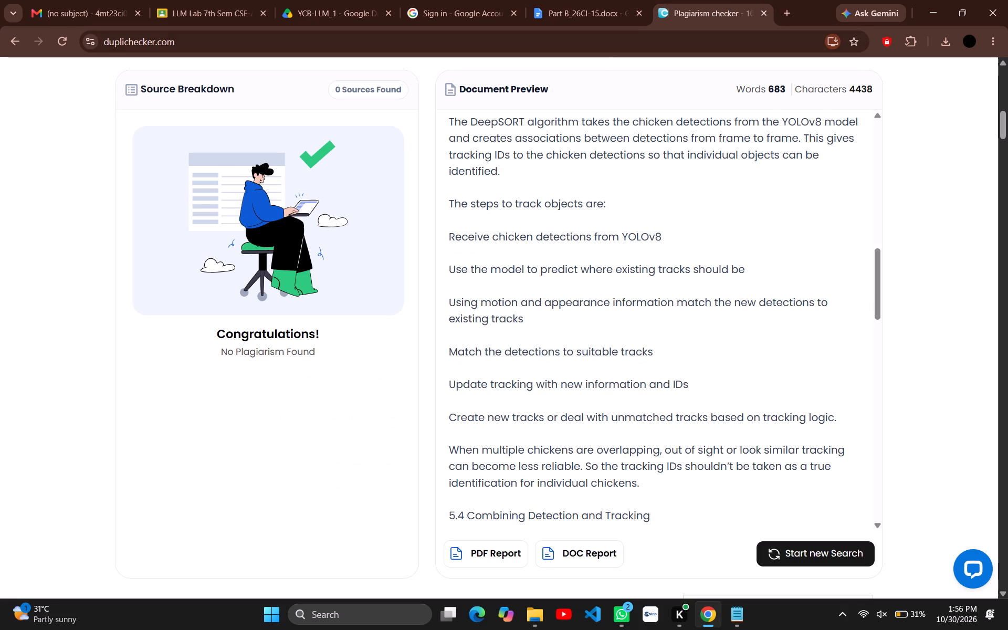
left_click(589, 15)
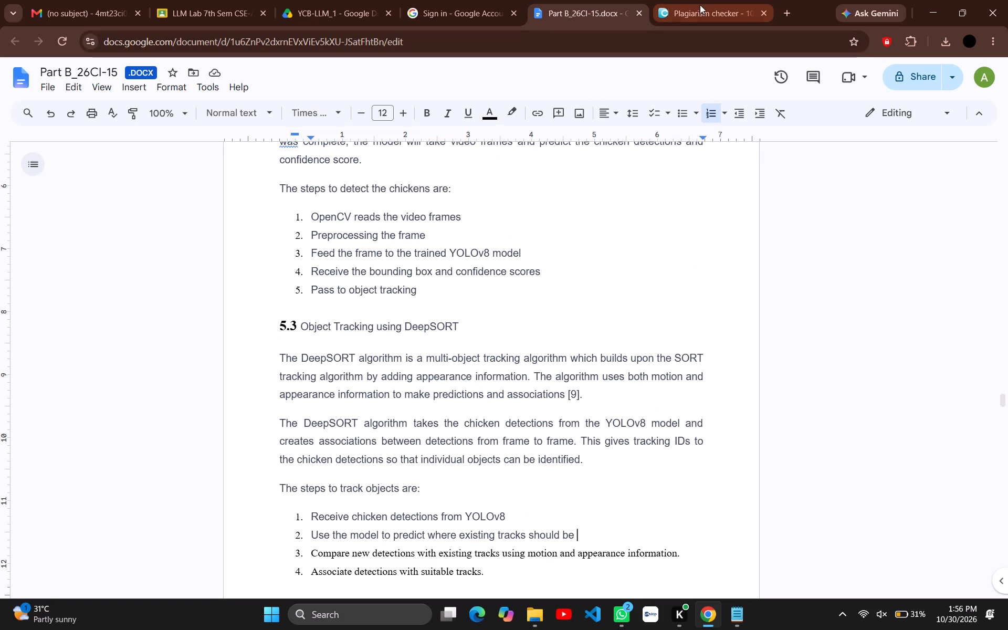
left_click(714, 1)
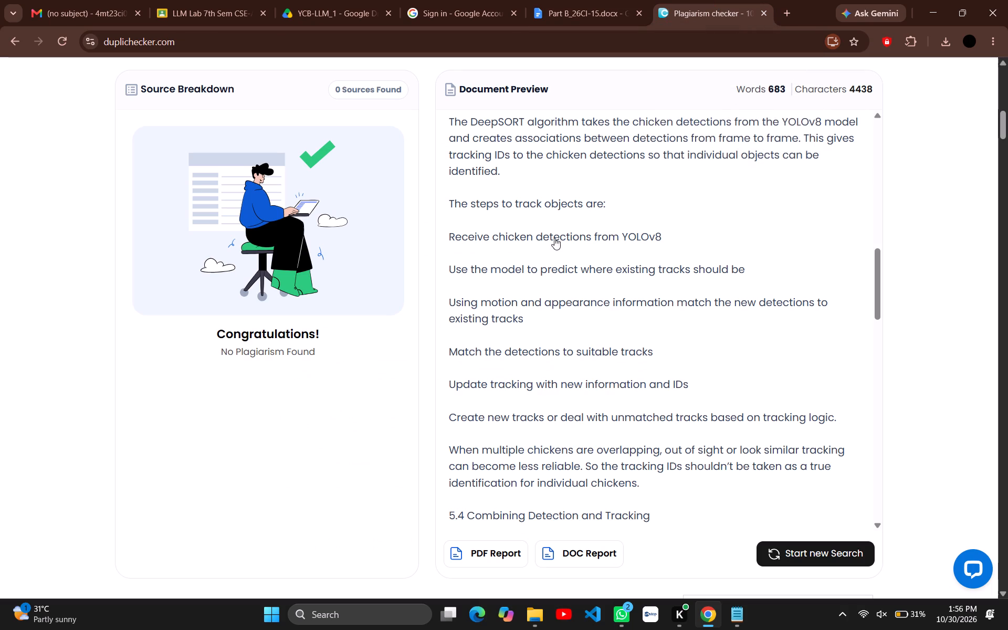
left_click_drag(526, 323, 440, 307)
key("ctrl+v")
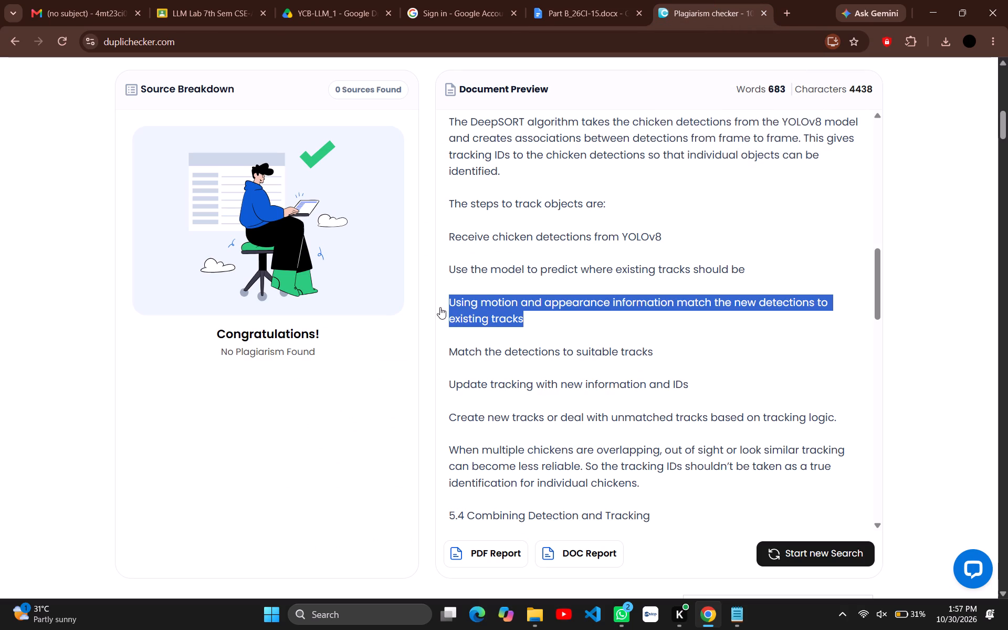
key("ctrl+c")
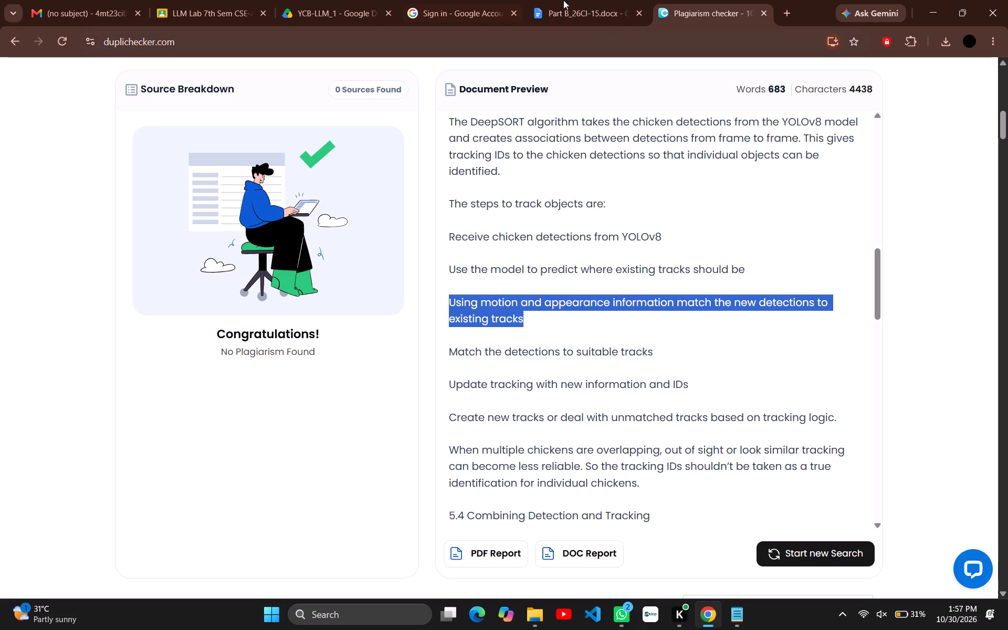
left_click(593, 0)
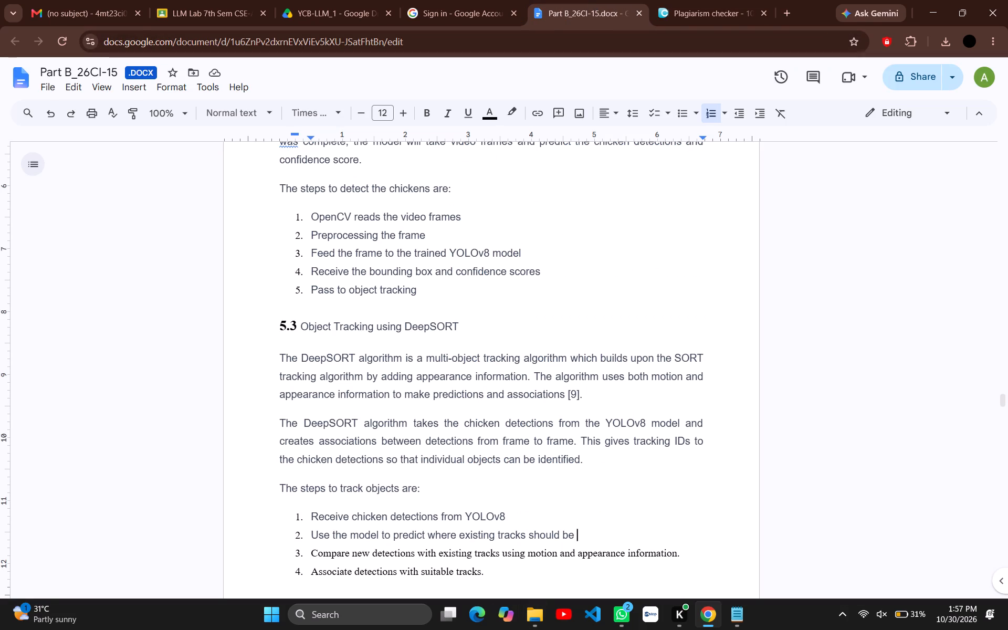
left_click_drag(685, 552, 548, 550)
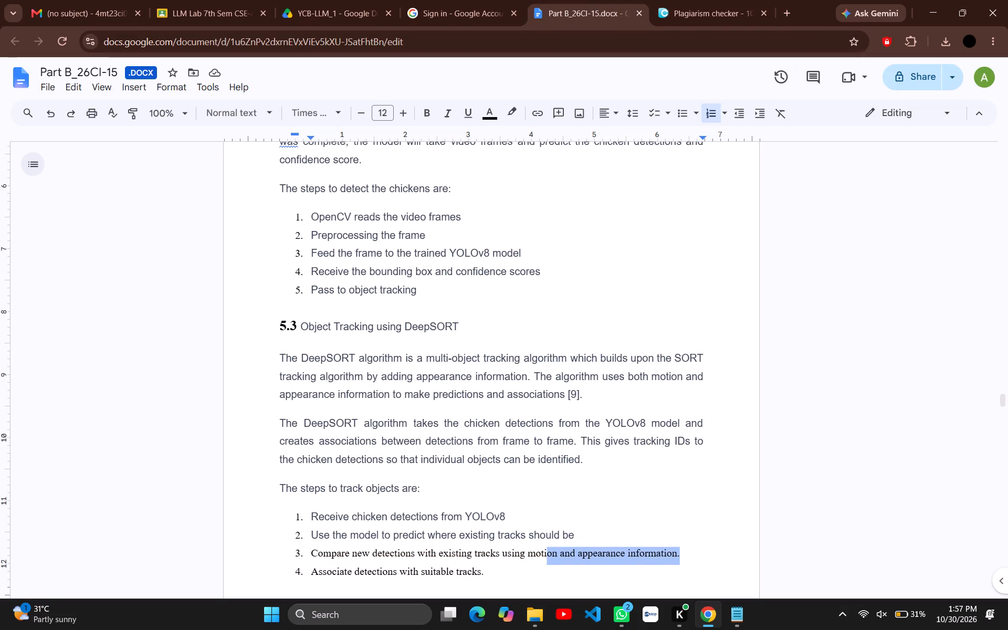
left_click_drag(548, 550, 316, 558)
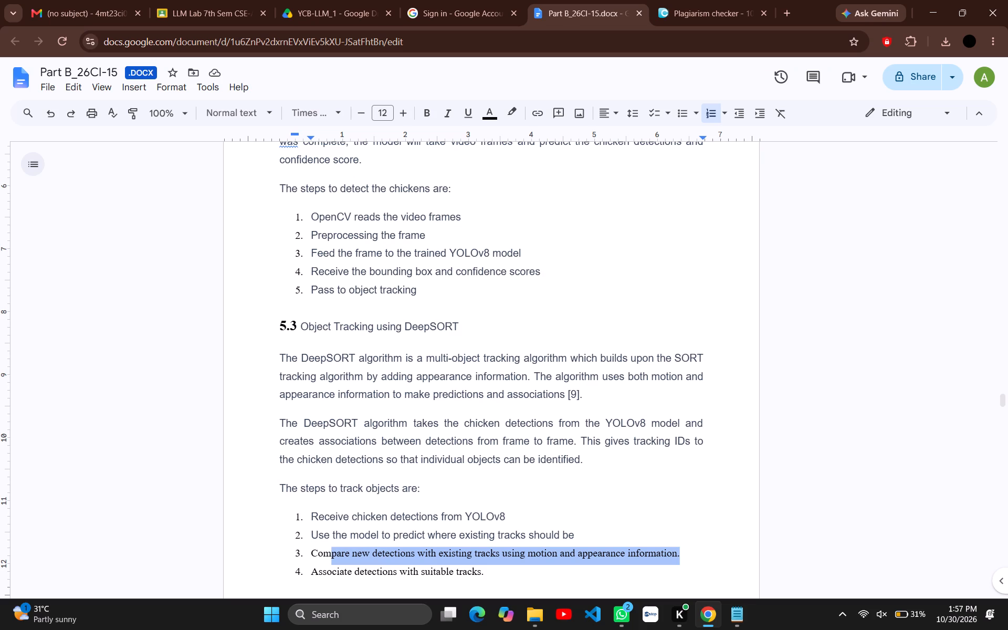
left_click_drag(316, 558, 312, 556)
key("ctrl+v")
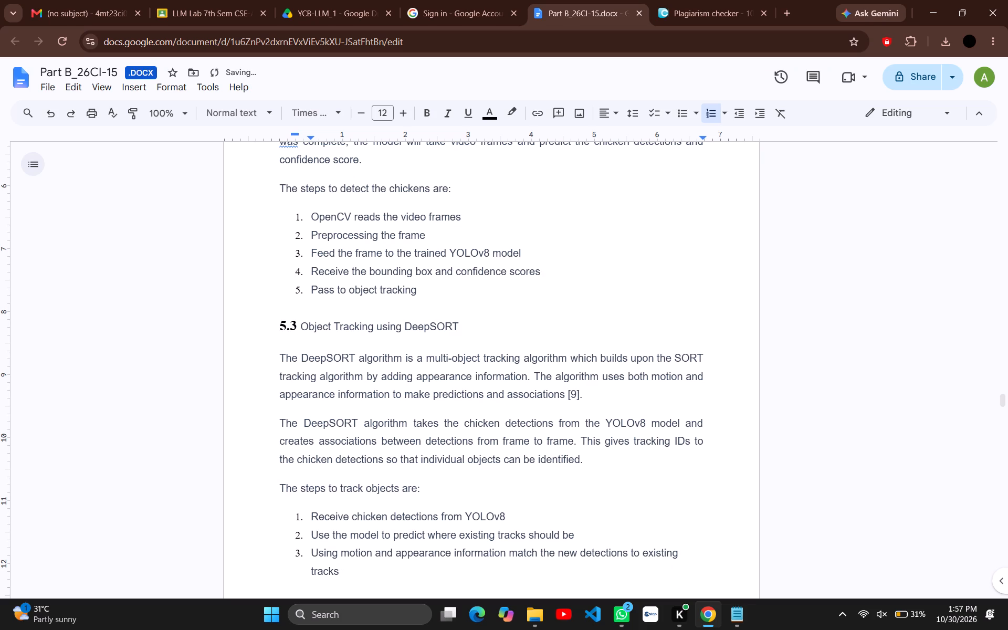
Replace item 4 of the section 5.3 tracking list with the checker's "Match the detections to suitable tracks".
scroll(394, 482, "down", 2)
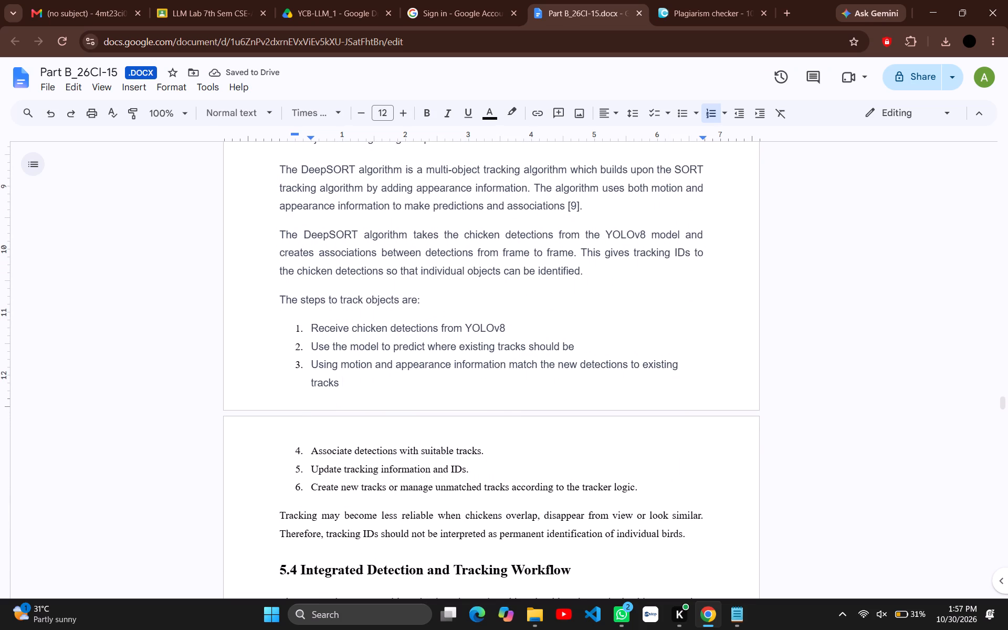
left_click(702, 5)
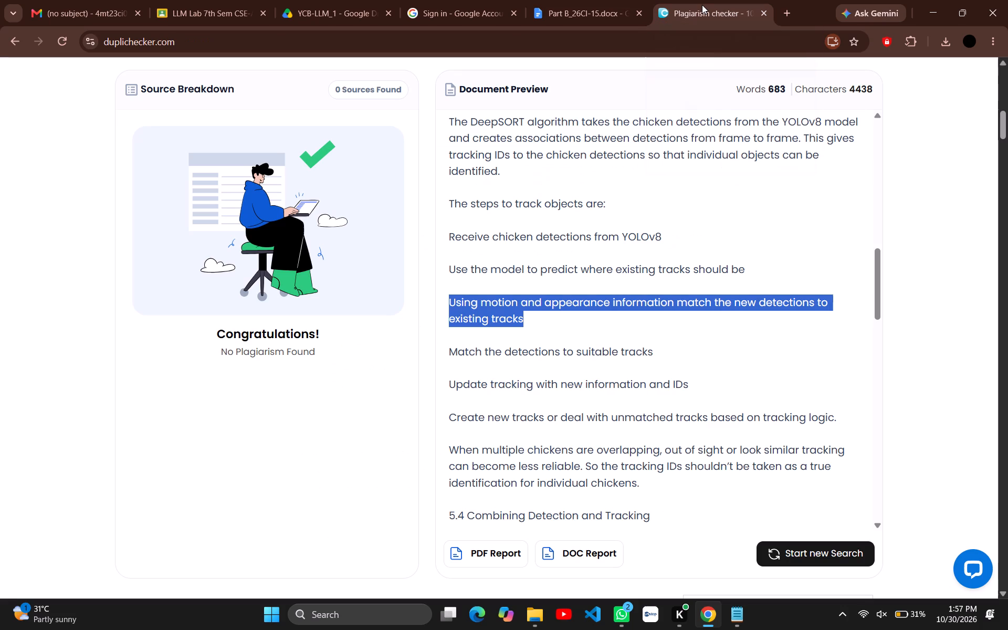
left_click_drag(654, 355, 503, 358)
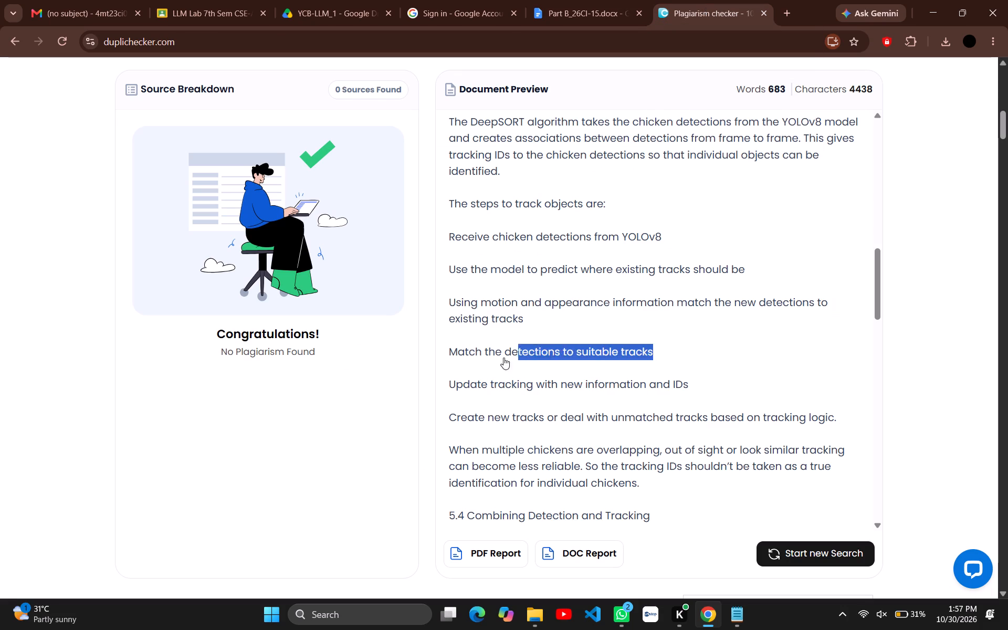
left_click_drag(503, 358, 449, 355)
key("ctrl+c")
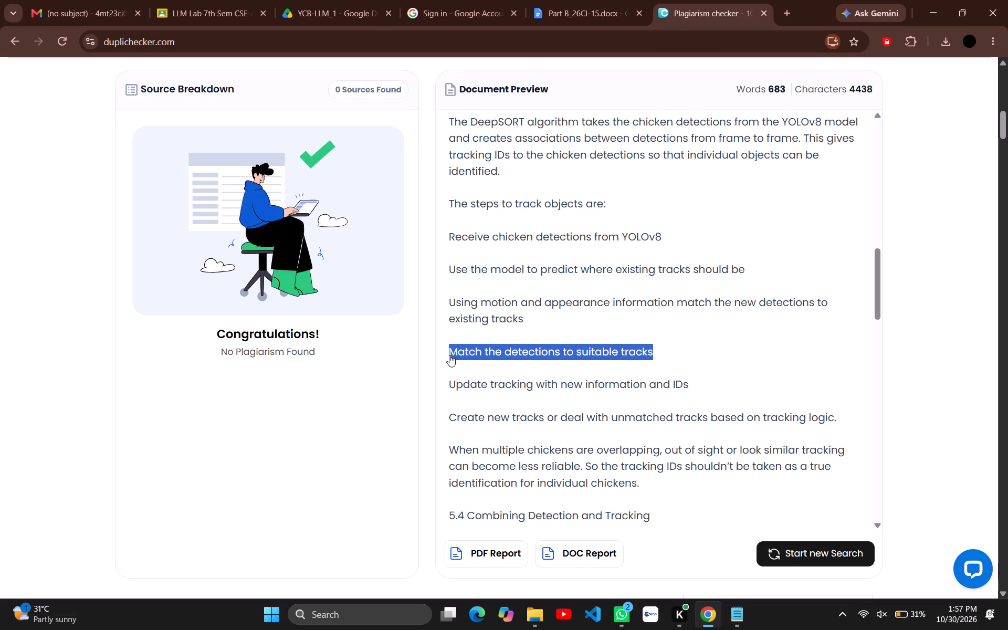
left_click(602, 0)
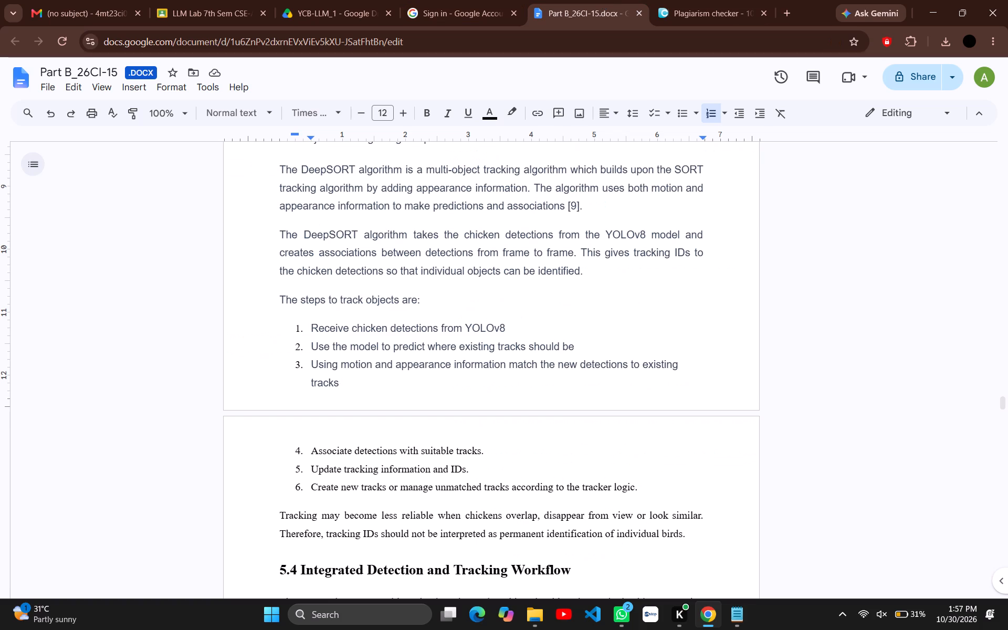
left_click_drag(482, 452, 349, 460)
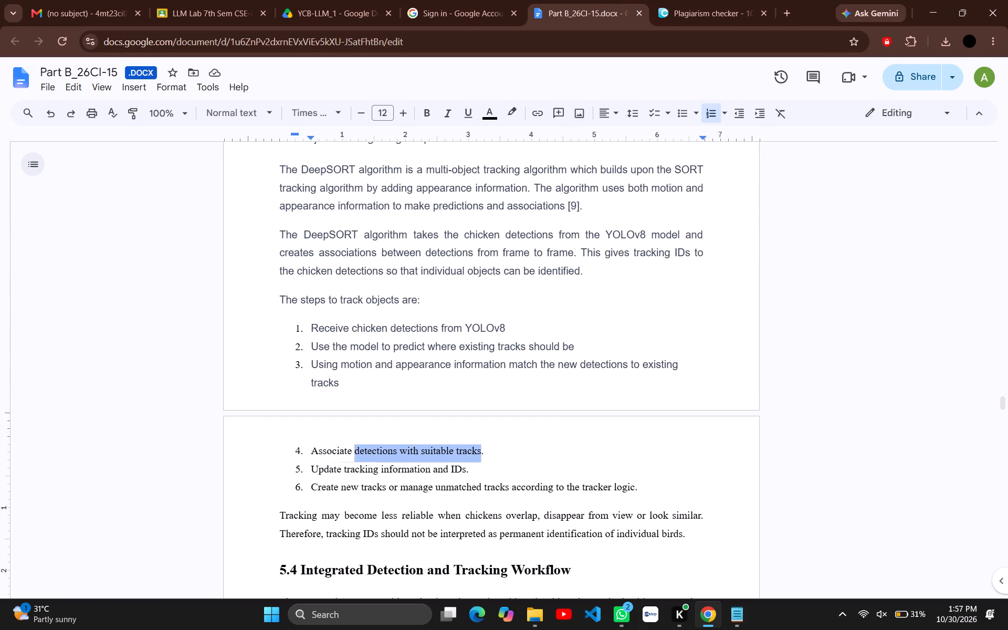
left_click_drag(349, 460, 308, 457)
key("ctrl+c")
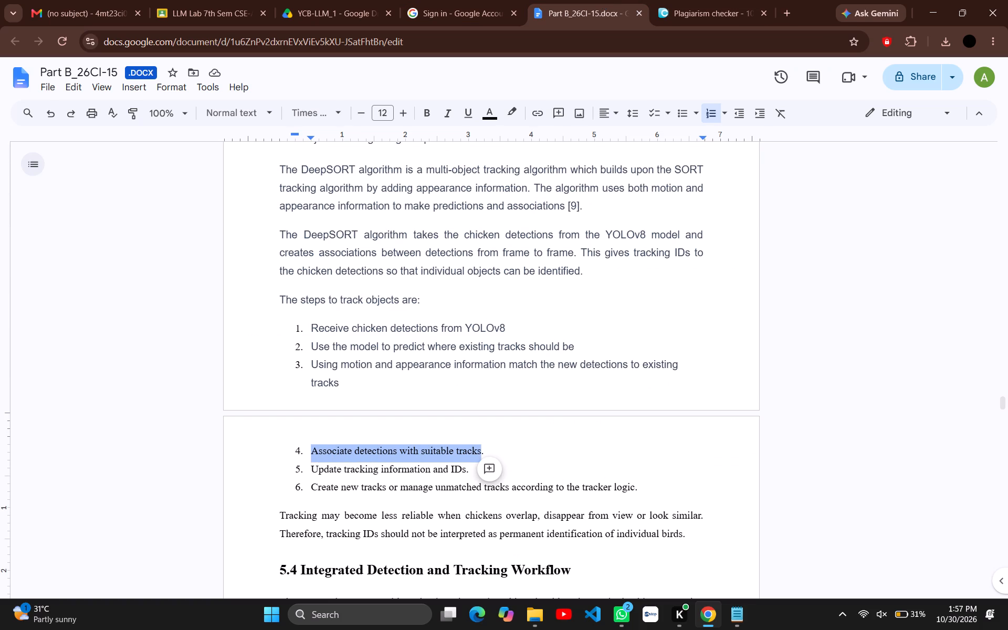
left_click(726, 0)
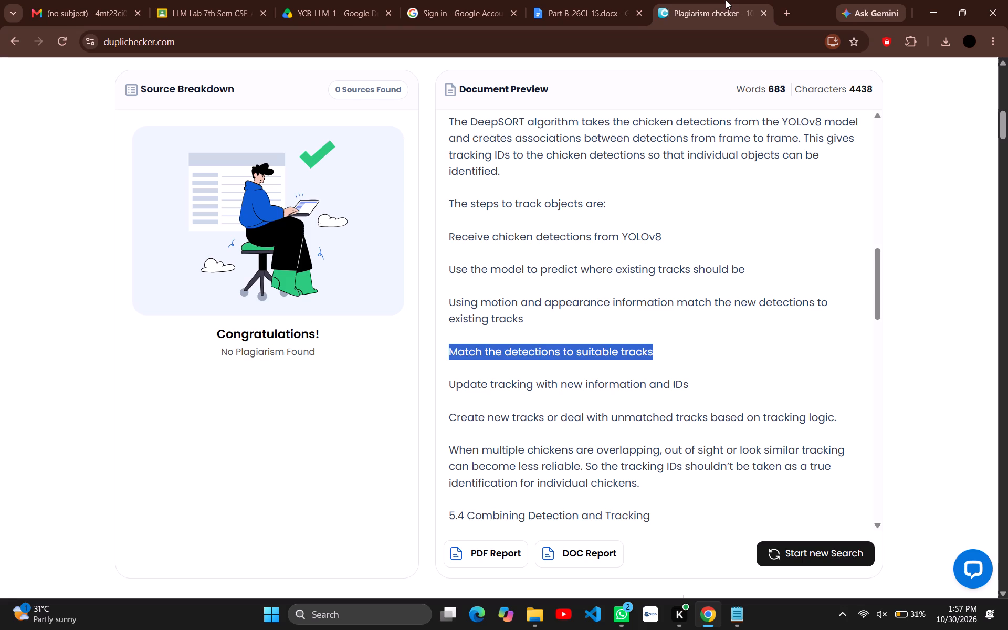
left_click(652, 356)
left_click_drag(658, 354, 453, 353)
left_click_drag(453, 353, 451, 352)
key("ctrl+c")
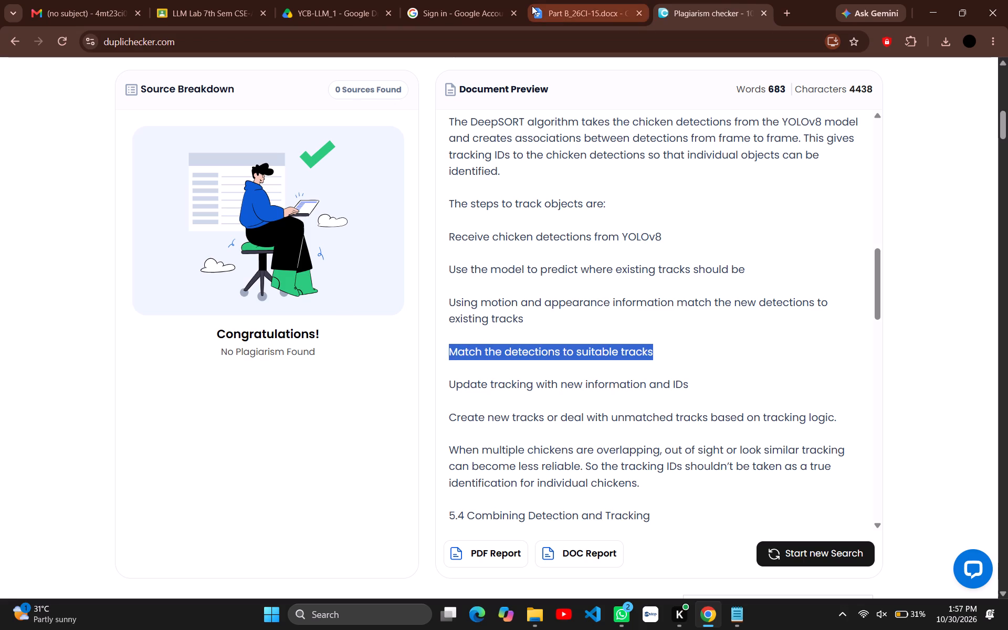
left_click(532, 6)
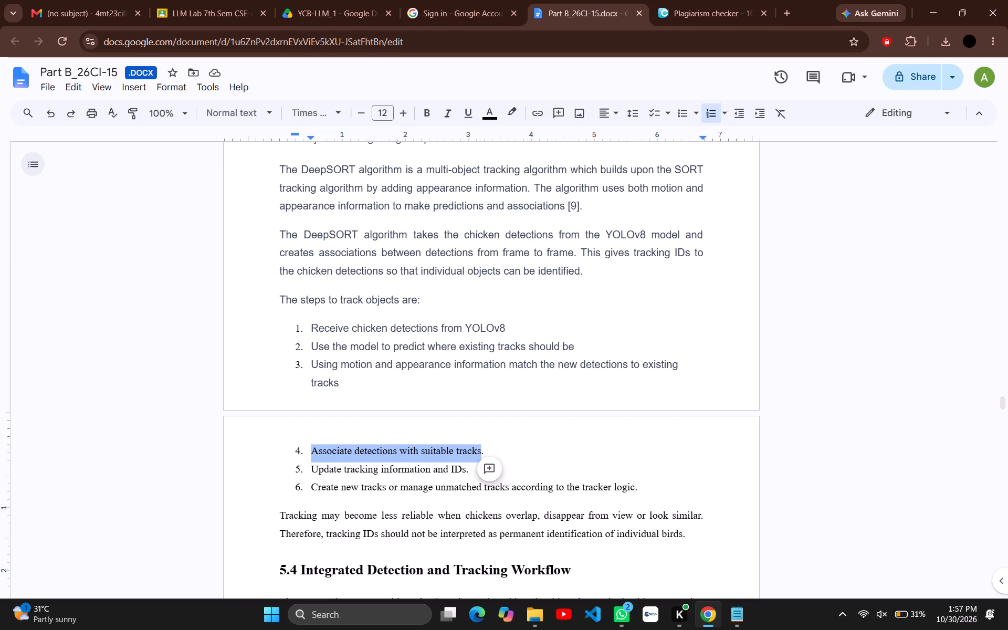
left_click_drag(486, 451, 308, 452)
key("ctrl+v")
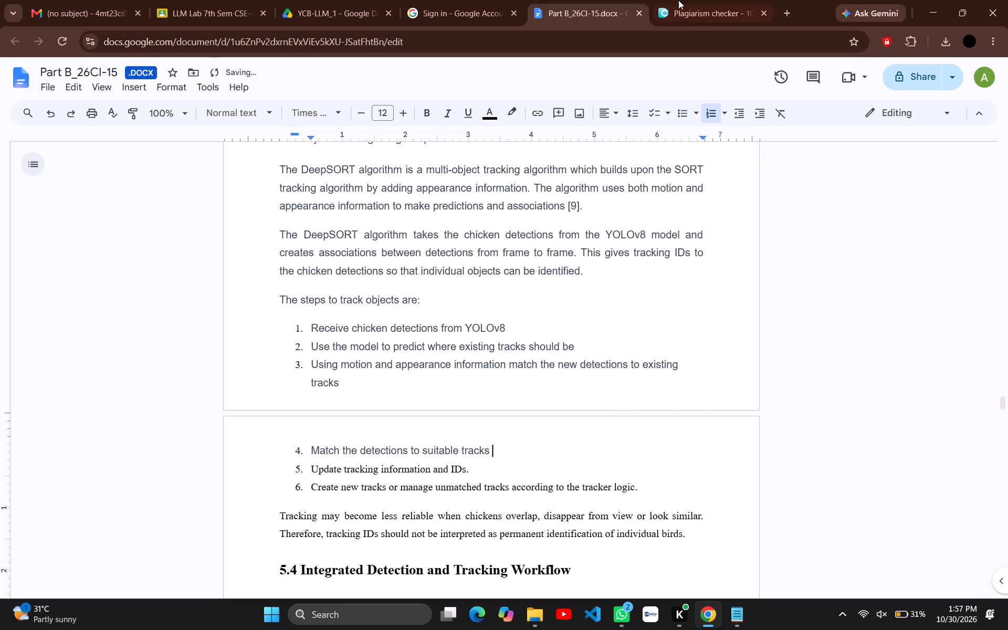
Replace item 5 of the tracking list with "Update tracking with new information and IDs" copied from the checker's preview.
left_click(679, 0)
scroll(722, 366, "down", 6)
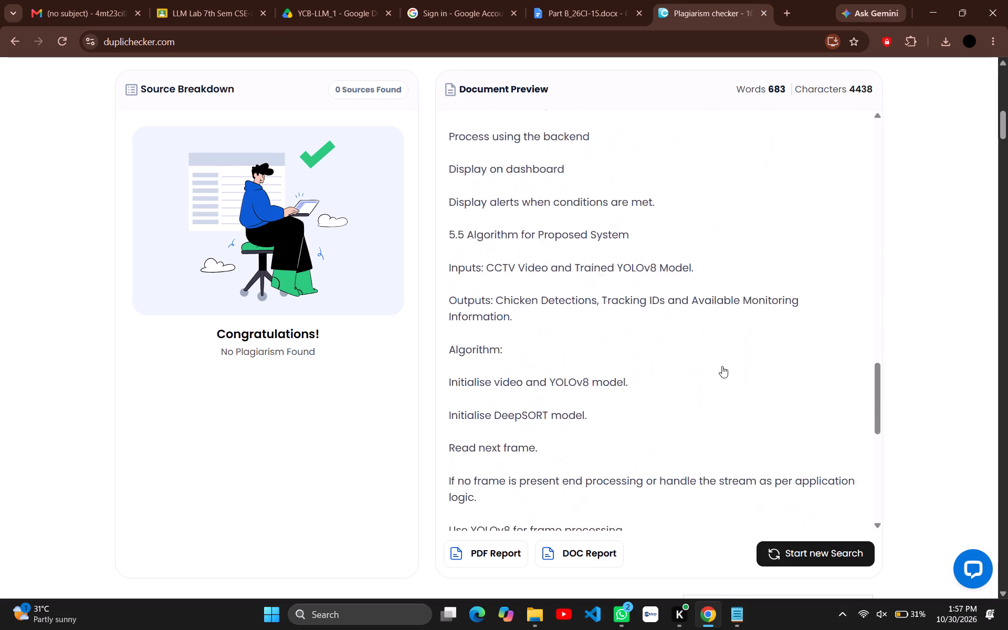
scroll(722, 366, "down", 3)
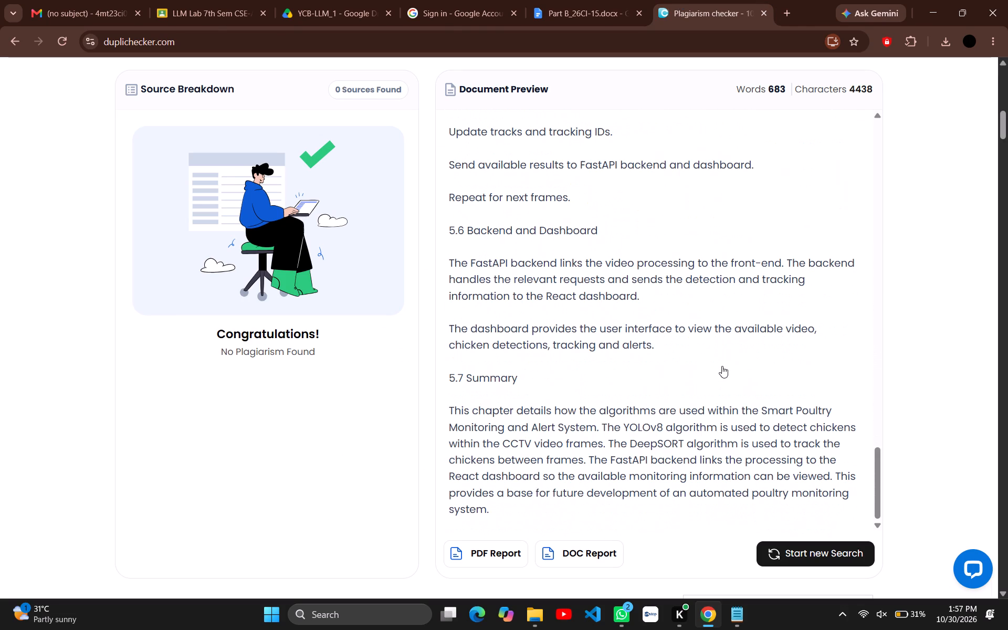
scroll(722, 366, "up", 4)
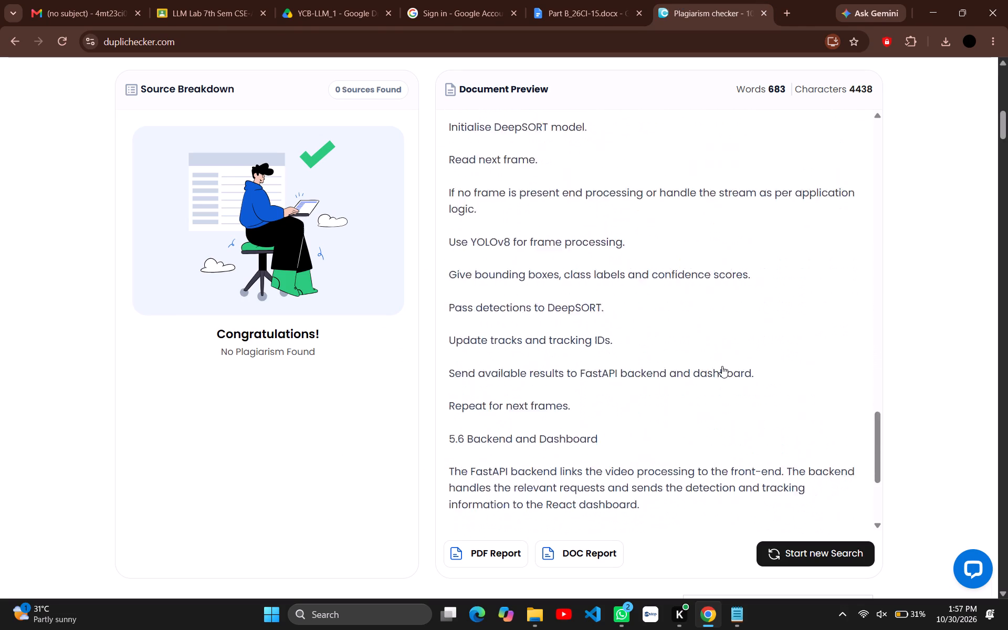
scroll(722, 366, "up", 4)
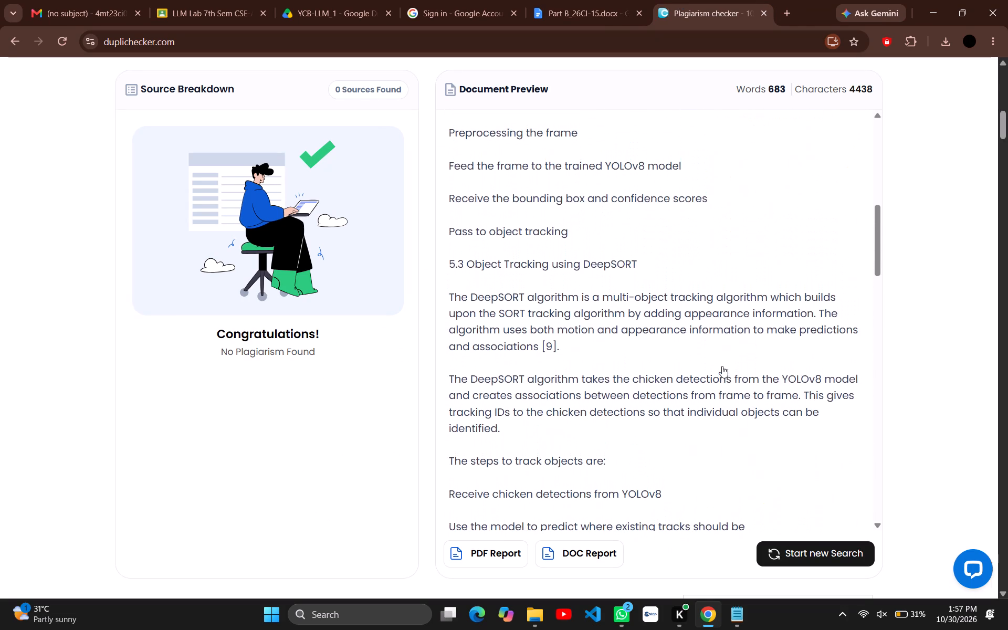
scroll(722, 366, "down", 3)
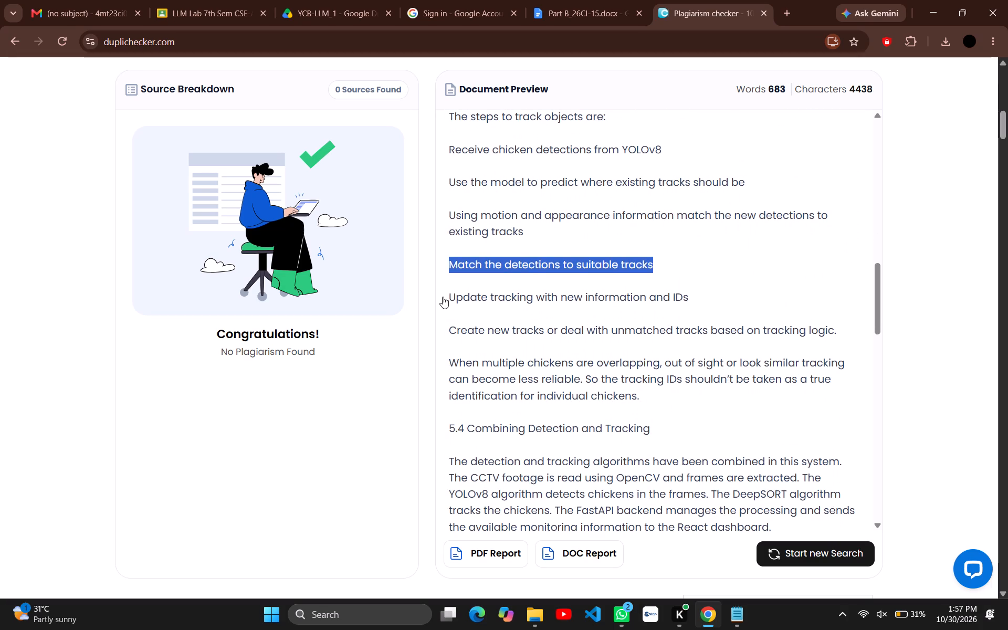
left_click_drag(448, 294, 689, 306)
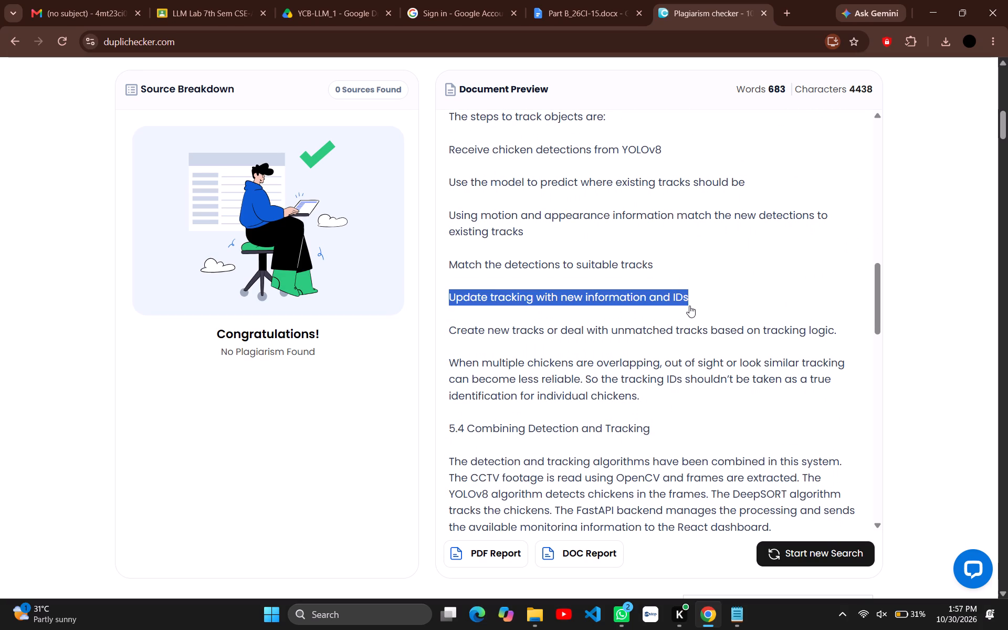
key("ctrl+c")
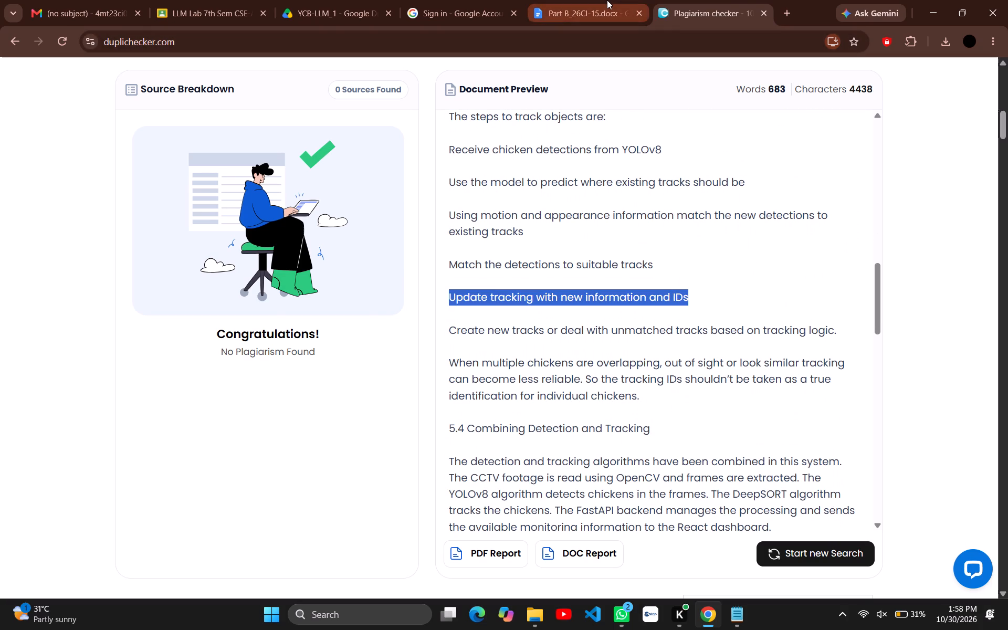
left_click(607, 0)
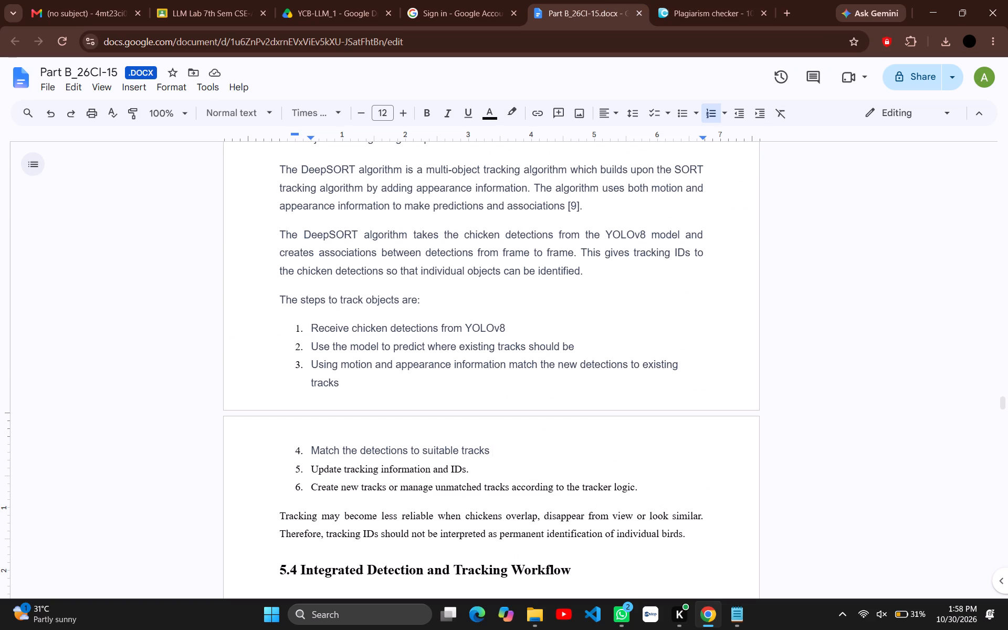
left_click_drag(312, 471, 469, 470)
key("ctrl+v")
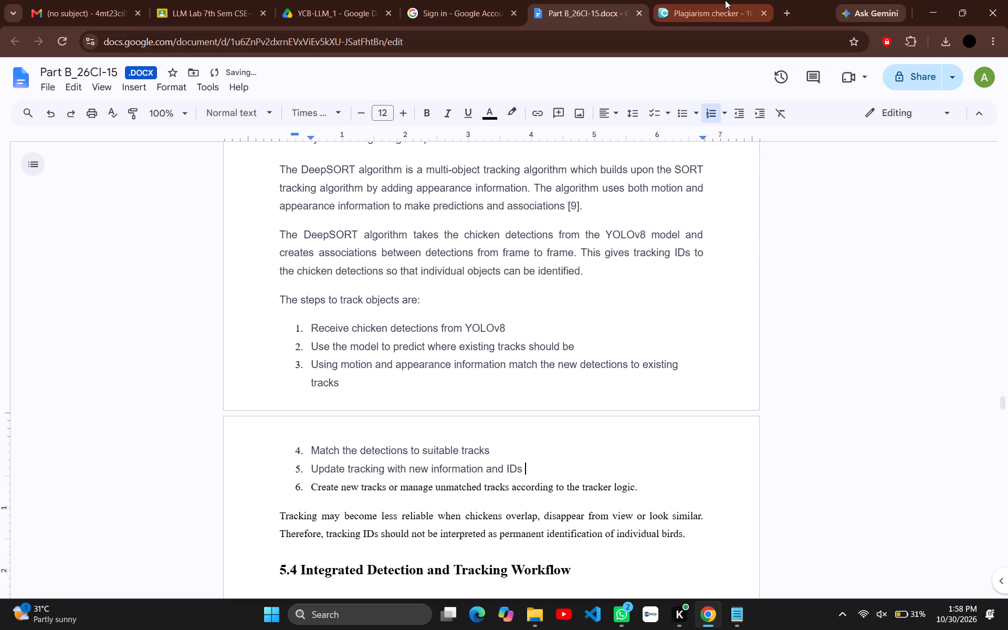
Replace item 6 of the tracking list with the checker's "Create new tracks or deal with unmatched tracks based on tracking logic." and remove the extra empty items.
left_click(725, 0)
left_click_drag(450, 329, 487, 332)
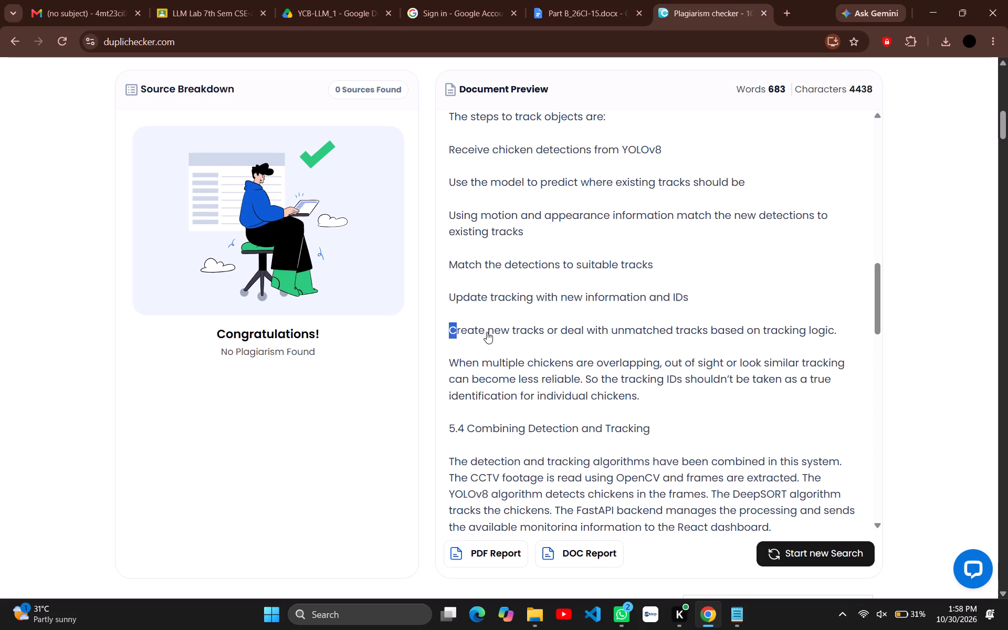
left_click_drag(487, 332, 690, 339)
key("ctrl+c")
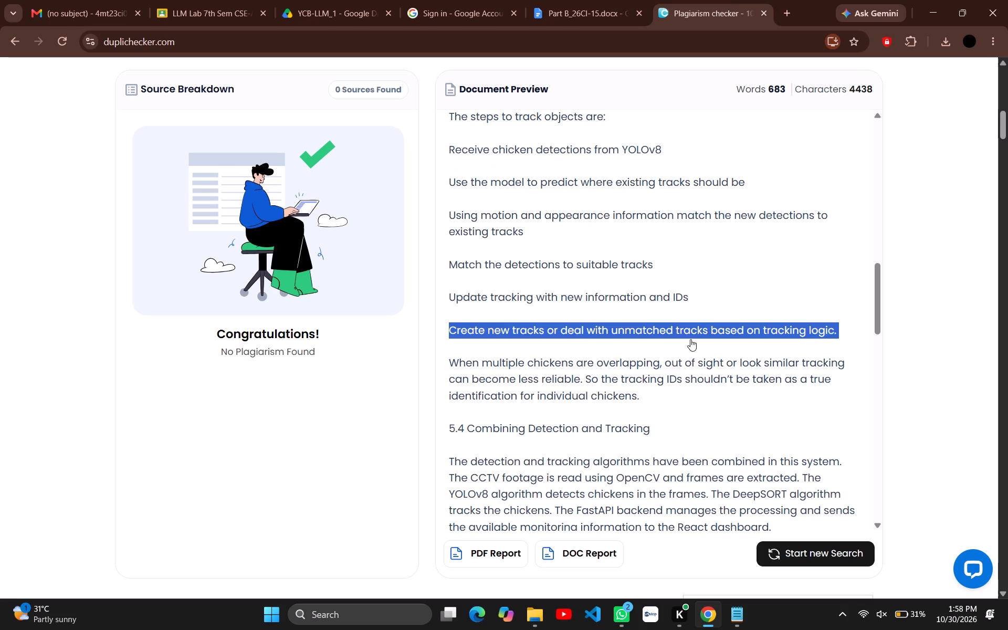
left_click(570, 0)
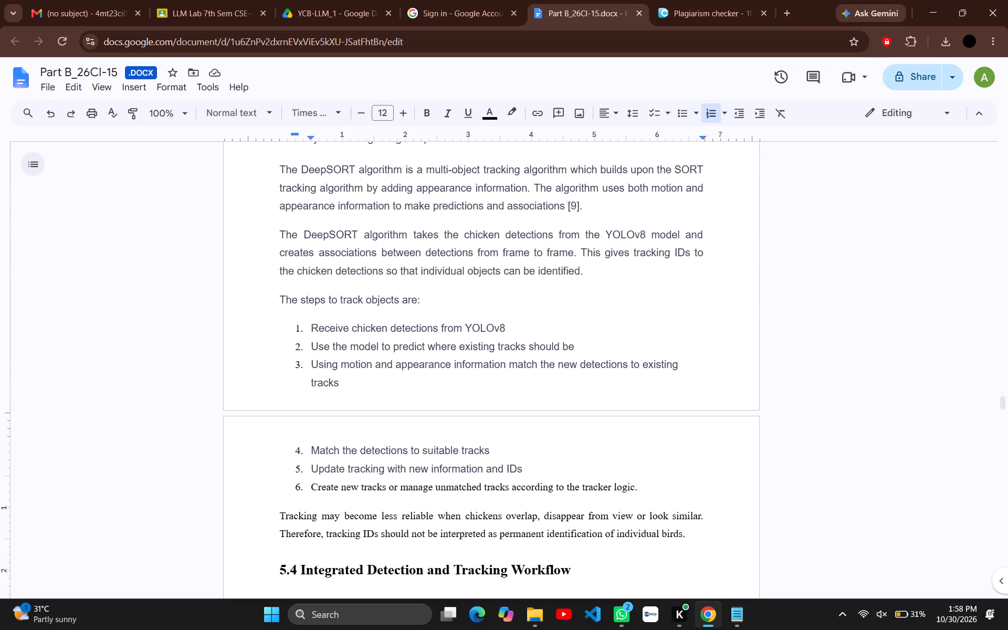
left_click_drag(312, 487, 349, 487)
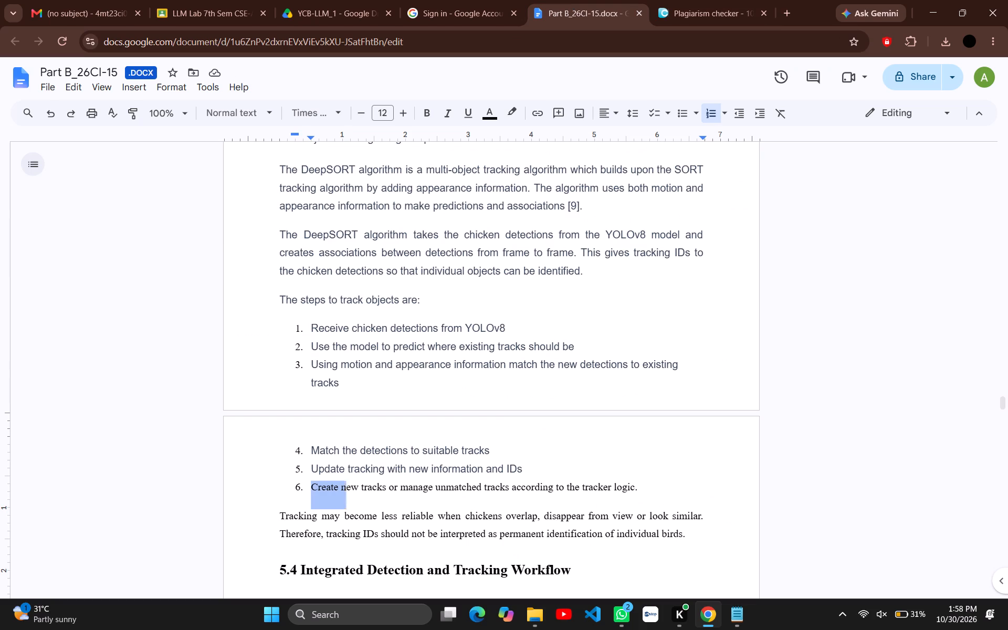
left_click_drag(349, 487, 639, 502)
scroll(454, 485, "right", 1)
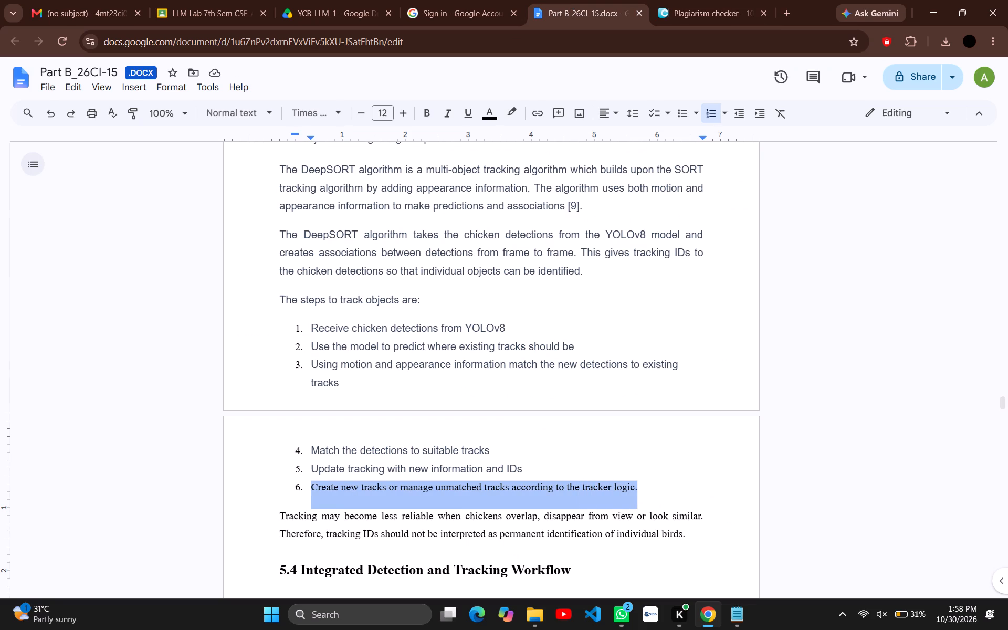
left_click_drag(639, 502, 639, 502)
key("ctrl+v")
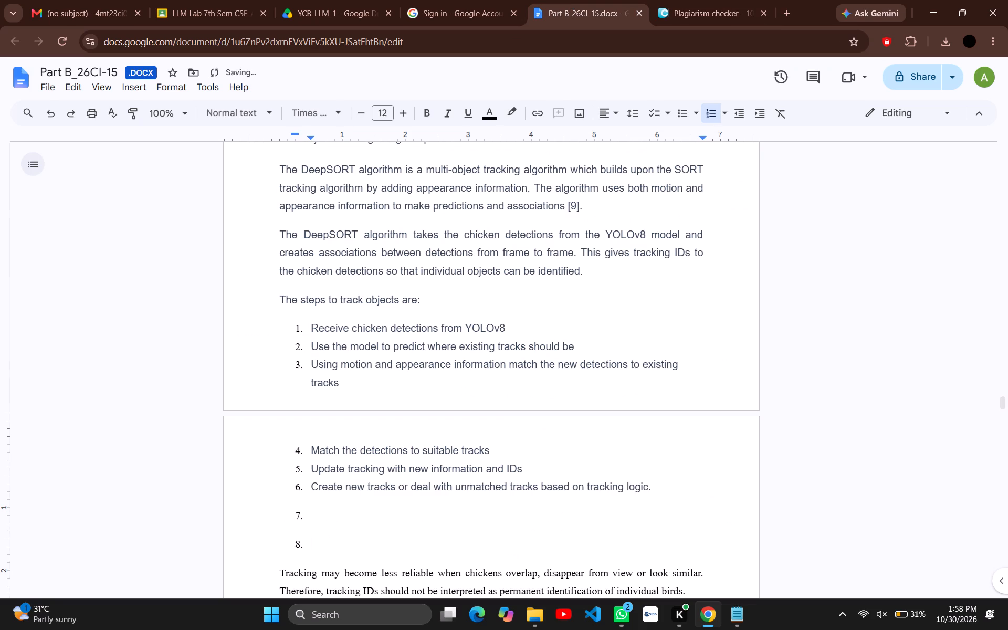
key("BackSpace")
key("BackSpace")
key("BackSpace")
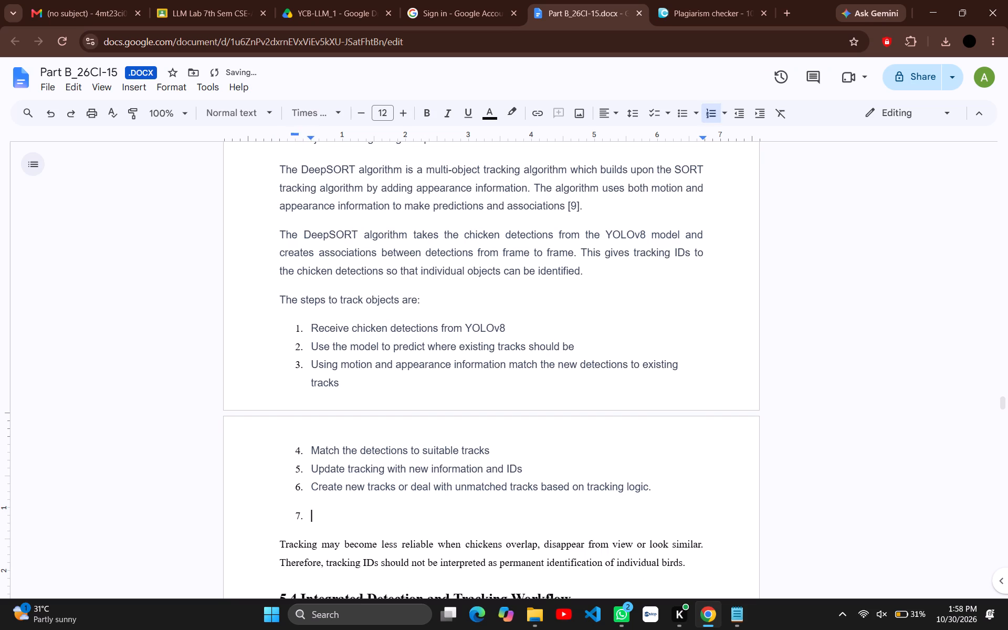
key("BackSpace")
key("BackSpace")
key("BackSpace")
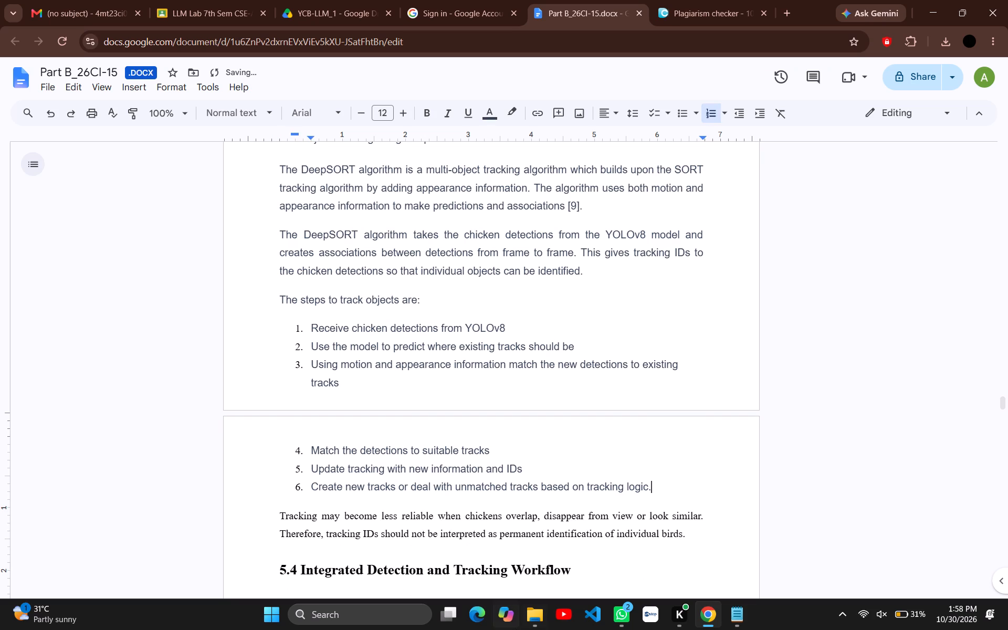
Replace section 5.3's closing paragraph on tracking reliability with the checker's paragraph beginning "When multiple chickens are overlapping".
left_click(685, 0)
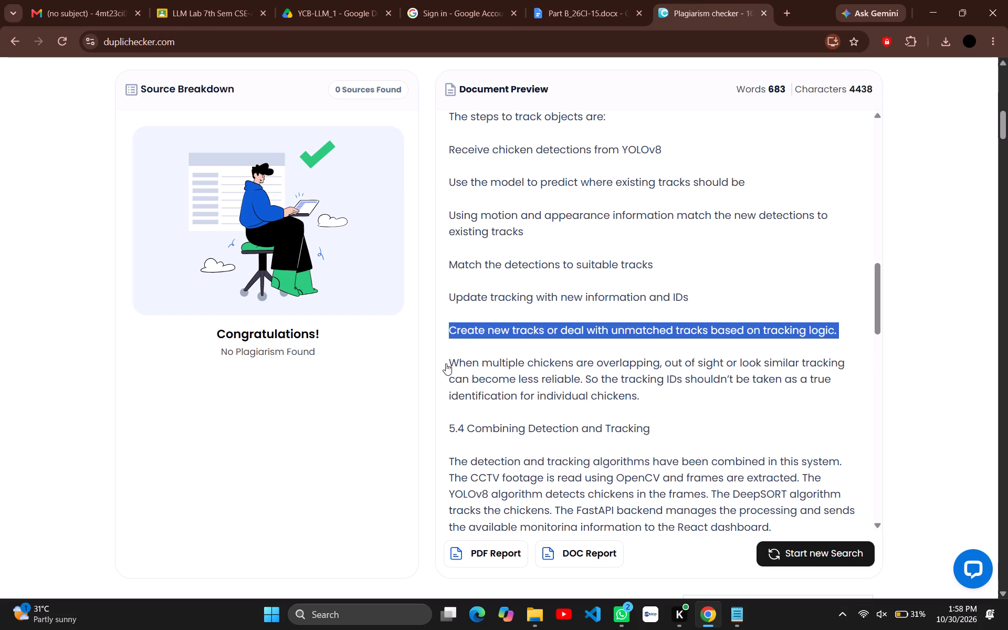
left_click_drag(451, 362, 653, 407)
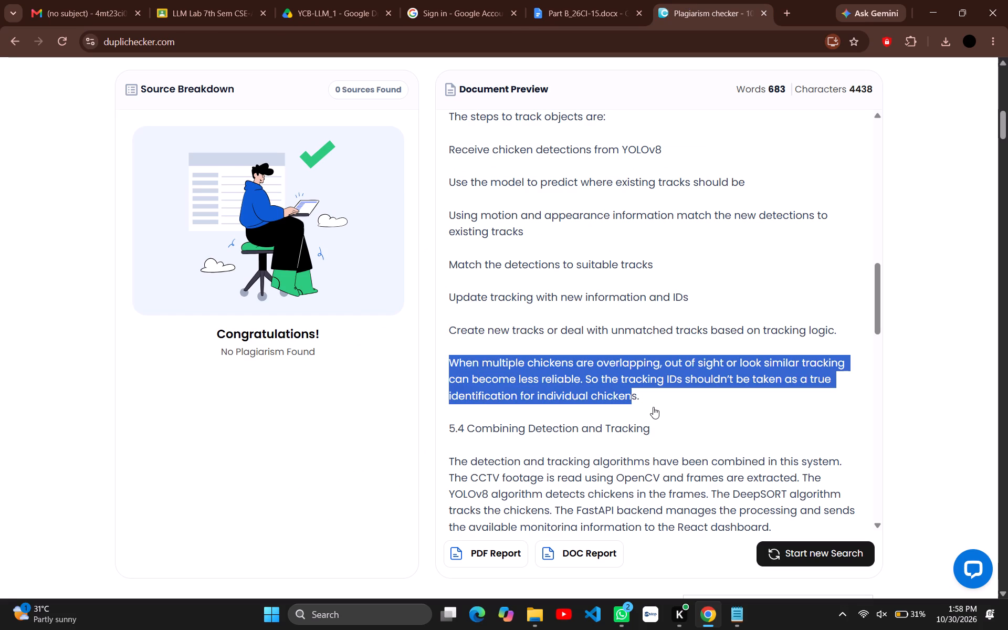
key("ctrl+c")
left_click(591, 0)
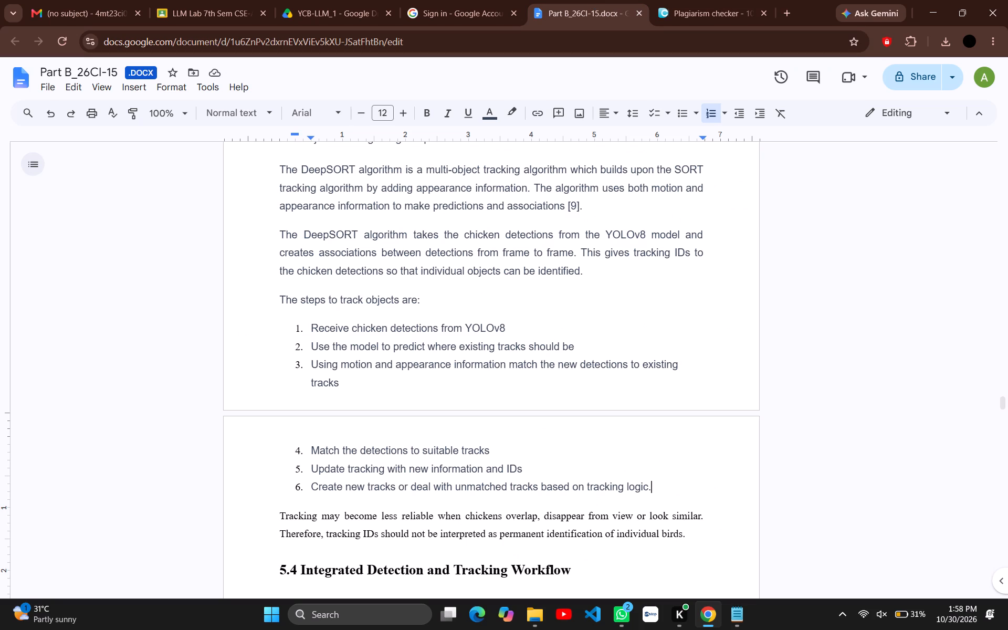
left_click_drag(280, 515, 628, 524)
scroll(593, 525, "right", 1)
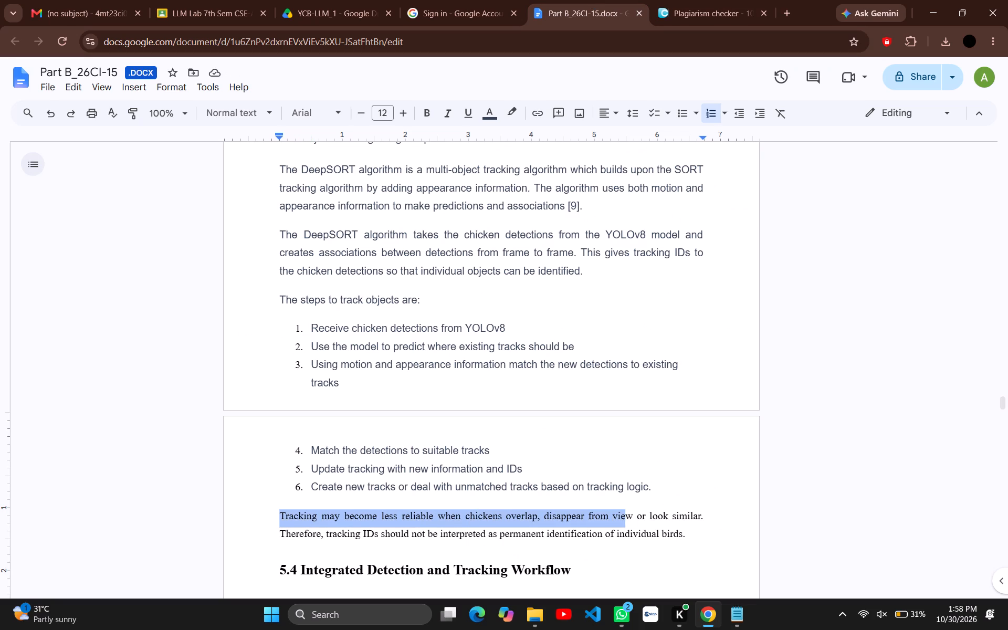
left_click_drag(628, 524, 692, 531)
key("ctrl+v")
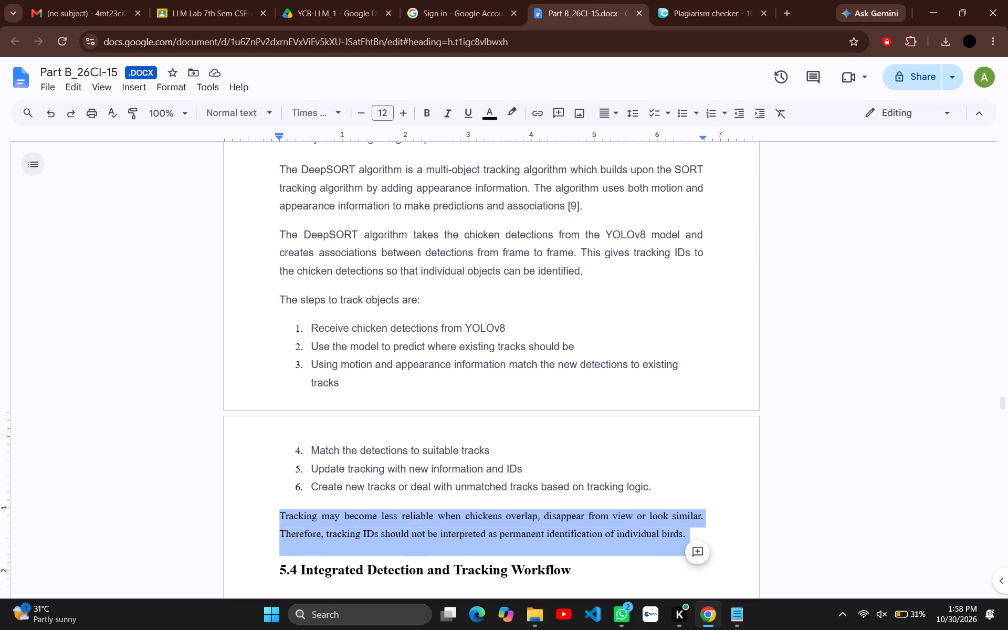
key("BackSpace")
key("BackSpace")
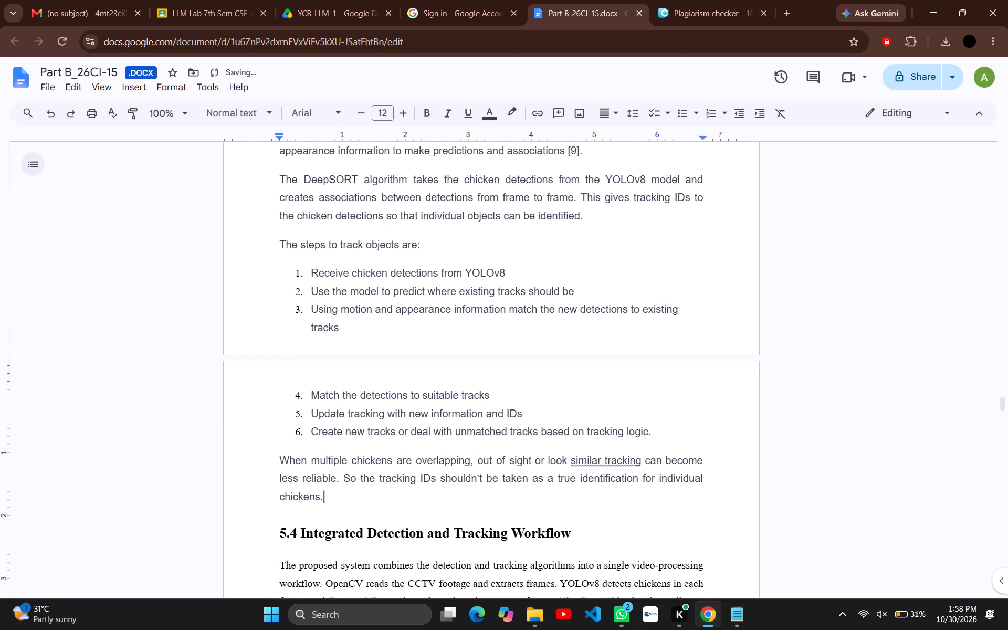
Check the checker's wording of the section 5.4 heading and delete the report heading's title, keeping only the number 5.4.
key("Down")
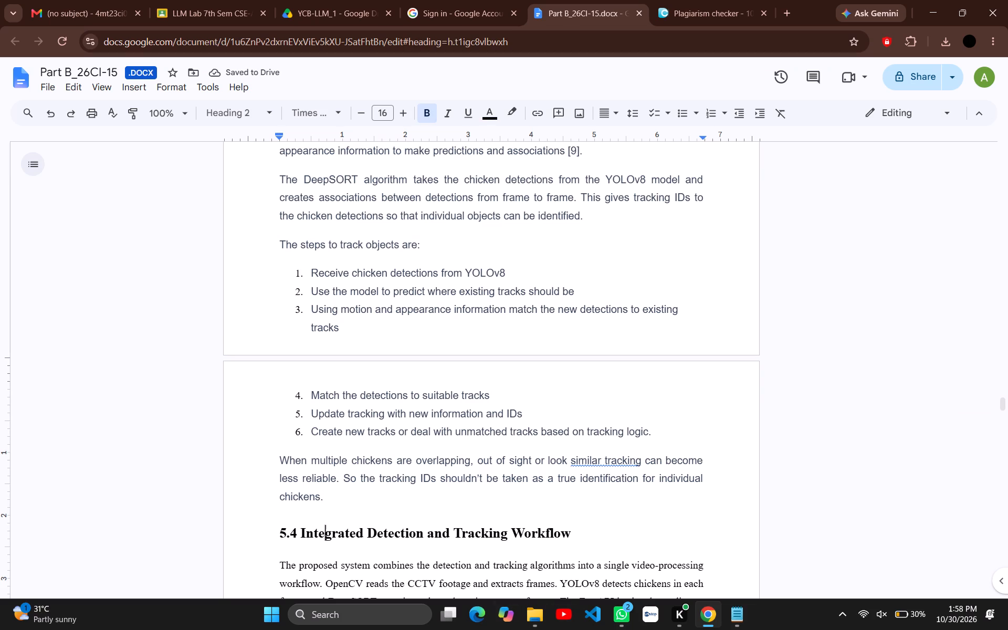
scroll(558, 533, "down", 1)
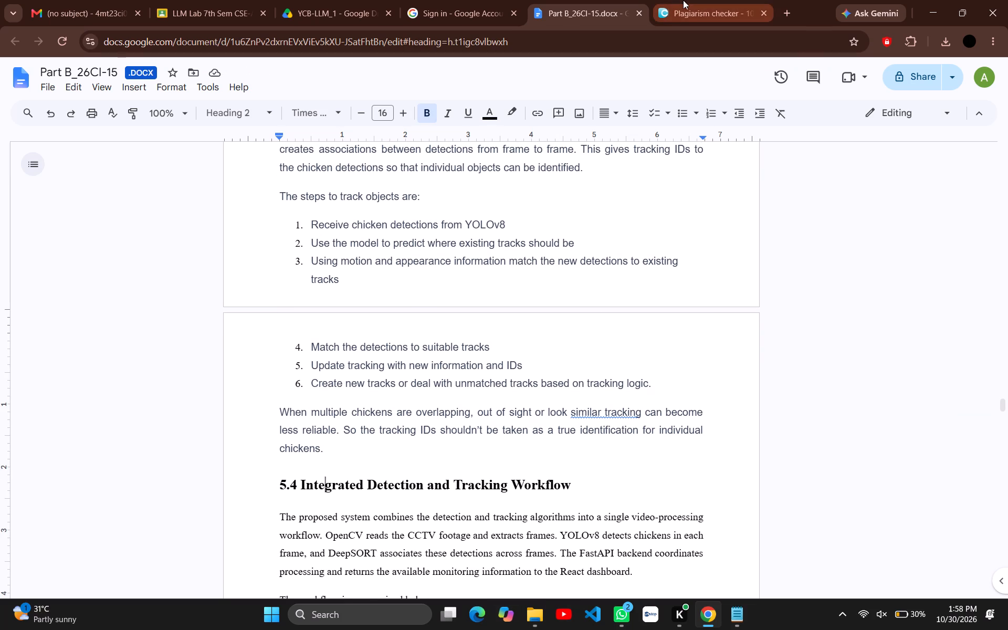
left_click(687, 0)
scroll(566, 463, "down", 2)
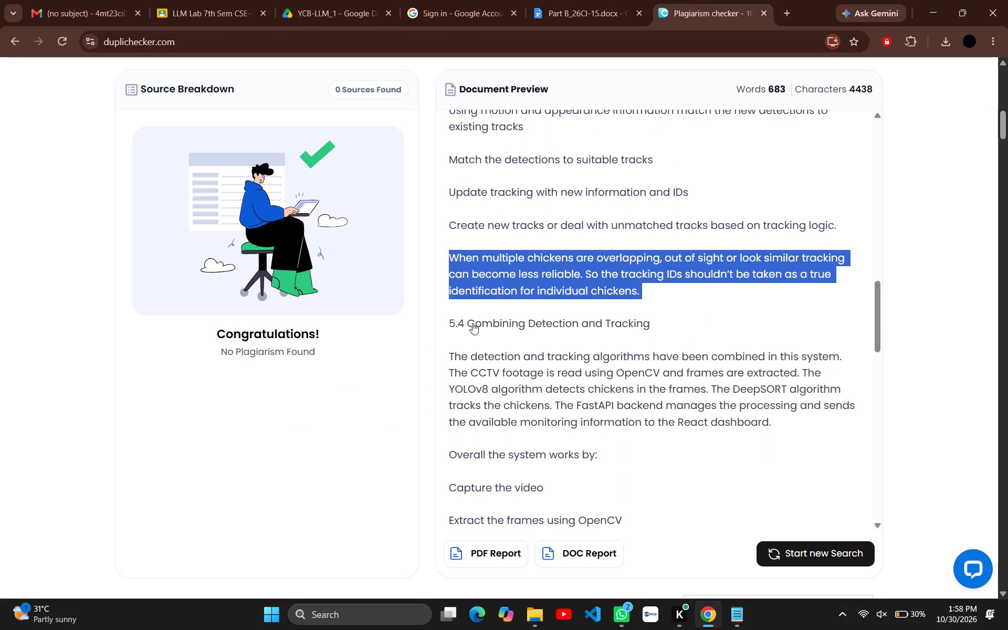
left_click(608, 0)
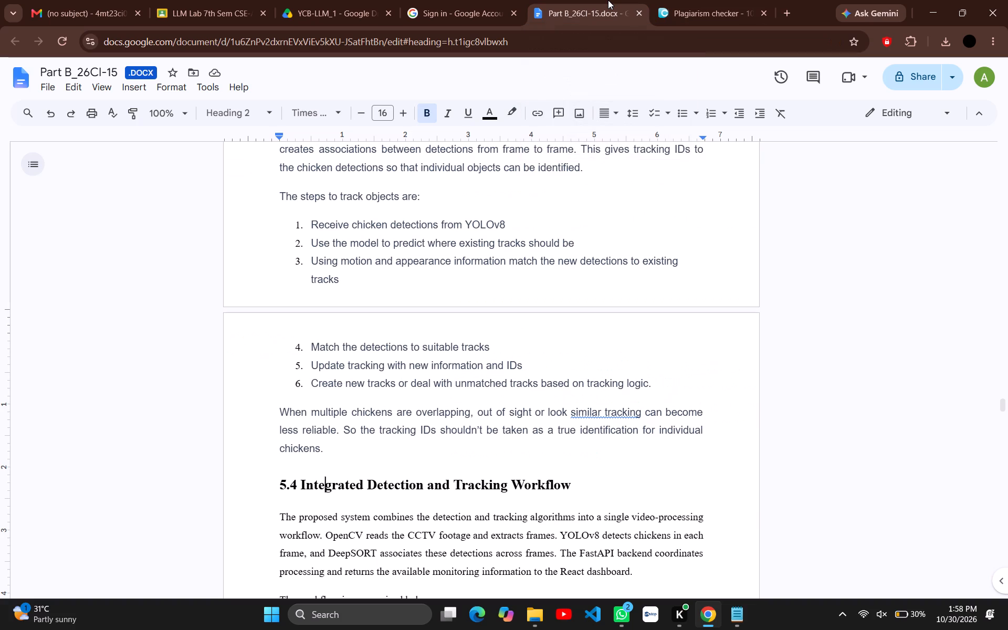
left_click(572, 488)
key("BackSpace")
key("BackSpace")
key("BackSpace")
key("BackSpace")
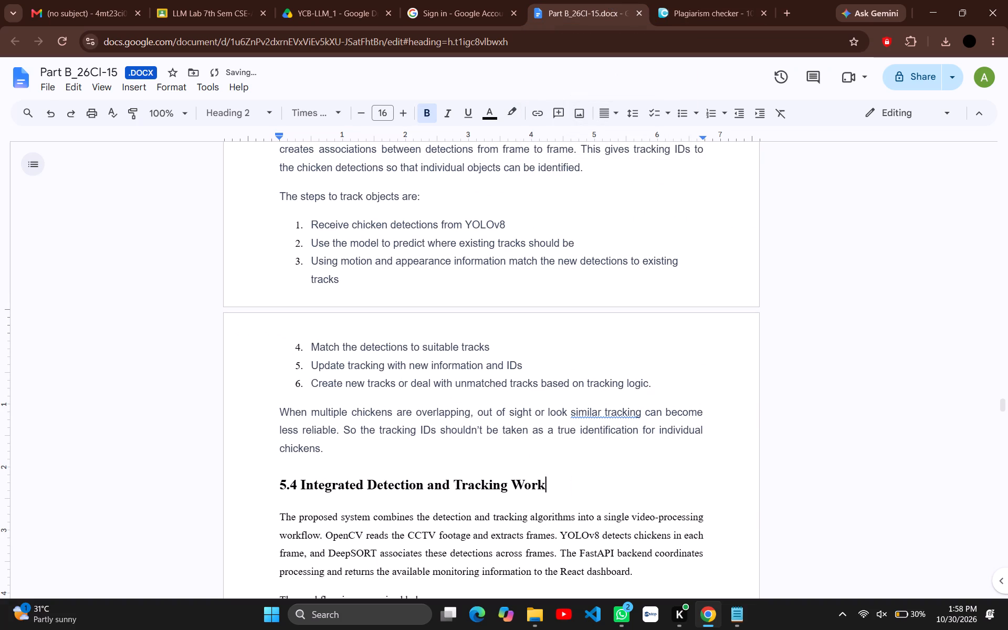
key("BackSpace")
key("BackSpace")
key("BackSpace")
key("BackSpace")
key("BackSpace")
key("BackSpace")
key("BackSpace")
key("BackSpace")
key("BackSpace")
key("BackSpace")
key("BackSpace")
key("BackSpace")
key("BackSpace")
key("BackSpace")
key("BackSpace")
key("BackSpace")
key("BackSpace")
key("BackSpace")
key("BackSpace")
key("BackSpace")
key("BackSpace")
key("BackSpace")
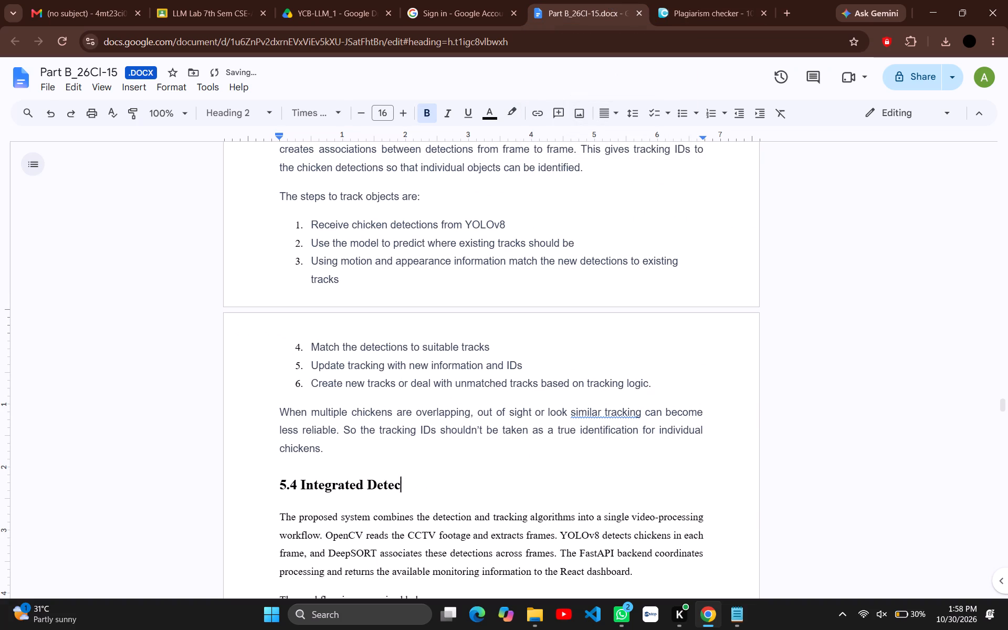
key("BackSpace")
key("BackSpace")
key("BackSpace")
key("BackSpace")
key("BackSpace")
key("BackSpace")
key("BackSpace")
key("BackSpace")
key("BackSpace")
key("BackSpace")
key("BackSpace")
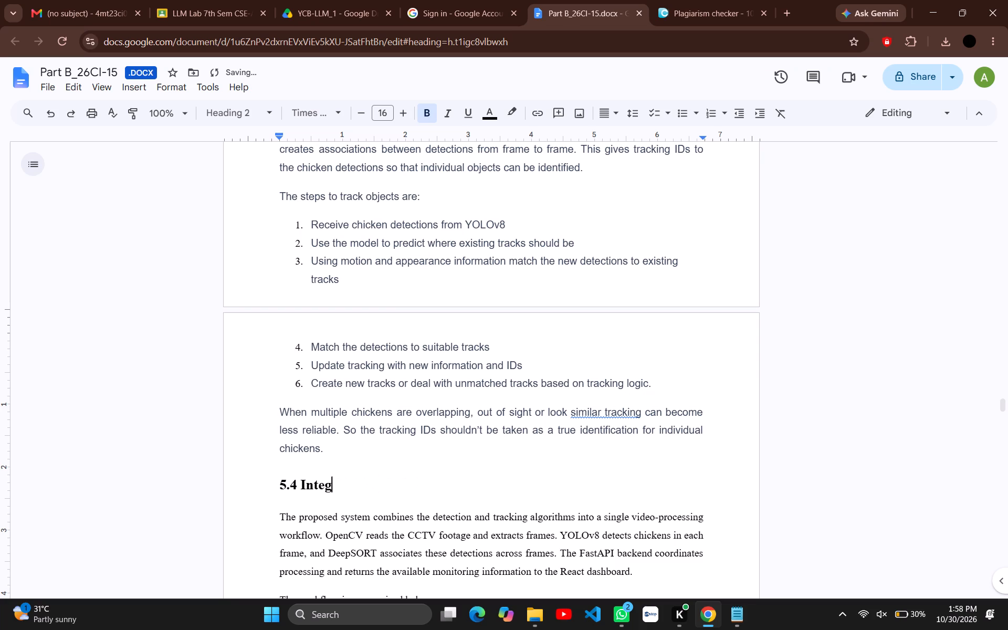
key("BackSpace")
key("BackSpace")
key("BackSpace")
key("BackSpace")
key("BackSpace")
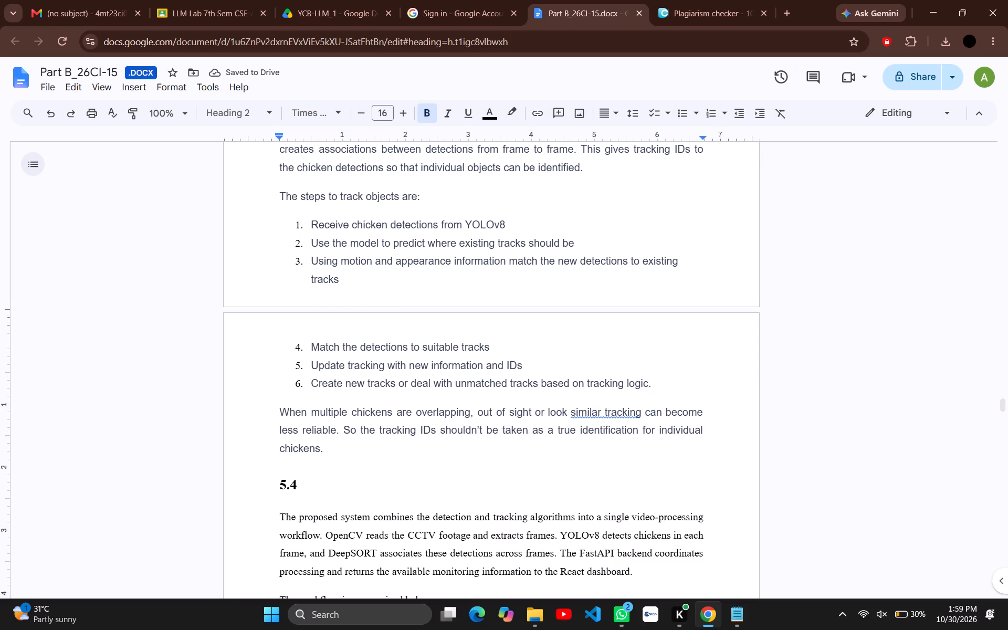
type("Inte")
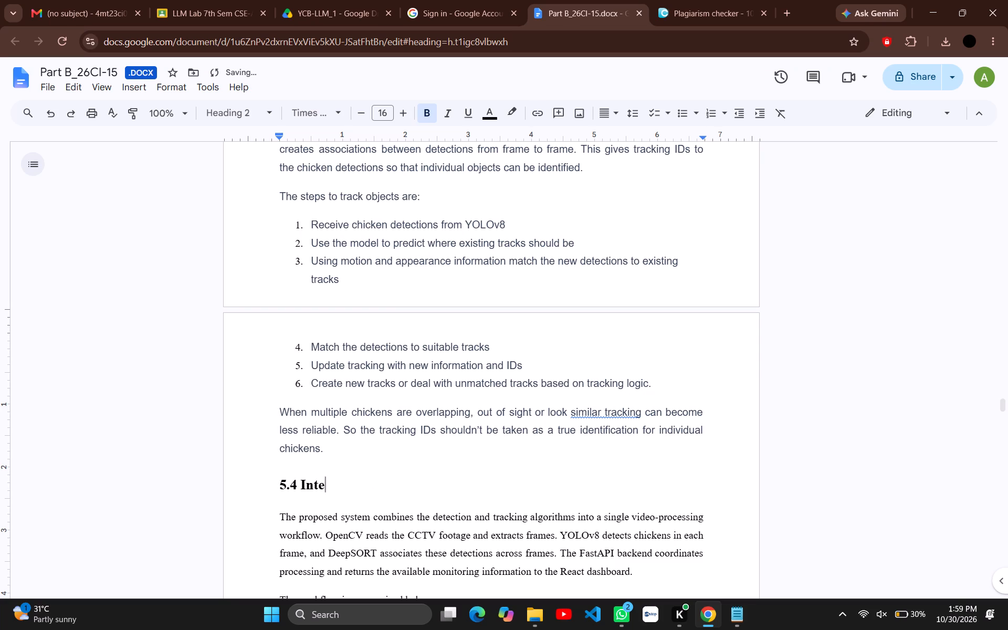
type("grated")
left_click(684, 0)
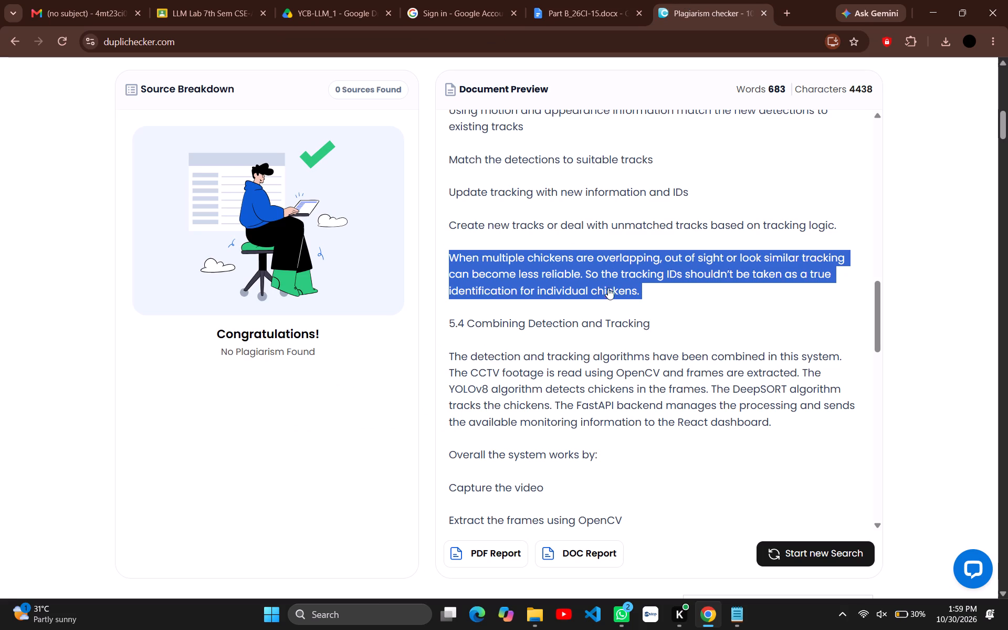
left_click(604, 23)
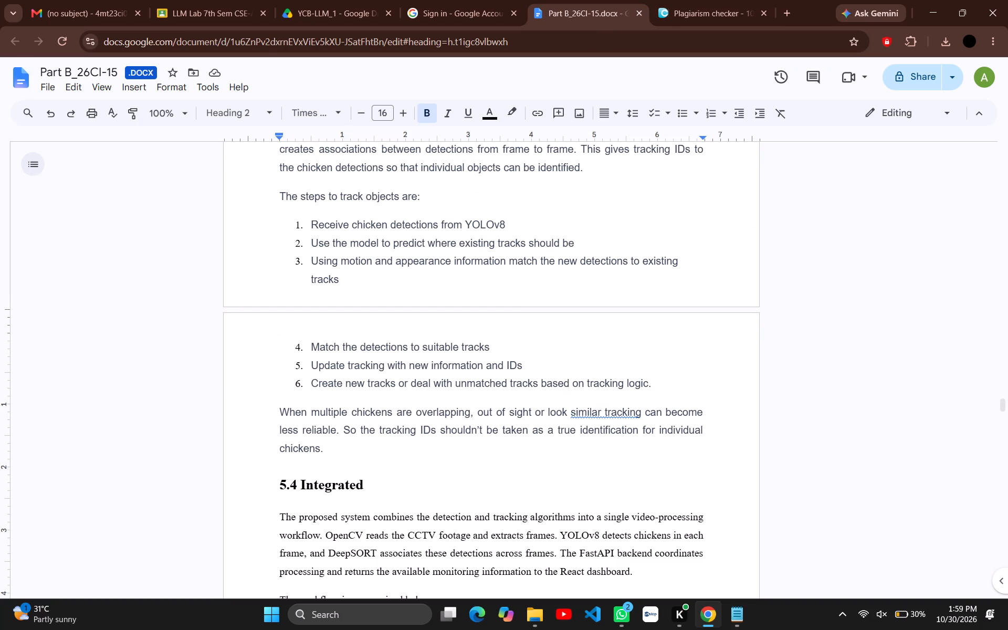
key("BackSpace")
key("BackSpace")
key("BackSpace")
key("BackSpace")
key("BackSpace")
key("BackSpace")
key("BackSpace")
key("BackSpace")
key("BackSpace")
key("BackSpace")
Enter "Detection and Tracking Integration" as the title of heading 5.4.
type("Detection")
key("space")
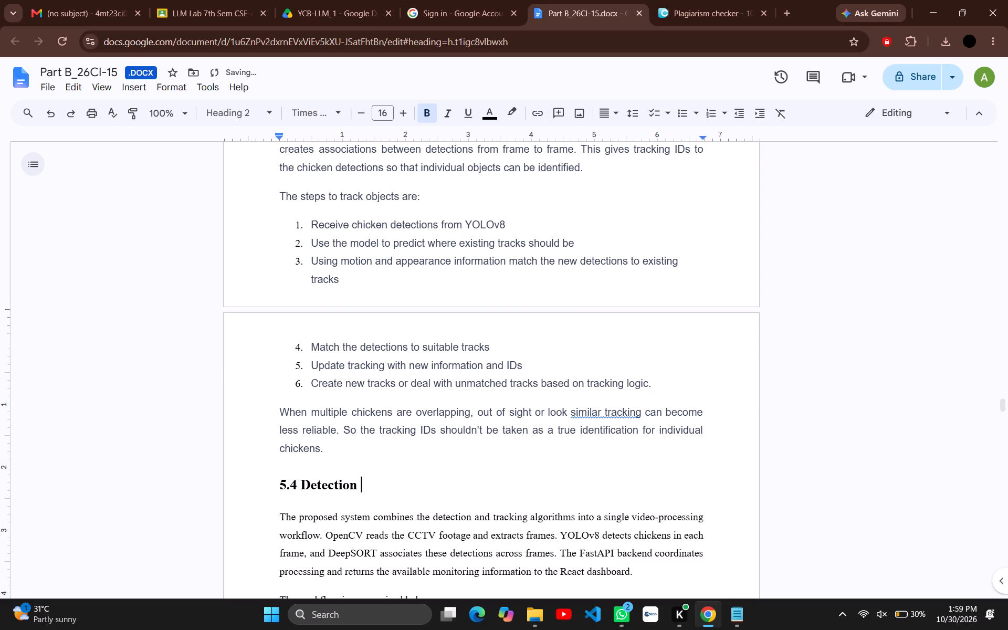
type("and")
key("space")
type("tracking")
key("space")
key("BackSpace")
key("BackSpace")
key("BackSpace")
key("BackSpace")
key("BackSpace")
key("BackSpace")
key("BackSpace")
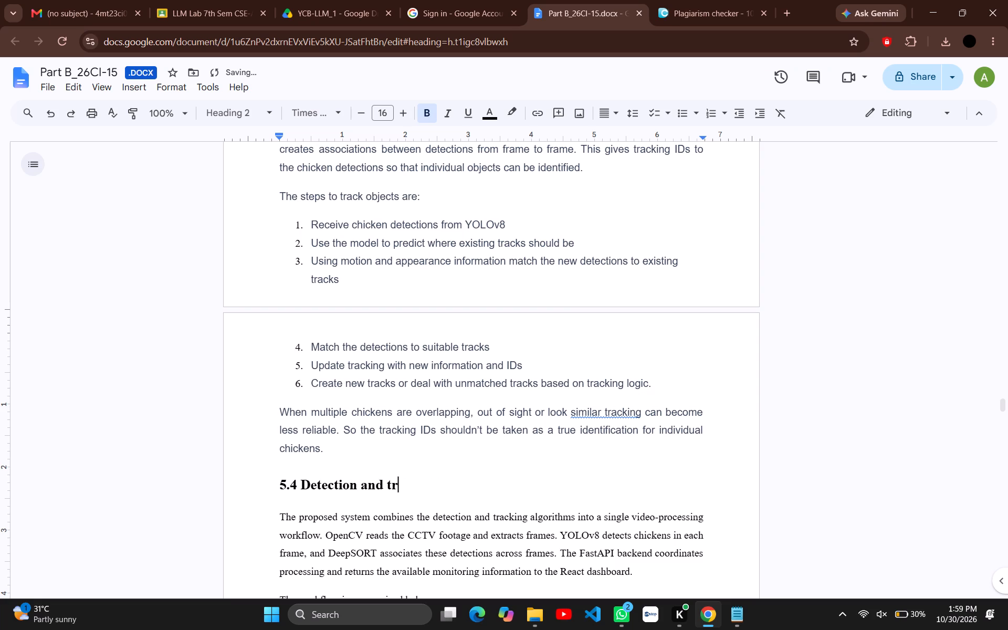
key("BackSpace")
key("BackSpace")
type("Tra")
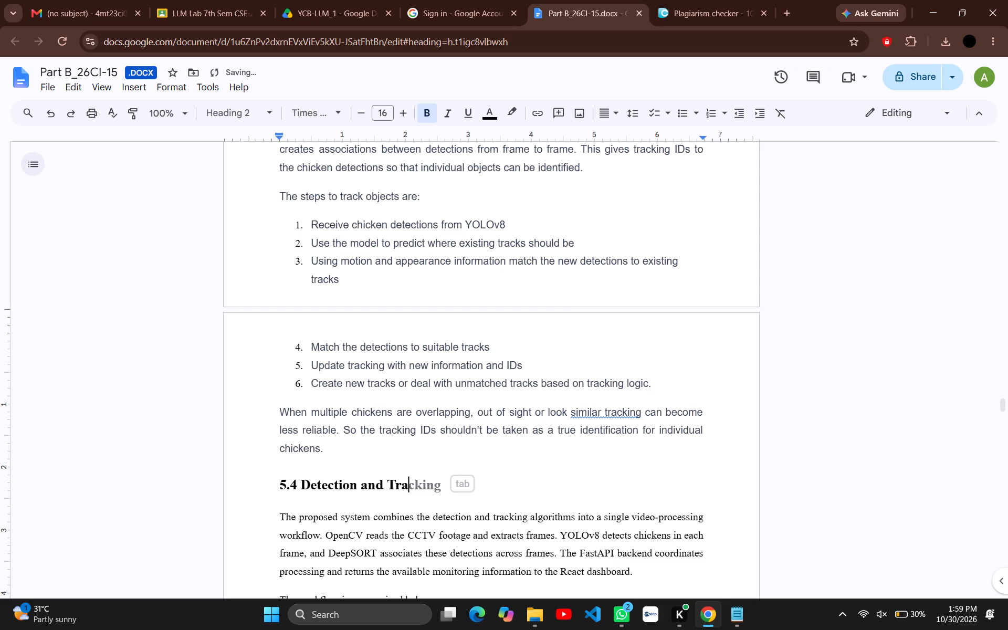
key("Right")
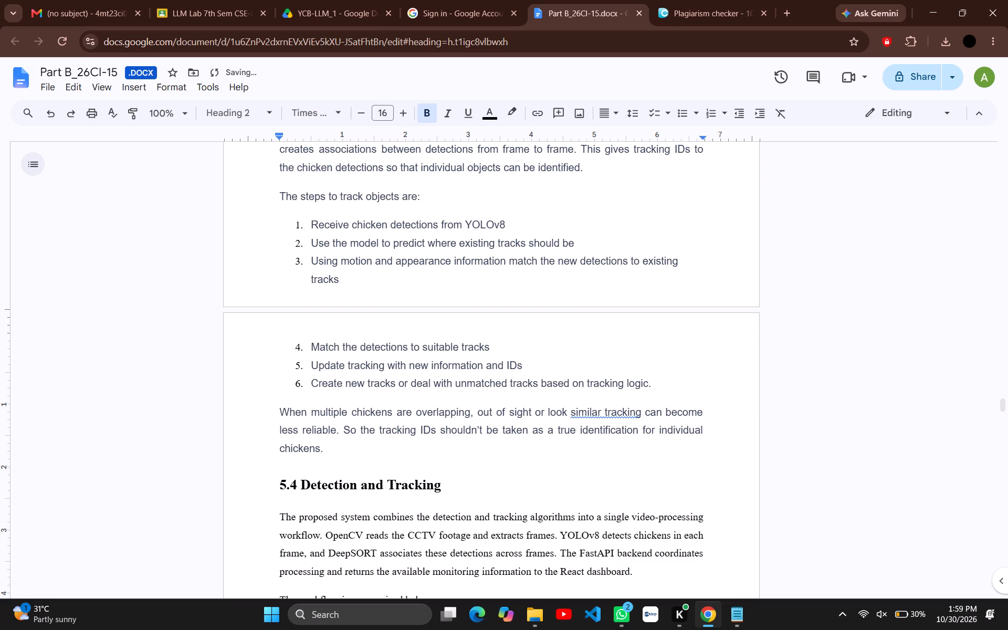
key("space")
type("In")
type("tegratiom")
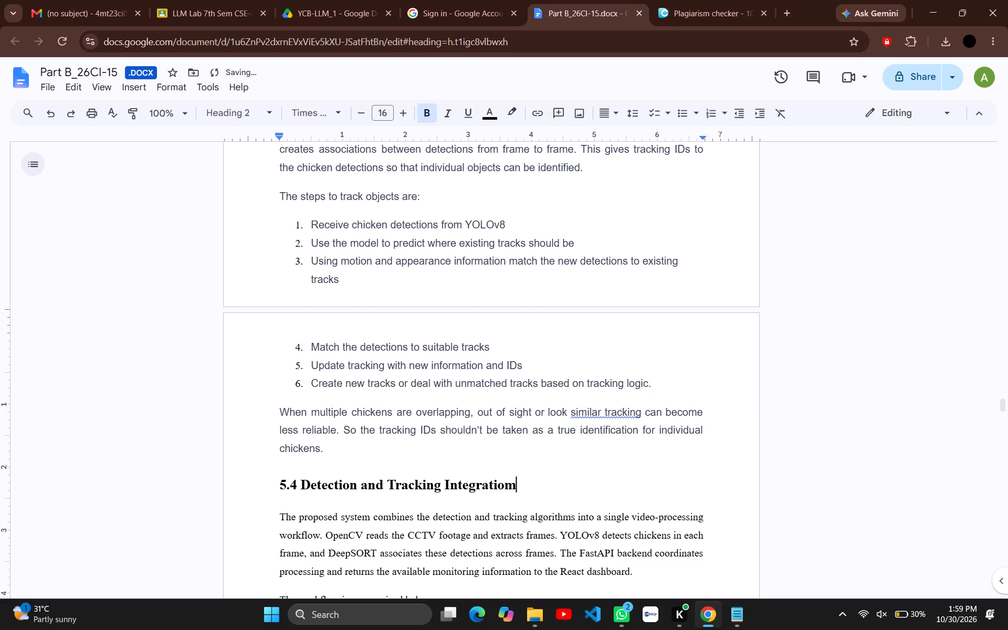
key("BackSpace")
key("n")
Replace section 5.4's opening paragraph with the checker's paragraph beginning "The detection and tracking algorithms have been combined" and remove the extra blank lines.
scroll(416, 489, "down", 2)
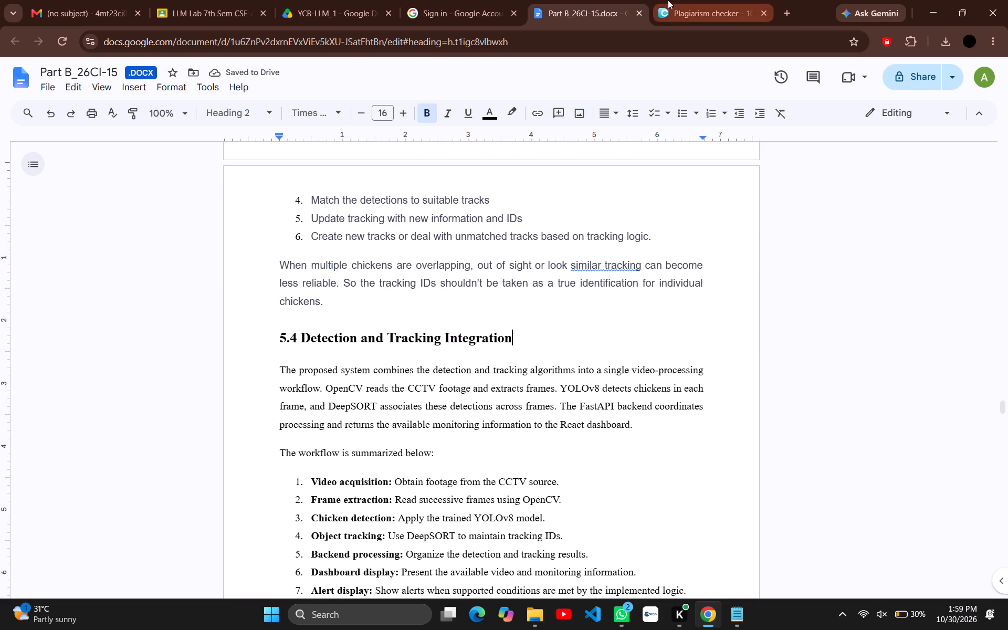
left_click(668, 0)
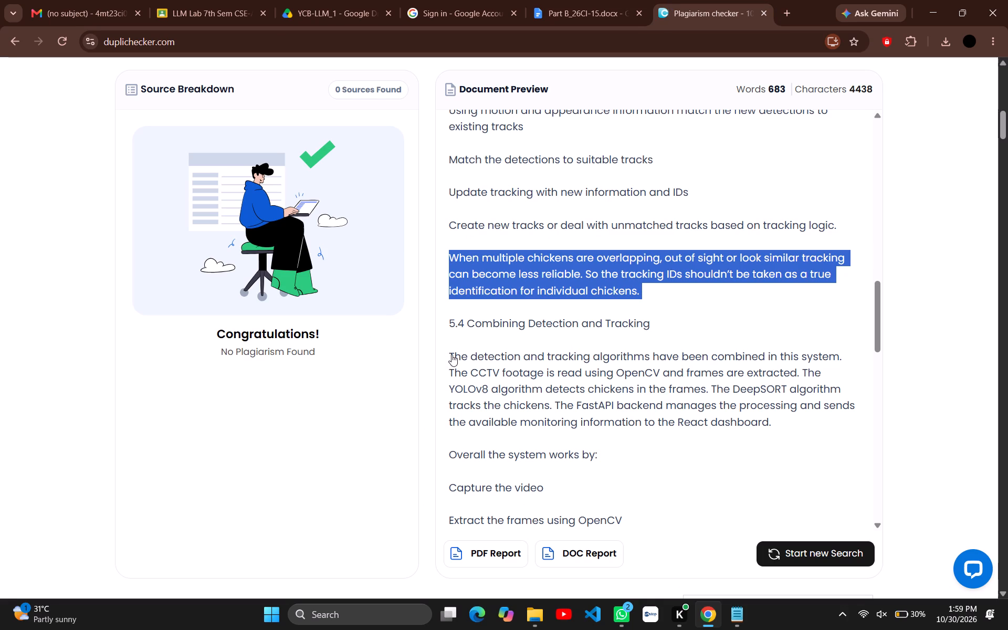
left_click_drag(451, 354, 805, 439)
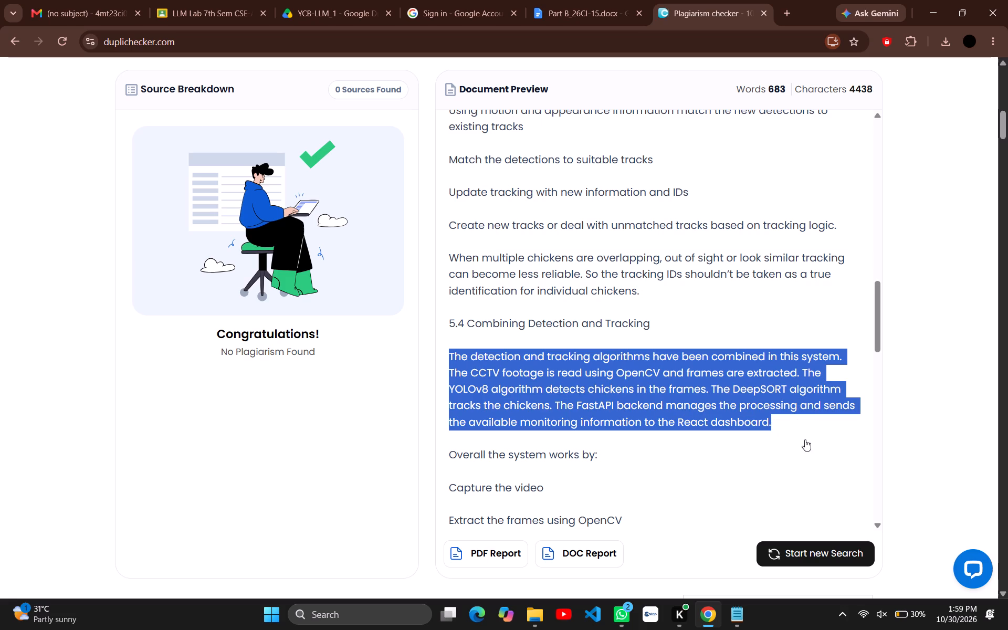
left_click_drag(805, 439, 795, 436)
key("ctrl+c")
left_click(560, 0)
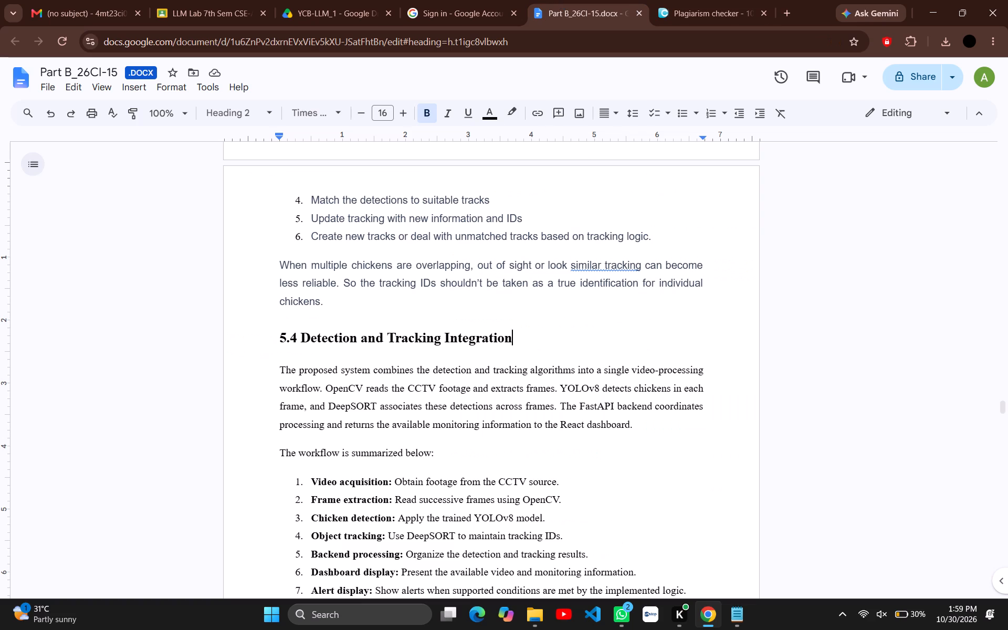
left_click_drag(280, 367, 486, 408)
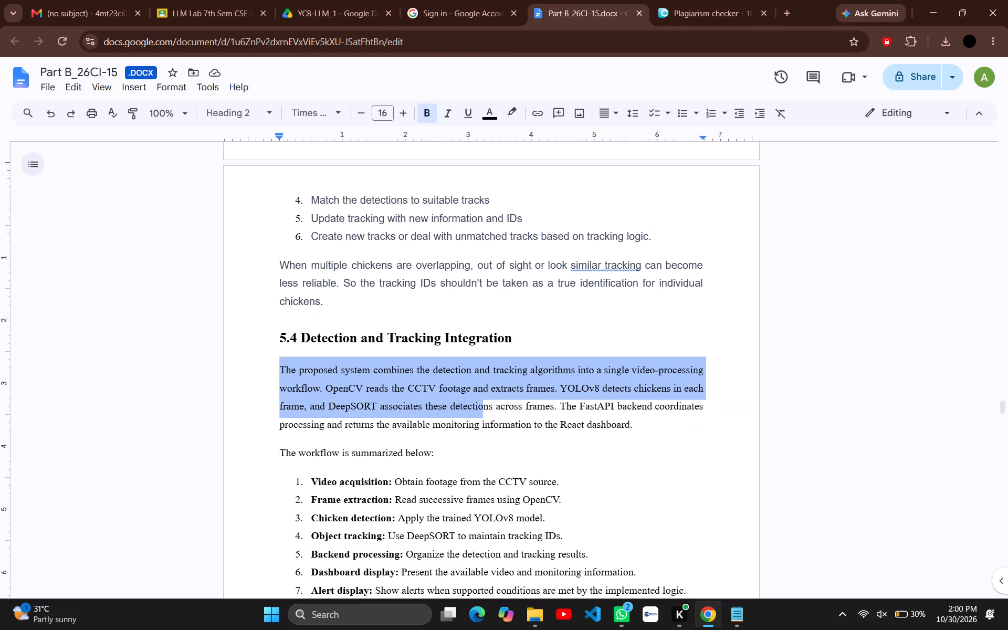
left_click_drag(486, 408, 637, 419)
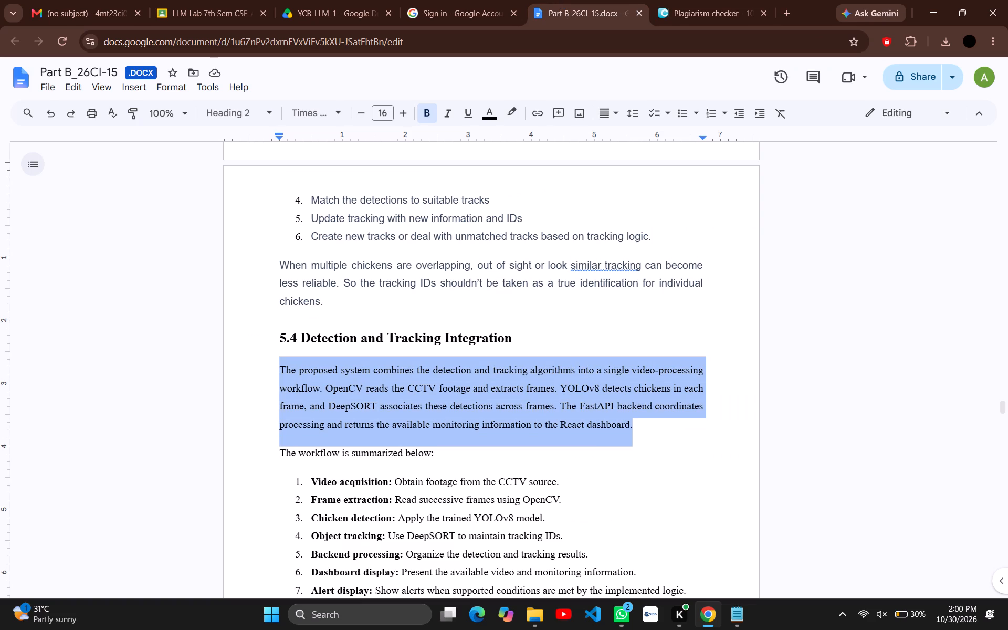
left_click_drag(637, 419, 633, 420)
key("ctrl+v")
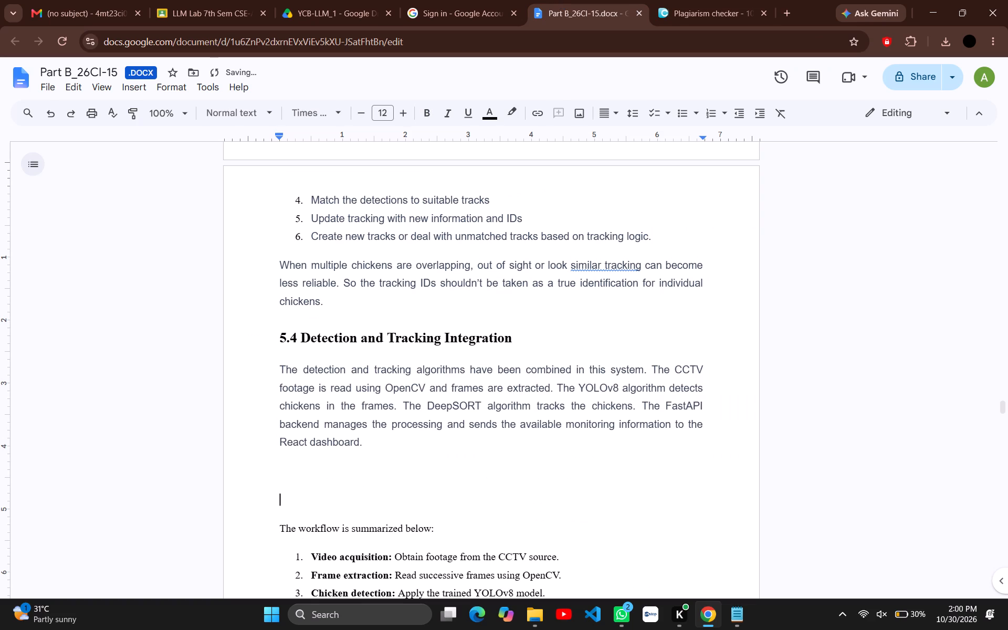
key("BackSpace")
key("BackSpace")
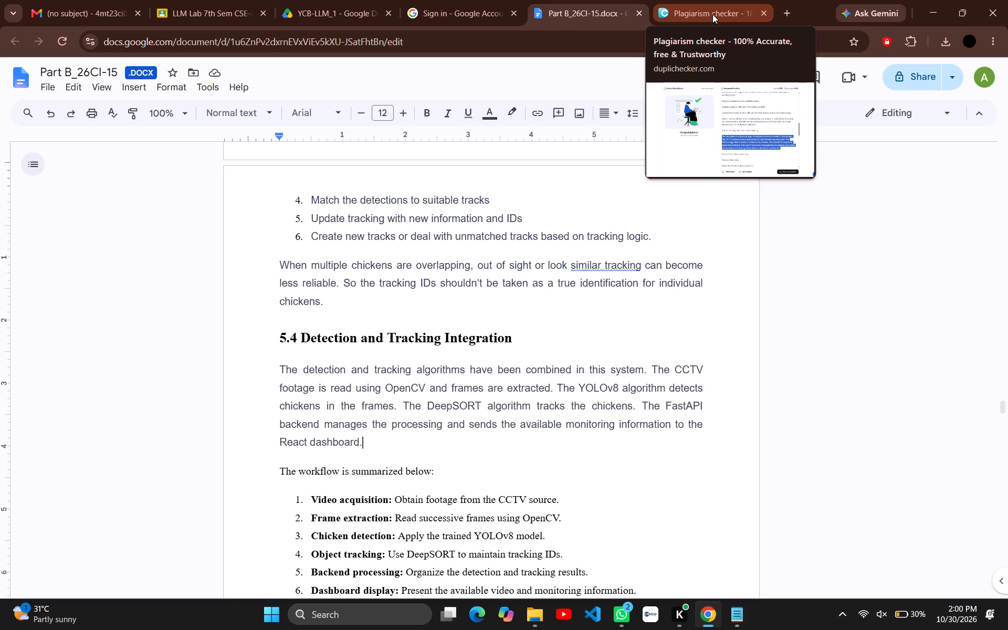
Replace section 5.4's line "The workflow is summarized below:" with the checker's "Overall the system works by:".
left_click(712, 14)
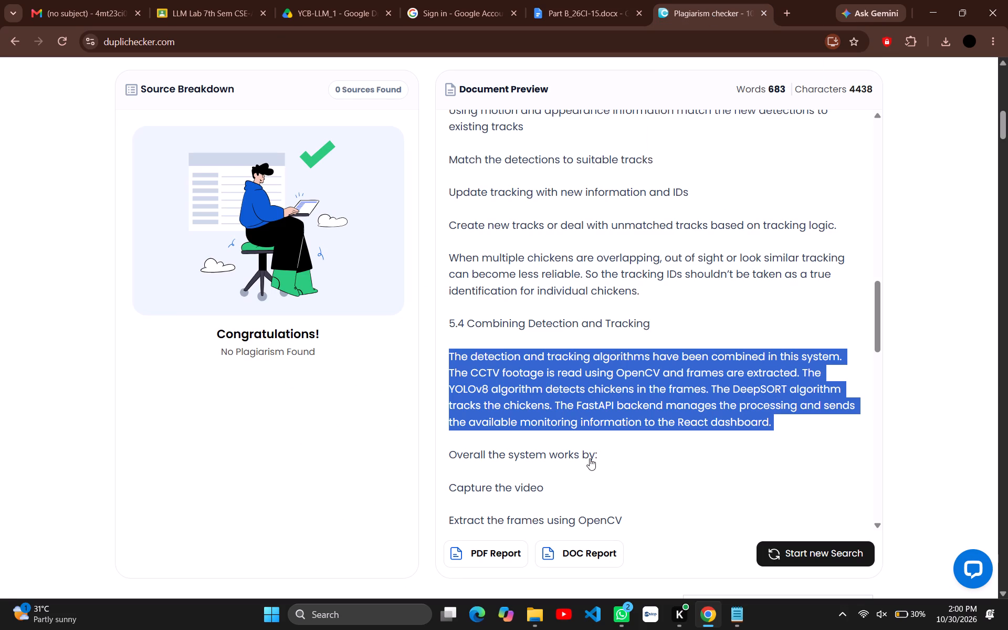
left_click_drag(601, 456, 450, 455)
key("ctrl+c")
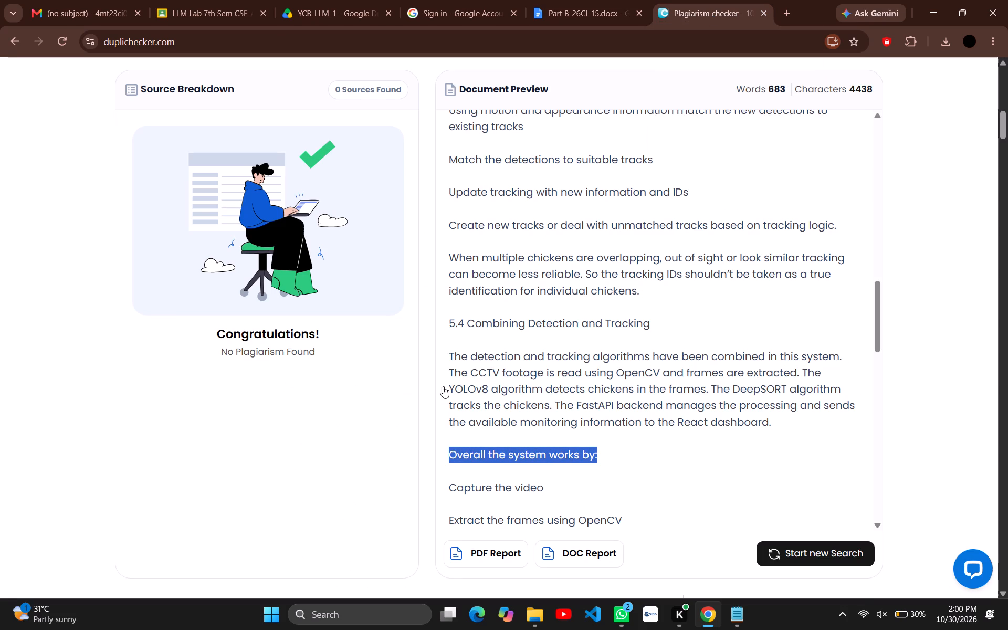
left_click(570, 0)
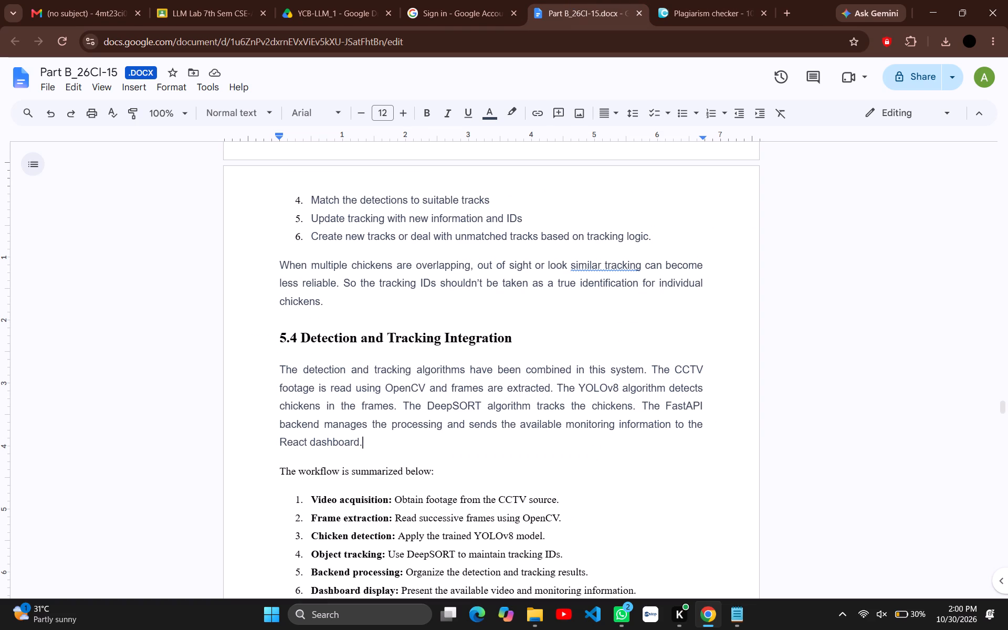
scroll(479, 500, "down", 1)
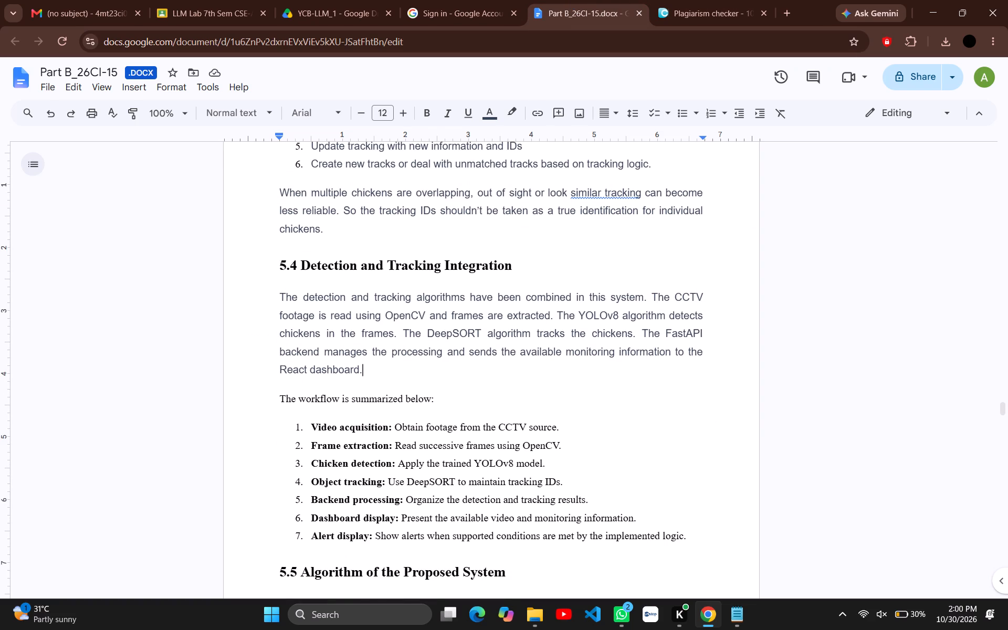
left_click_drag(435, 397, 279, 399)
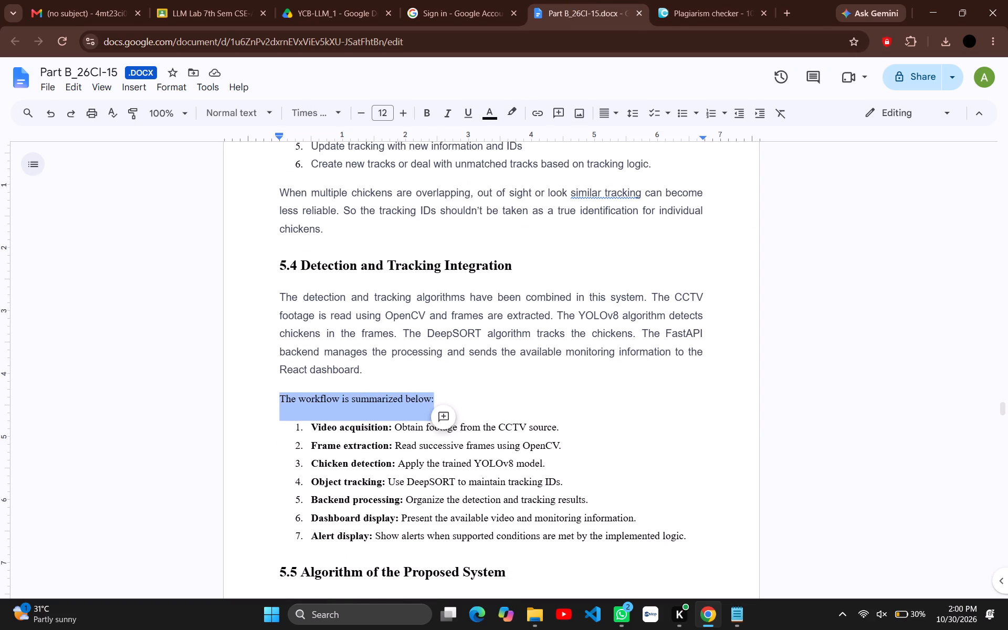
key("ctrl+v")
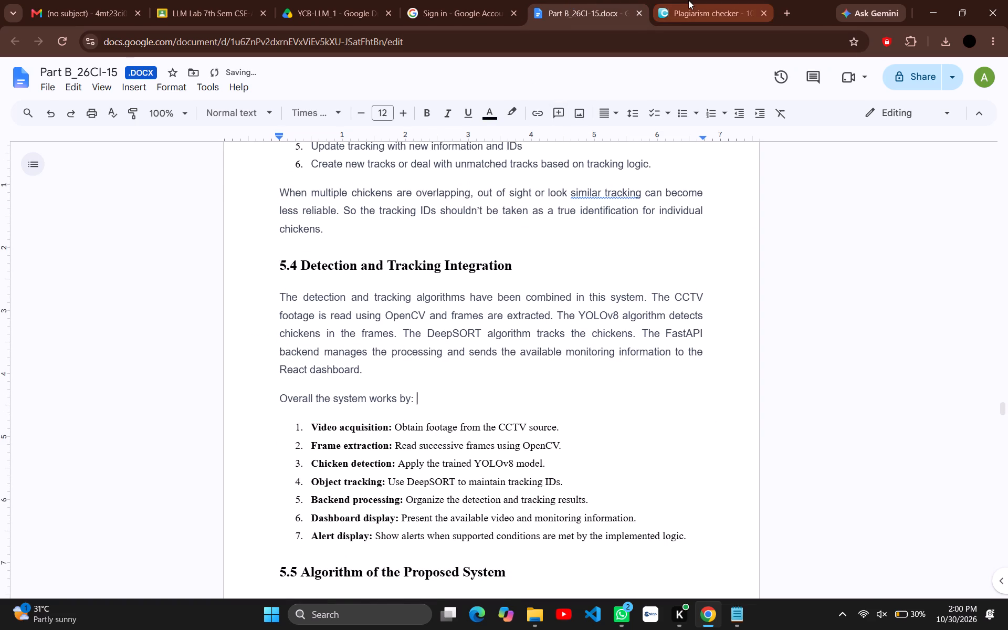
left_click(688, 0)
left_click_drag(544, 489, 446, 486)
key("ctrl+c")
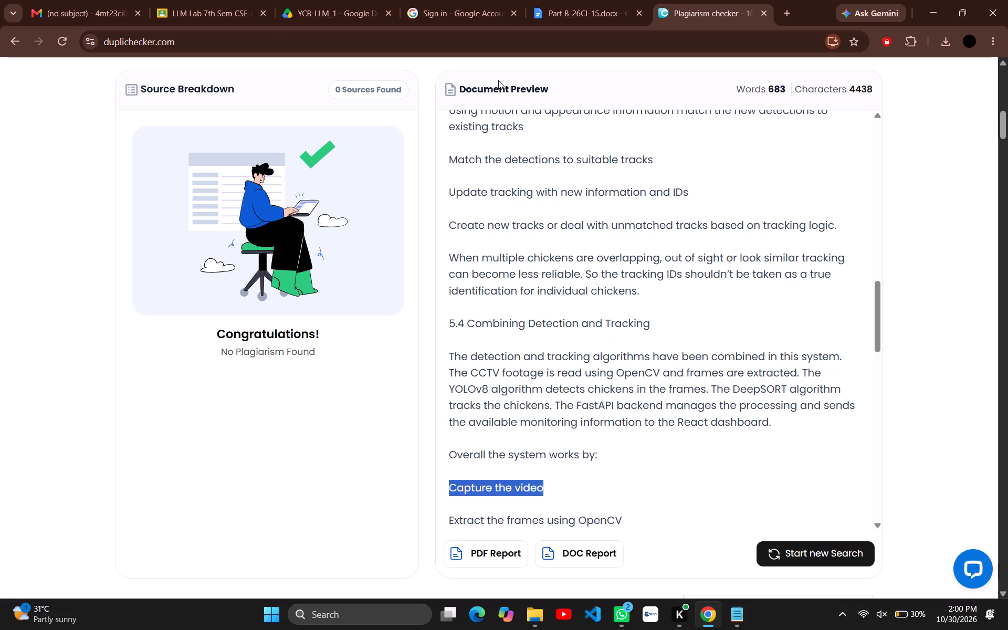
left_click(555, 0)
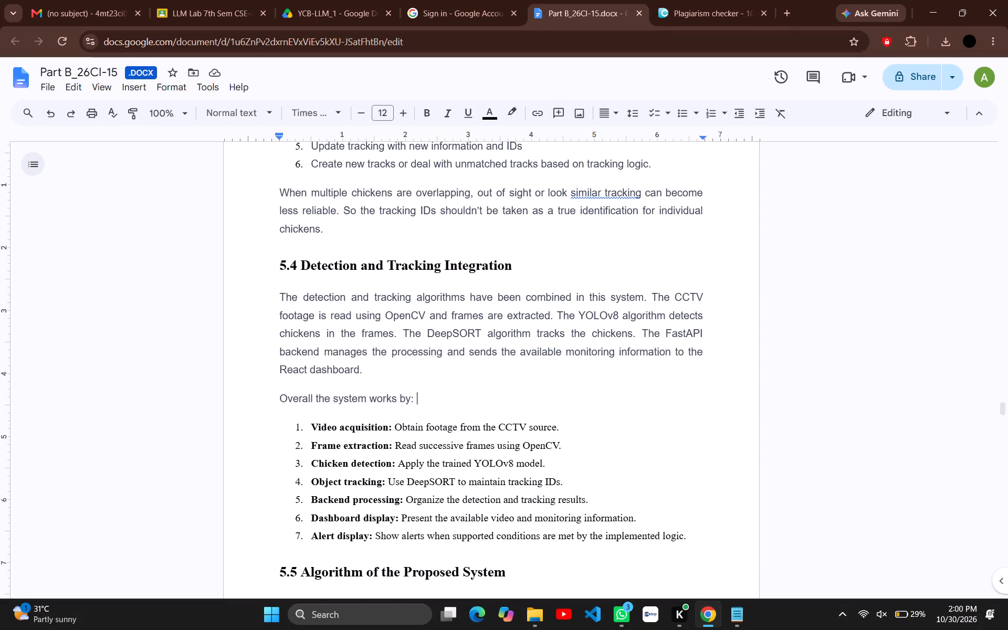
Compare the report's section 5.4 workflow list and the sections after it with the wording in the checker's preview.
scroll(485, 463, "down", 2)
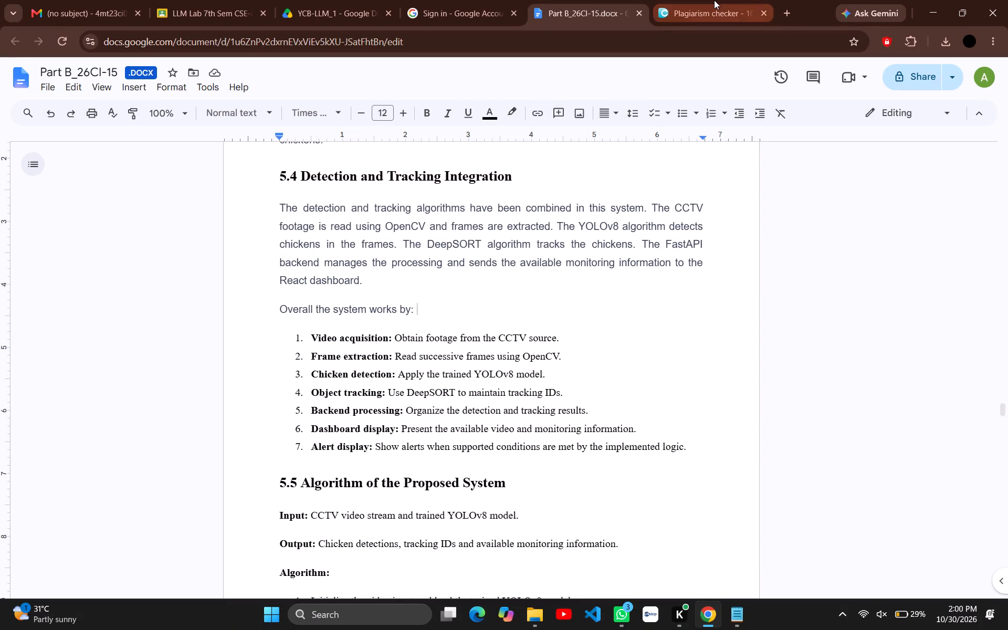
left_click(714, 0)
scroll(600, 342, "down", 3)
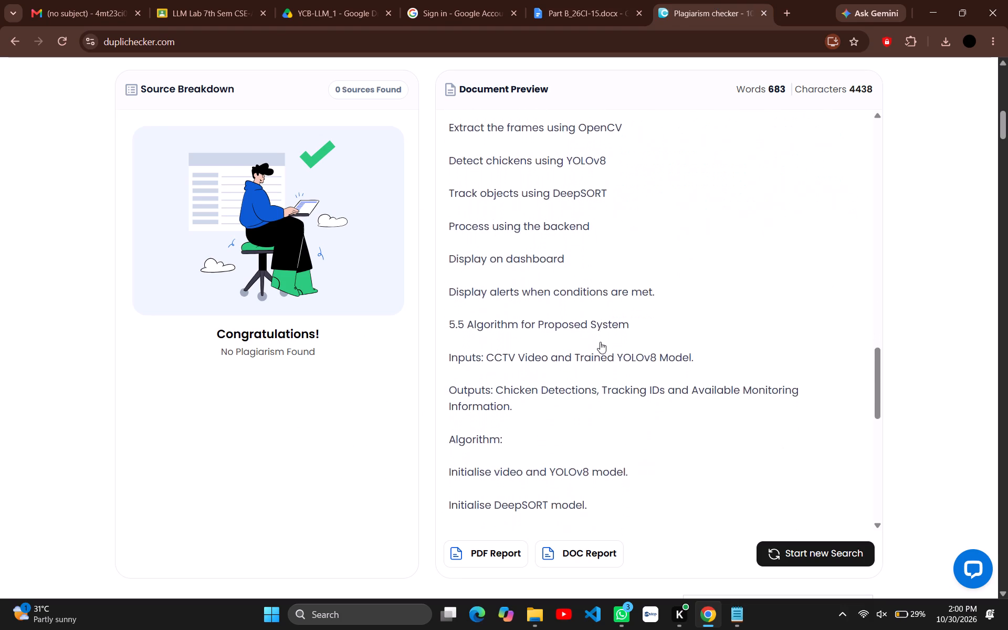
scroll(600, 342, "down", 2)
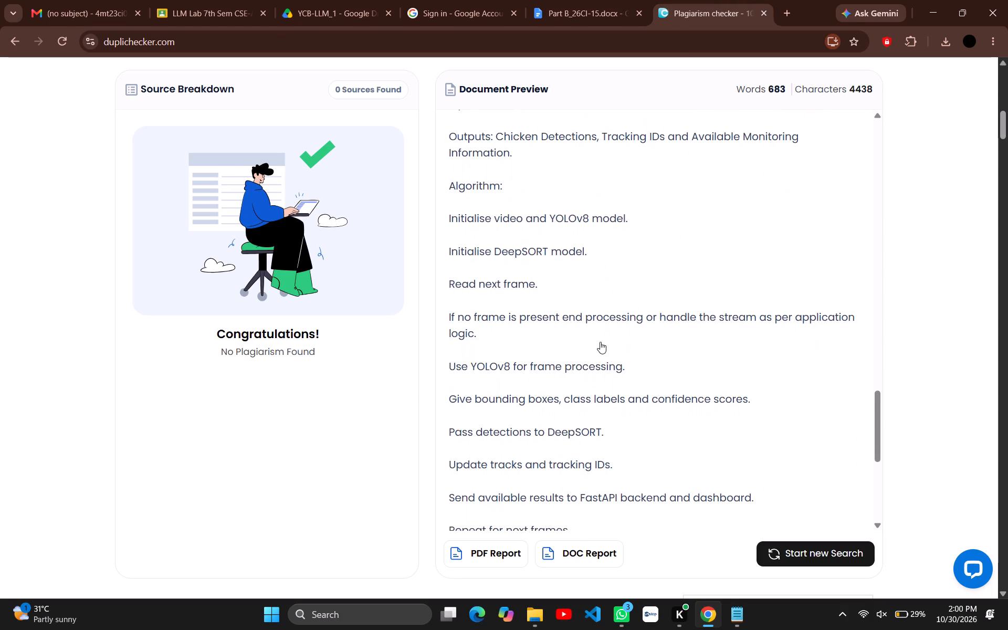
scroll(600, 342, "down", 1)
left_click(572, 10)
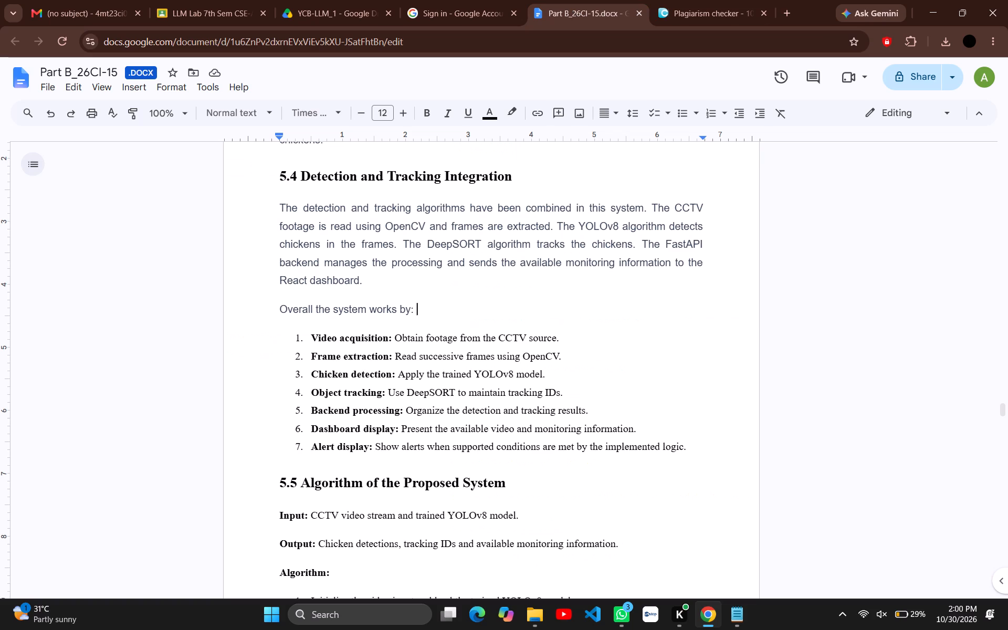
scroll(450, 385, "down", 1)
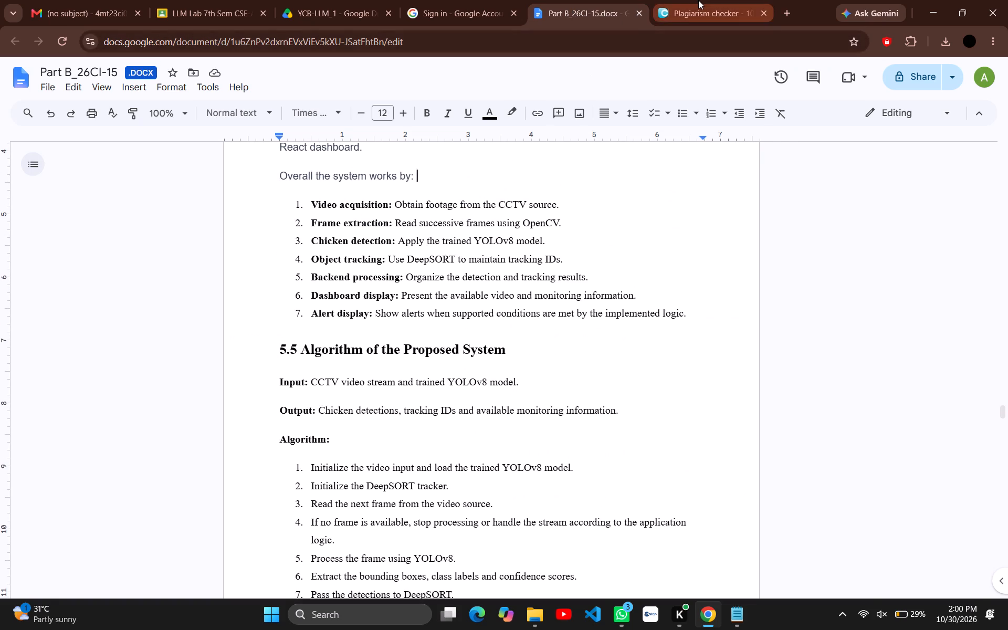
left_click(698, 0)
scroll(505, 353, "down", 1)
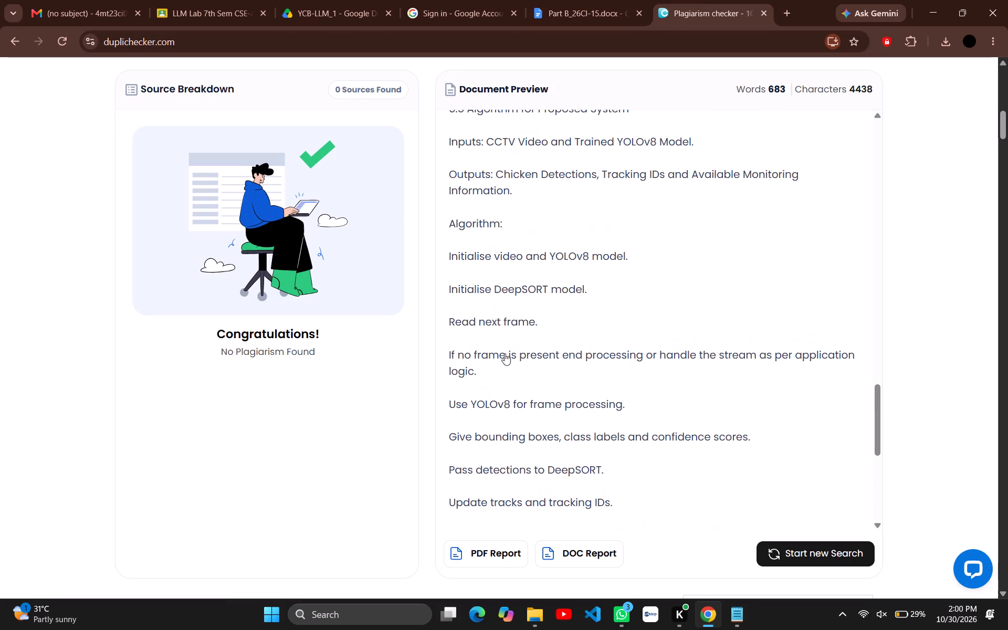
scroll(505, 353, "down", 1)
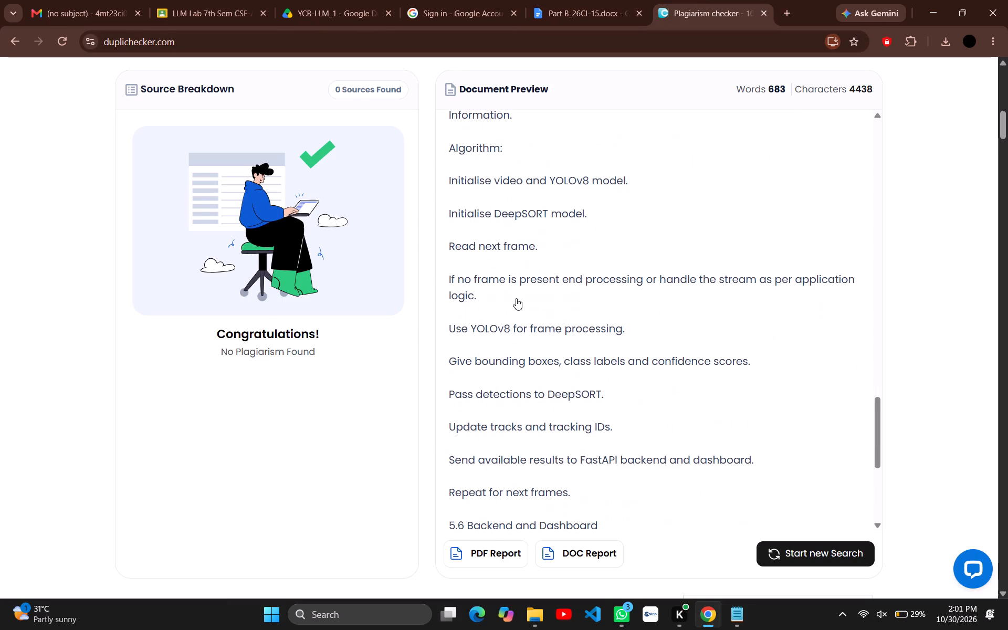
left_click(572, 2)
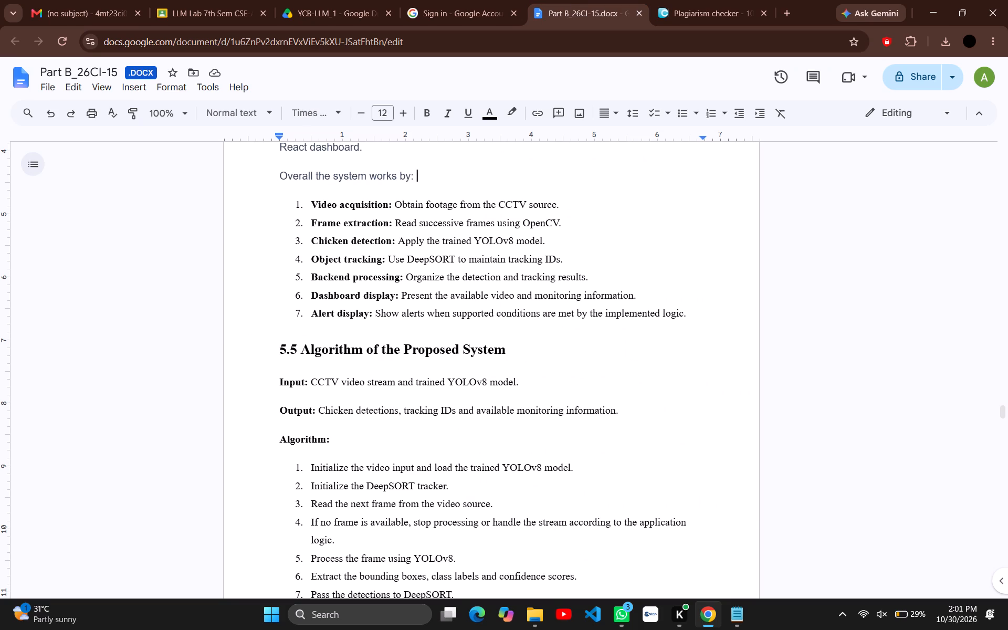
scroll(439, 419, "down", 2)
scroll(486, 348, "down", 2)
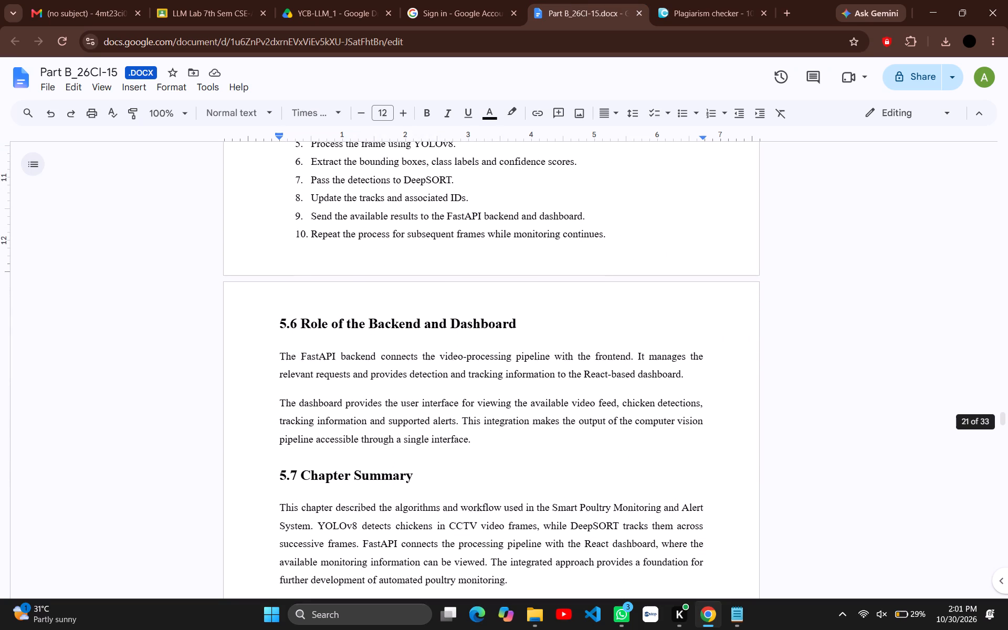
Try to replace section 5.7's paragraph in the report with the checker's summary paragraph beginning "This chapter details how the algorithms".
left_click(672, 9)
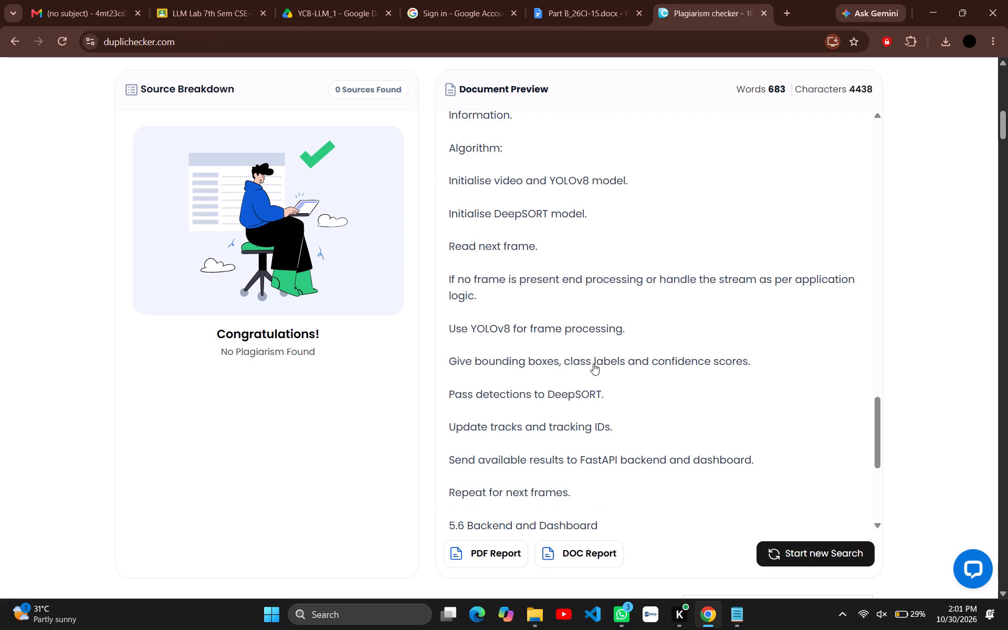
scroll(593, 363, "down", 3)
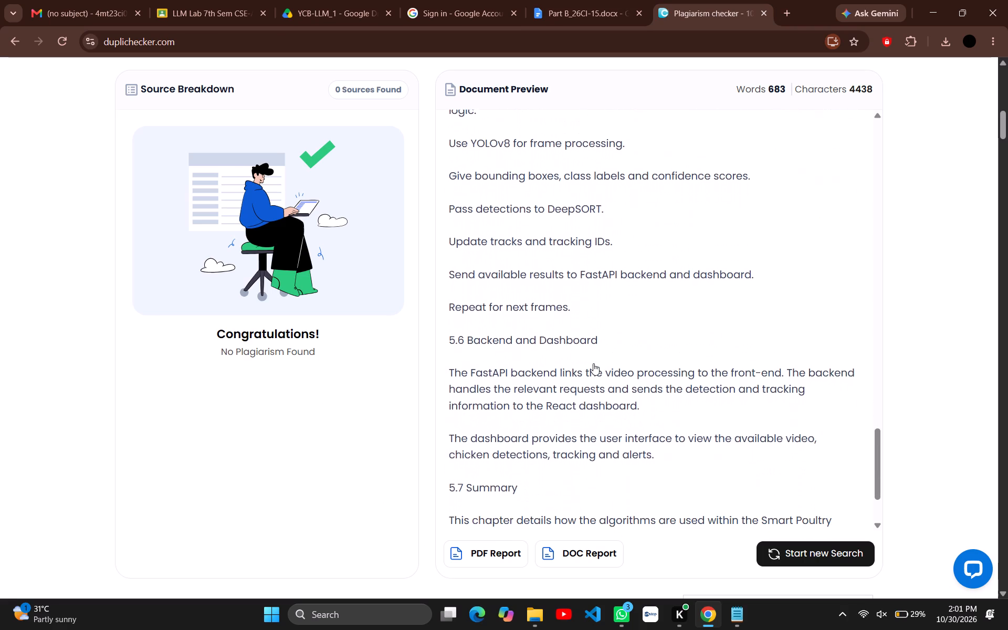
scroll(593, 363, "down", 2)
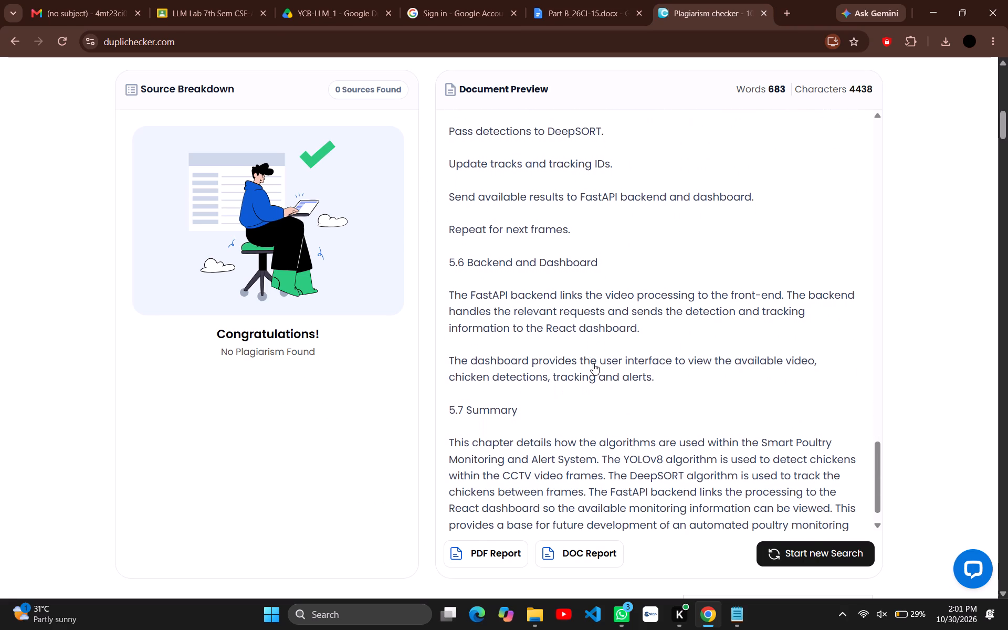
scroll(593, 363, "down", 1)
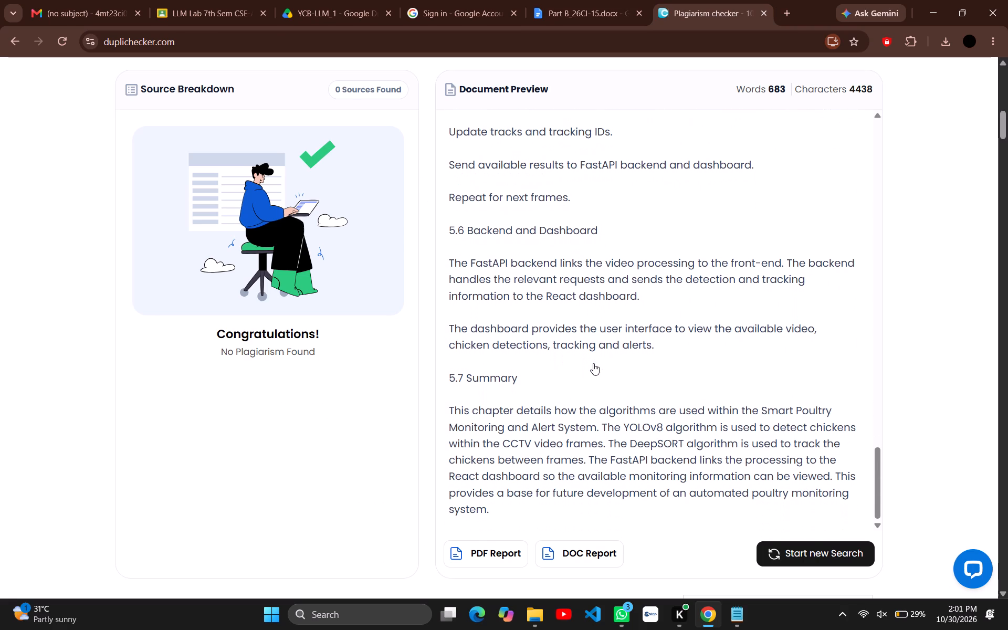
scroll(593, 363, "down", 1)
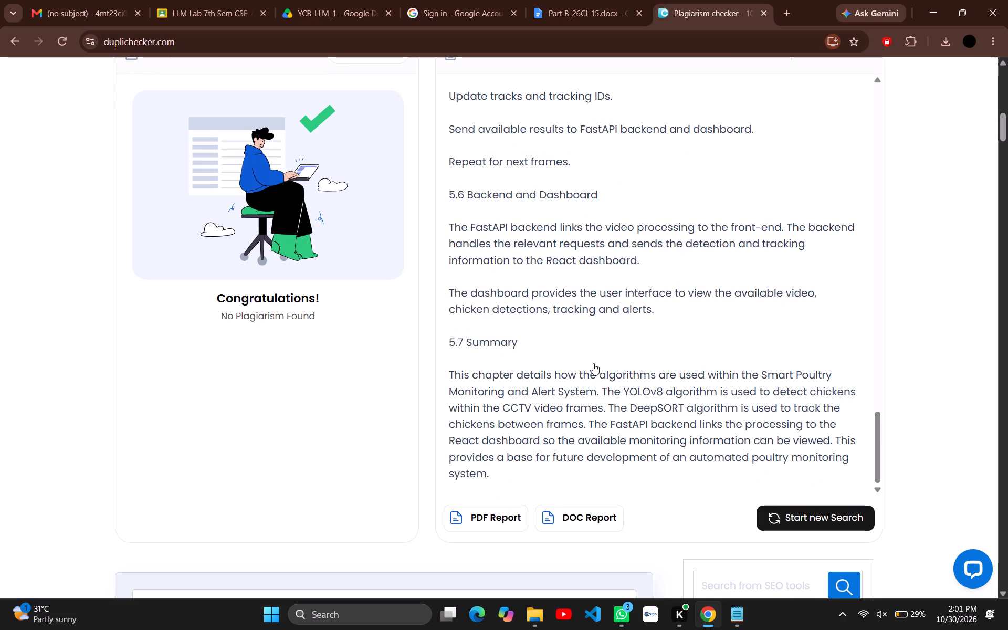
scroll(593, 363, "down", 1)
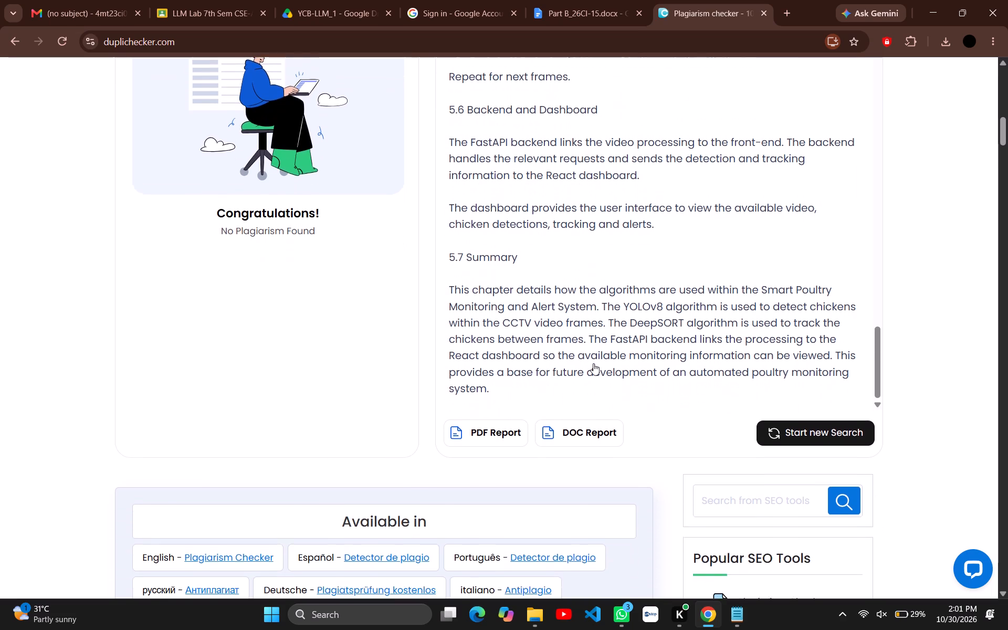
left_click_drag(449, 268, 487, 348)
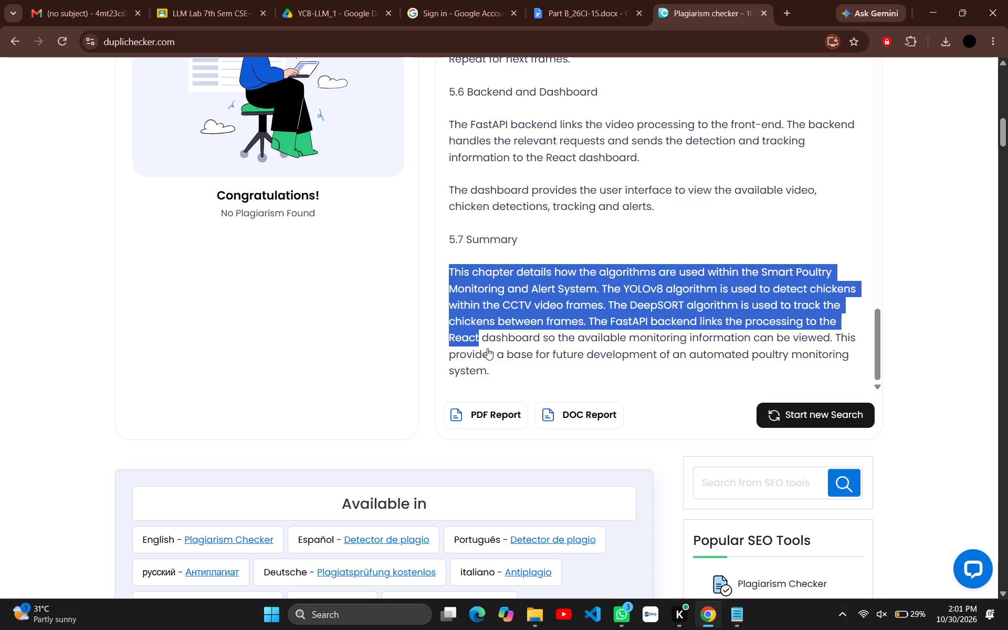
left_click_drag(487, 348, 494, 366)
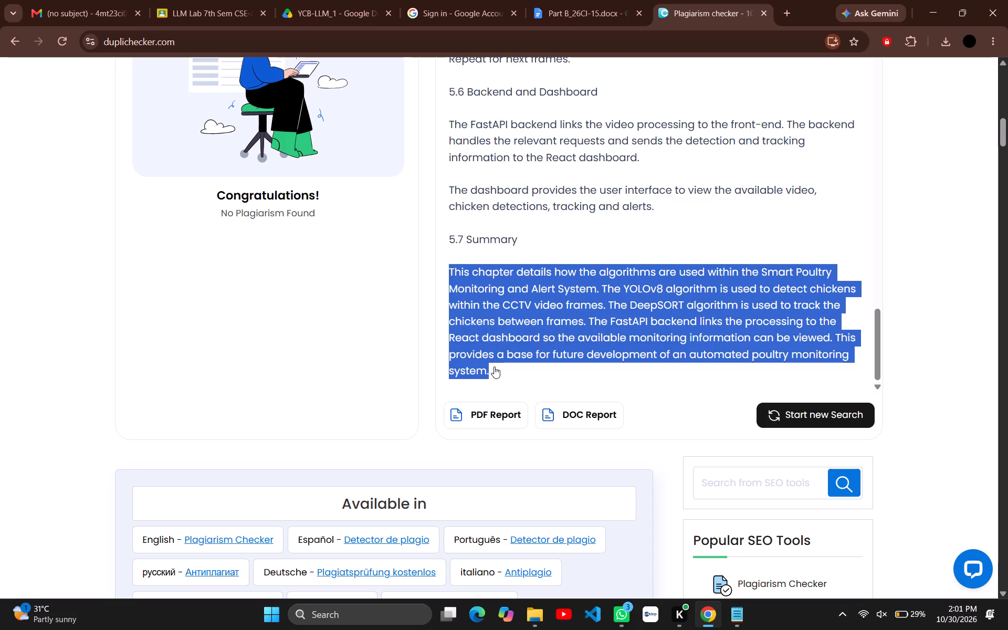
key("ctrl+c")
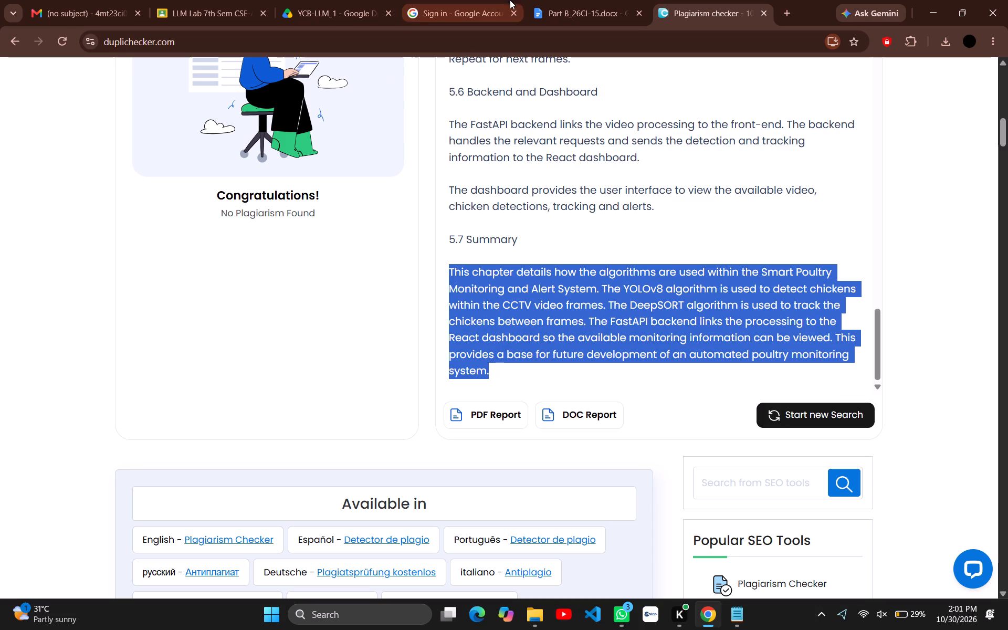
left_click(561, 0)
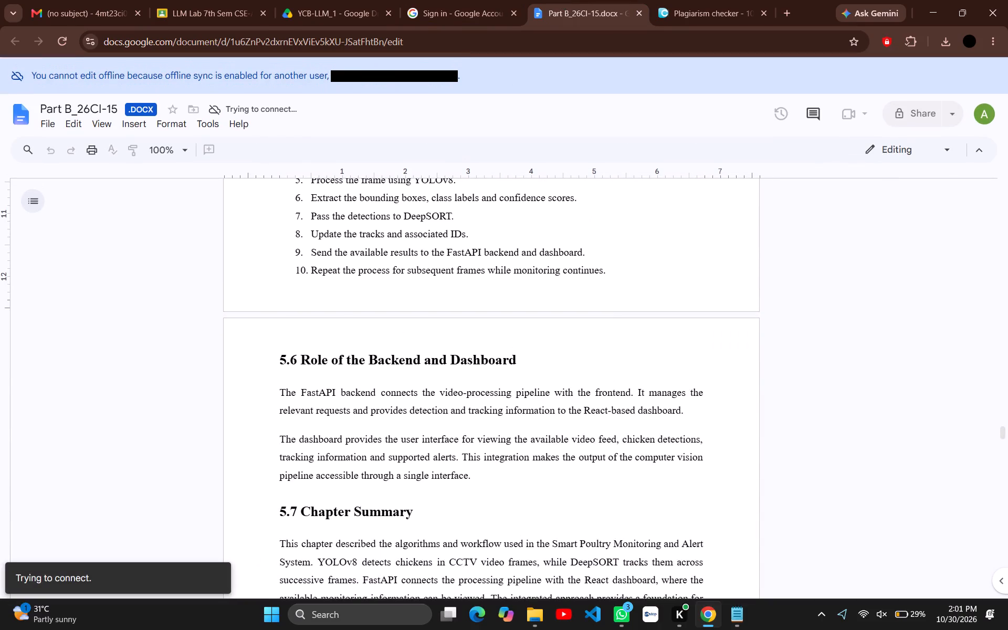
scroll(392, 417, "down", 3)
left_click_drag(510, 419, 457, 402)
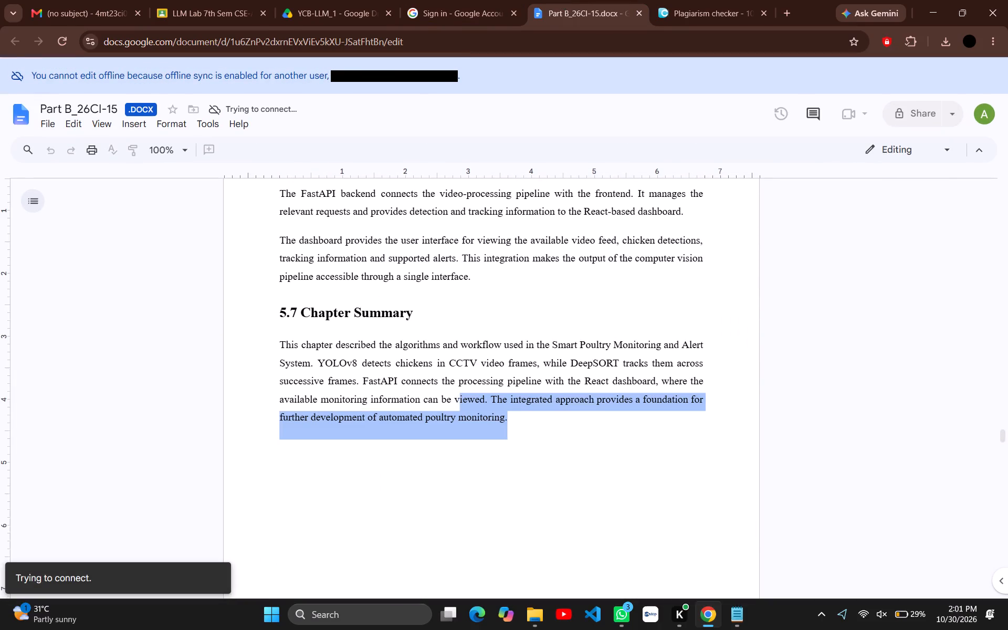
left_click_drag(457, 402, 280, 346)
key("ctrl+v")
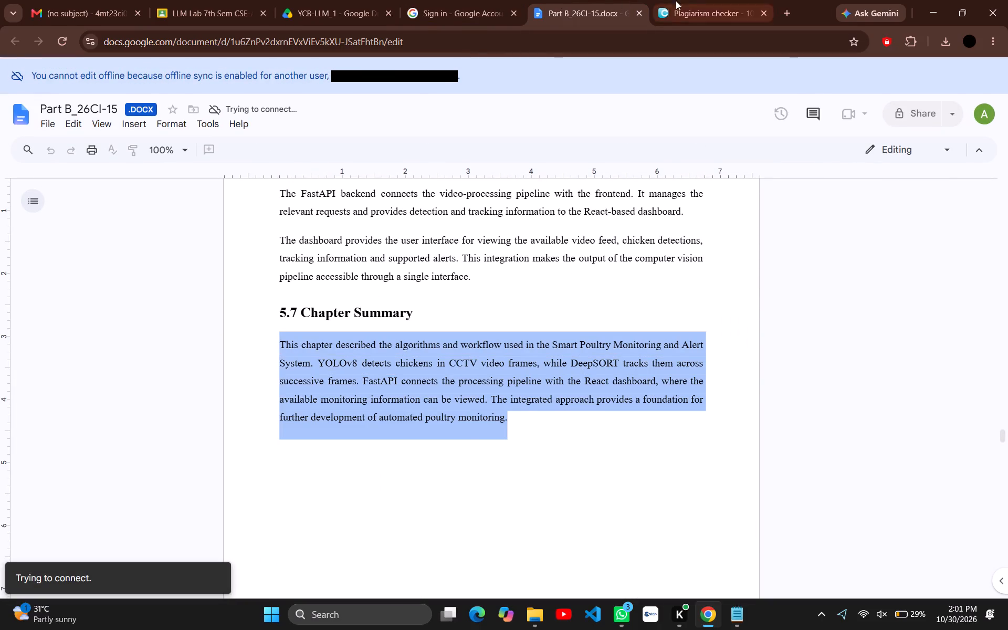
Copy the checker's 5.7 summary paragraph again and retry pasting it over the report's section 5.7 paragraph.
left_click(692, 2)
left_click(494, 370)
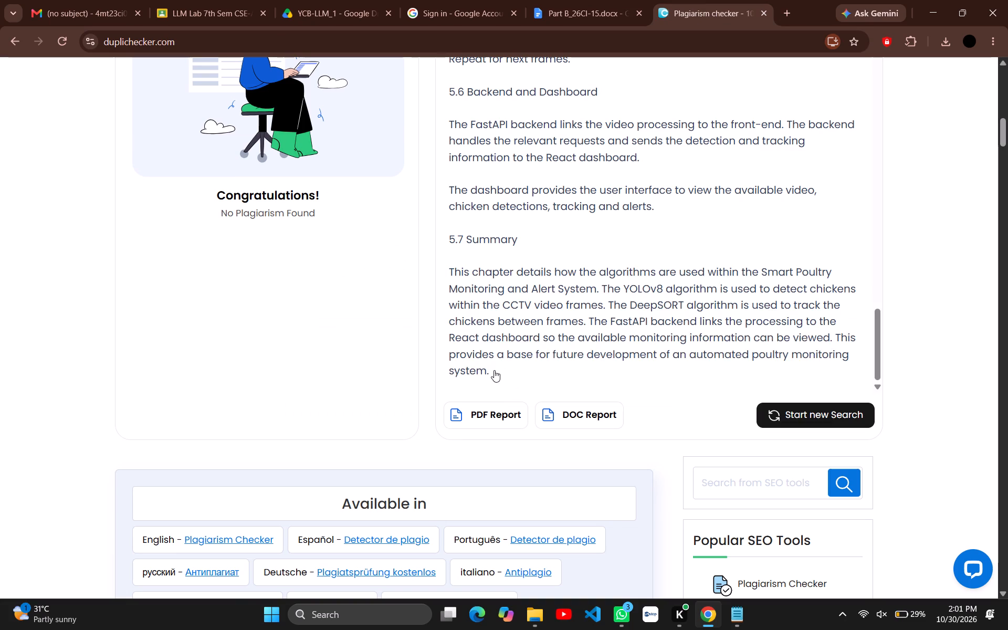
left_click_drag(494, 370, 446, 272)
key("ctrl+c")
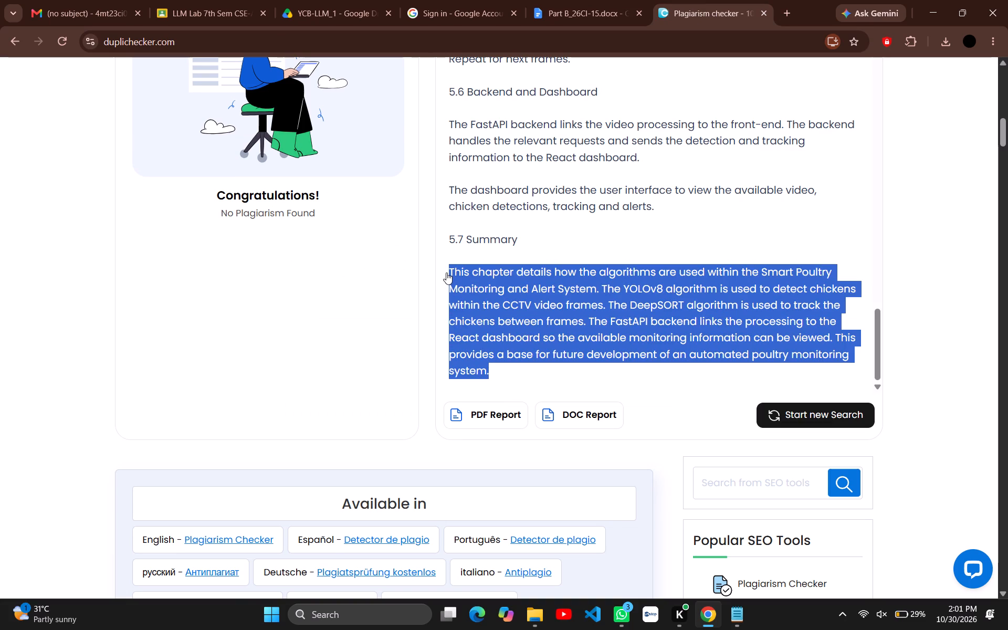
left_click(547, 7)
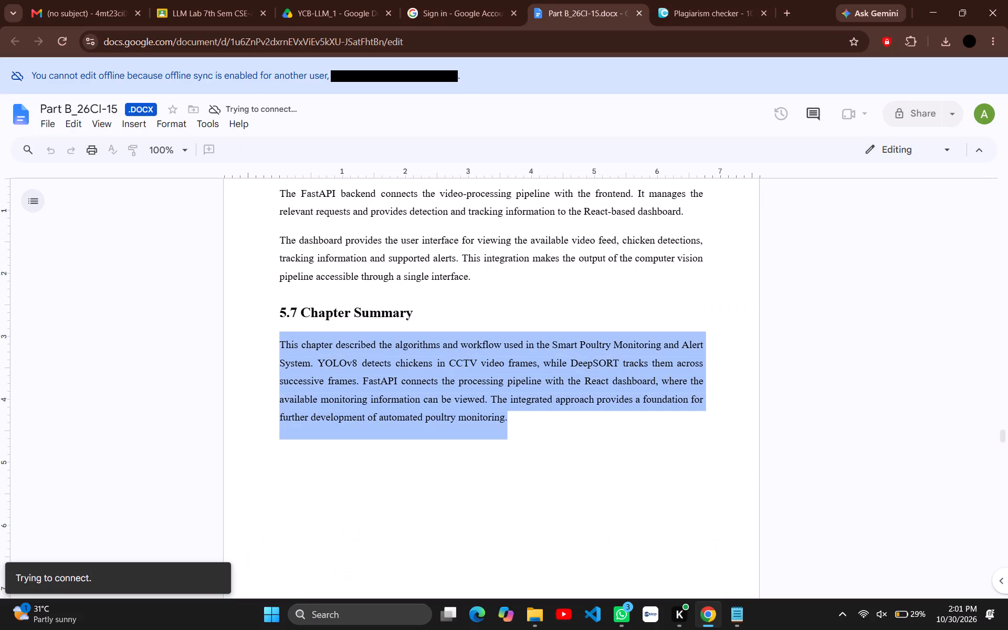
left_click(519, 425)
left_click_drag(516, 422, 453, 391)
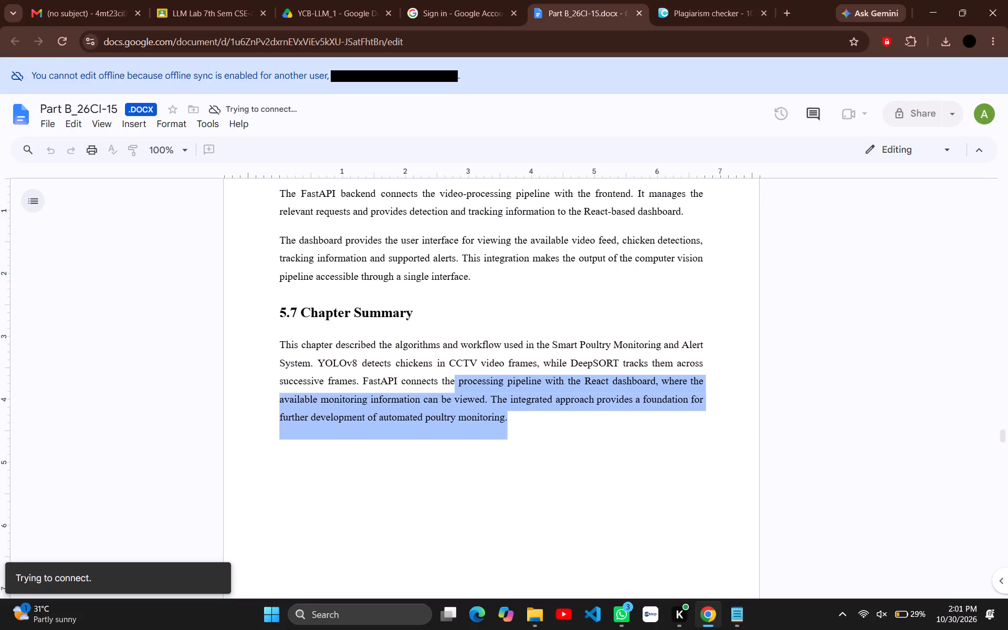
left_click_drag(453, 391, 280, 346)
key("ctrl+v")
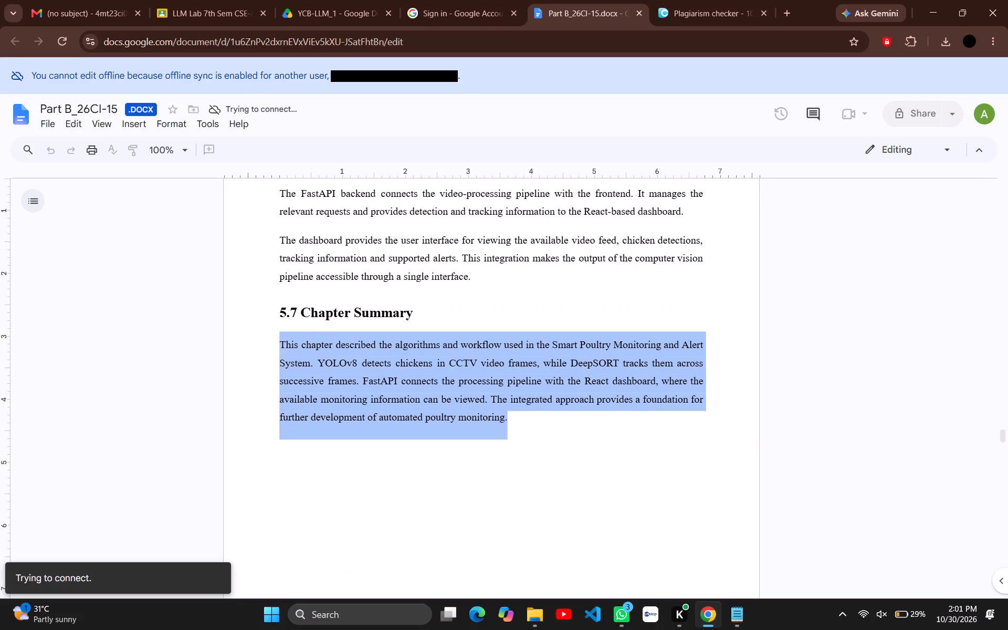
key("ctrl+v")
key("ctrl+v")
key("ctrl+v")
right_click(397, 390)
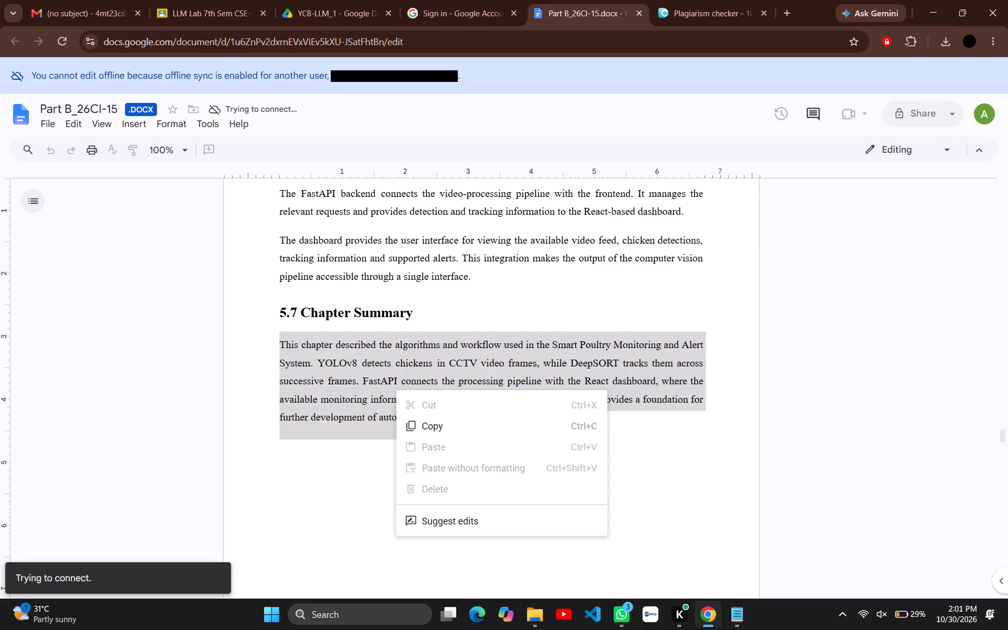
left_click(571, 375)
Replace the report's section 5.7 paragraph with the checker's paragraph beginning "This chapter details how the algorithms are used".
left_click(703, 2)
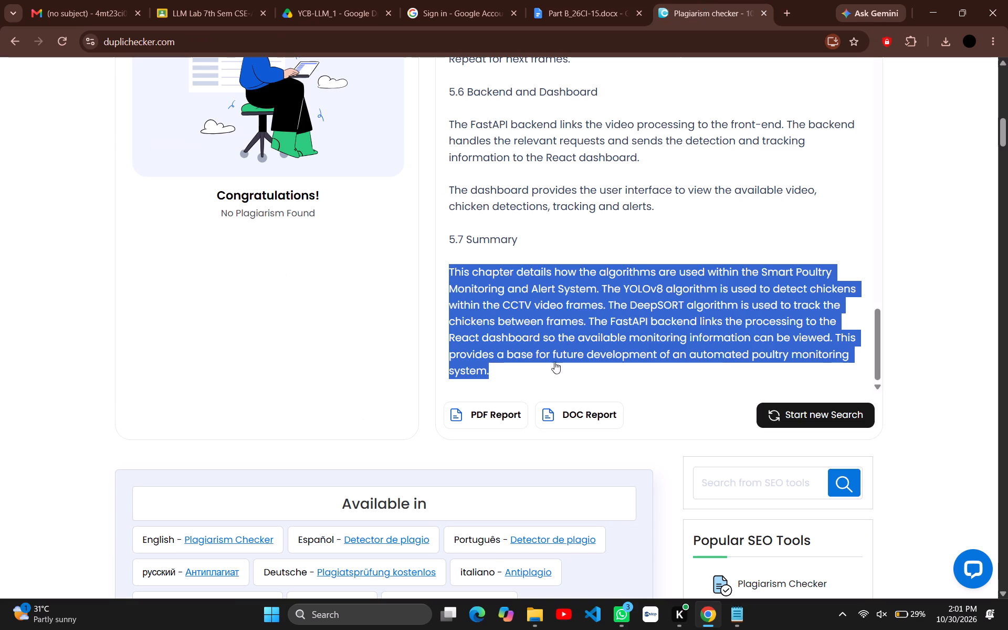
right_click(545, 322)
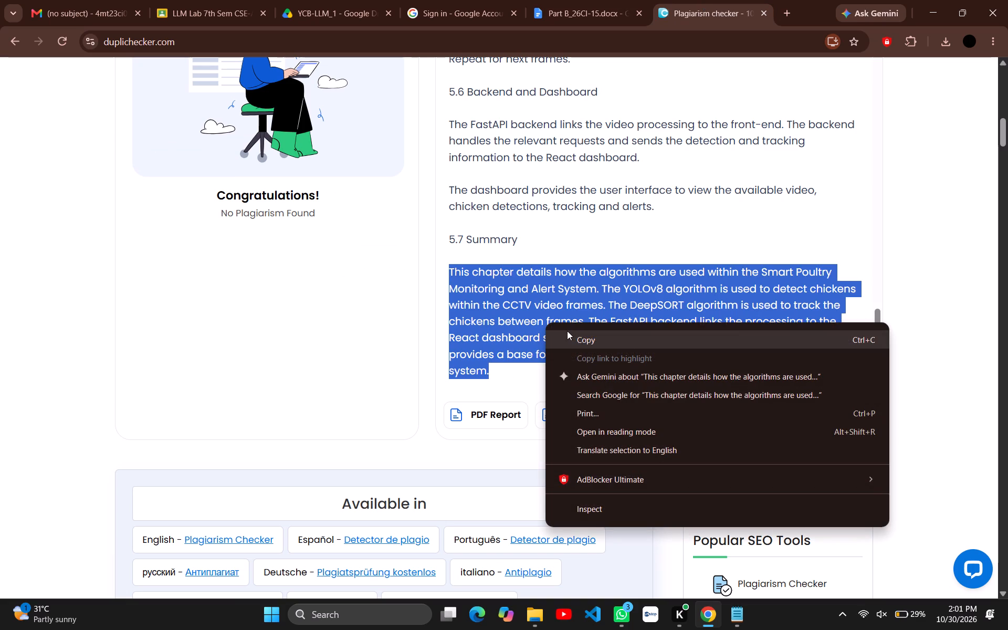
left_click(567, 331)
left_click(576, 0)
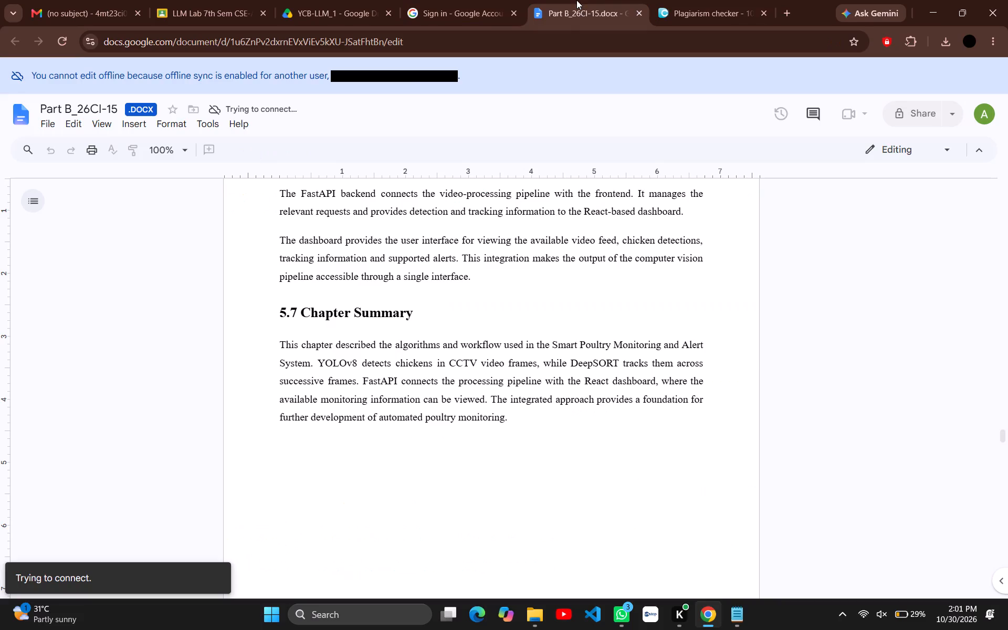
left_click(509, 414)
scroll(506, 421, "up", 2)
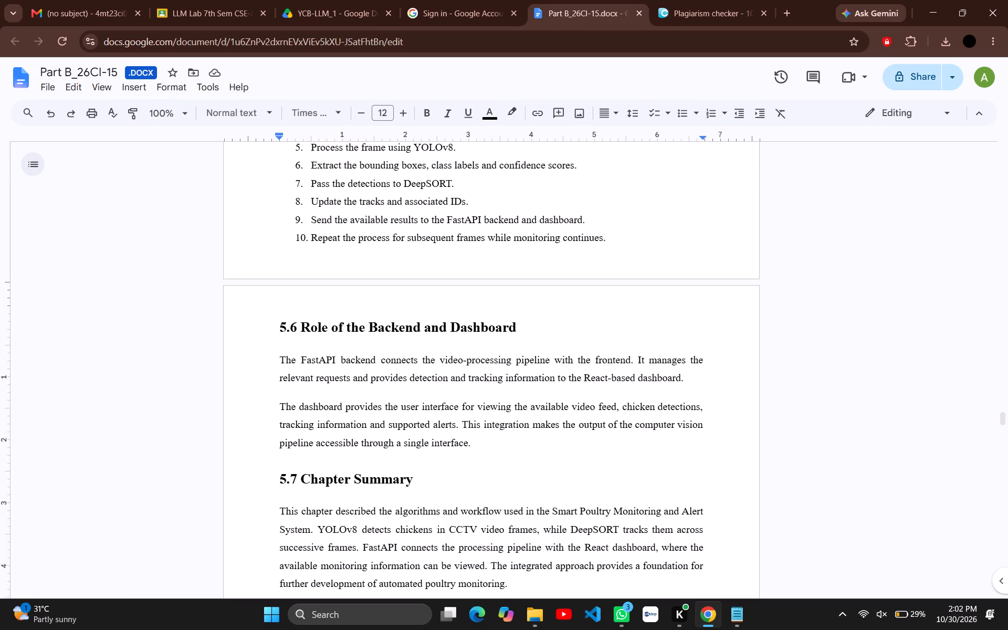
left_click_drag(508, 588, 271, 502)
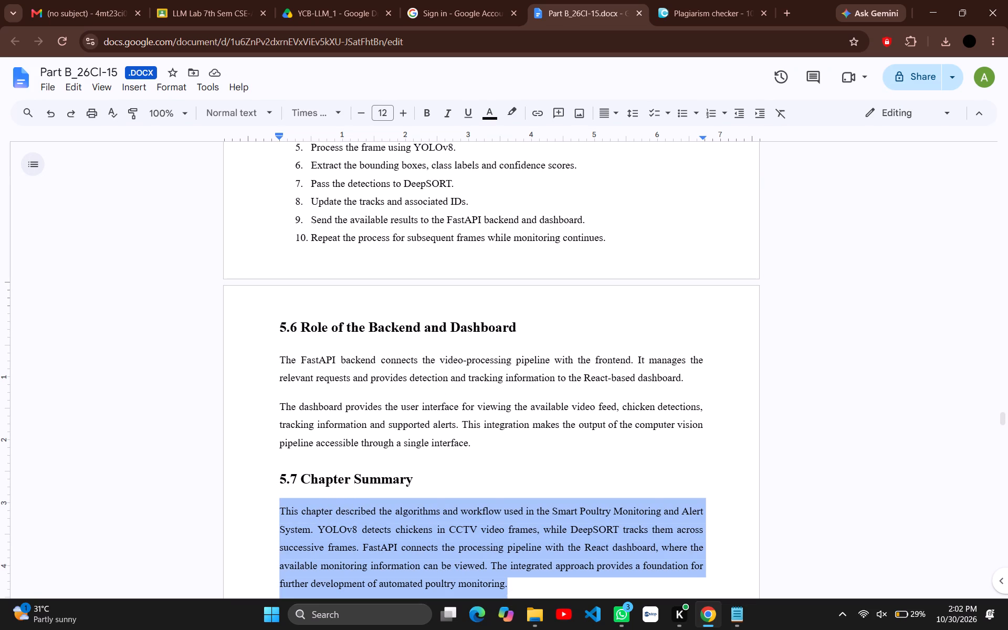
key("ctrl+v")
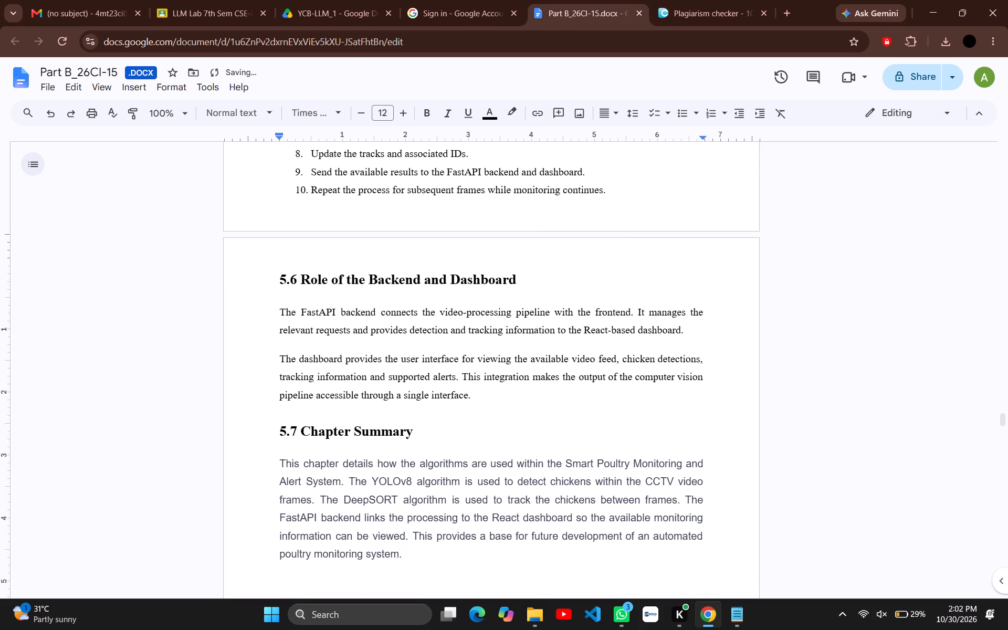
Remove the word "Chapter" from heading 5.7 so that its title is "Summary".
left_click(355, 430)
key("BackSpace")
key("BackSpace")
key("BackSpace")
key("BackSpace")
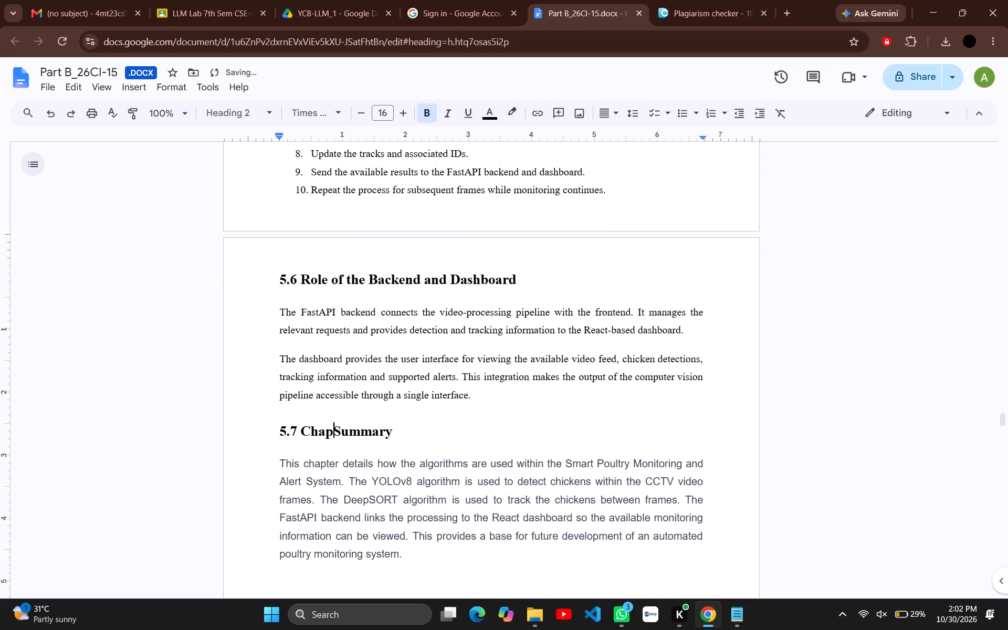
key("BackSpace")
key("BackSpace")
key("BackSpace")
key("BackSpace")
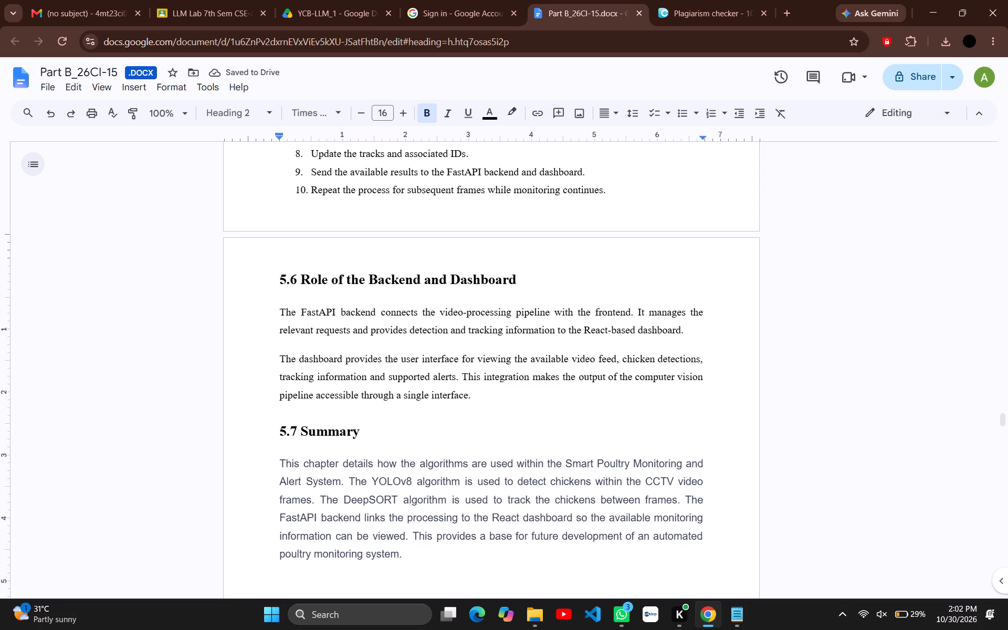
Replace section 5.6's first paragraph with the checker's paragraph beginning "The FastAPI backend links the video processing to the front-end".
left_click(705, 2)
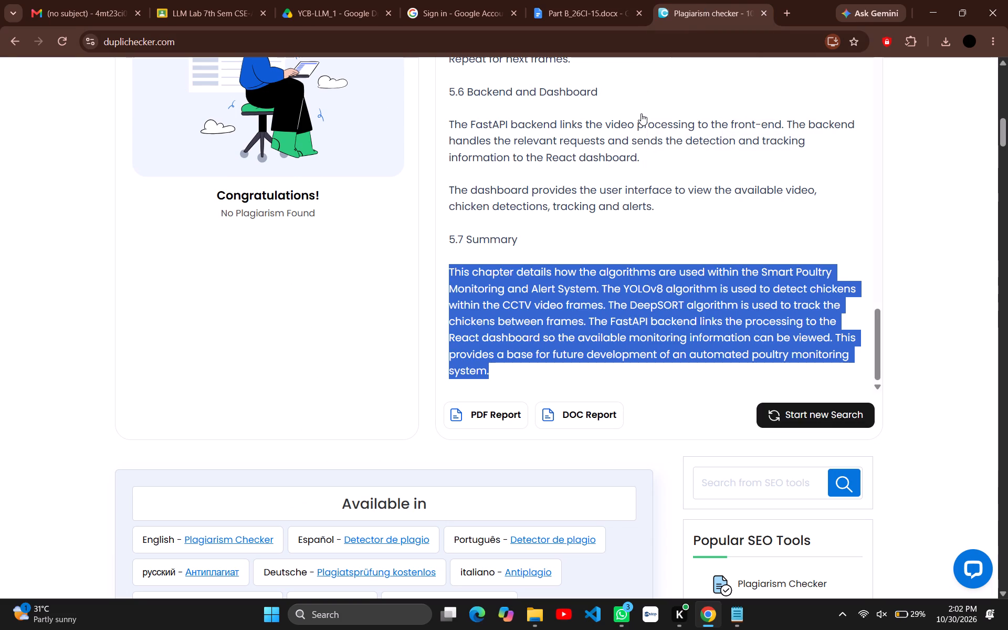
scroll(585, 126, "up", 2)
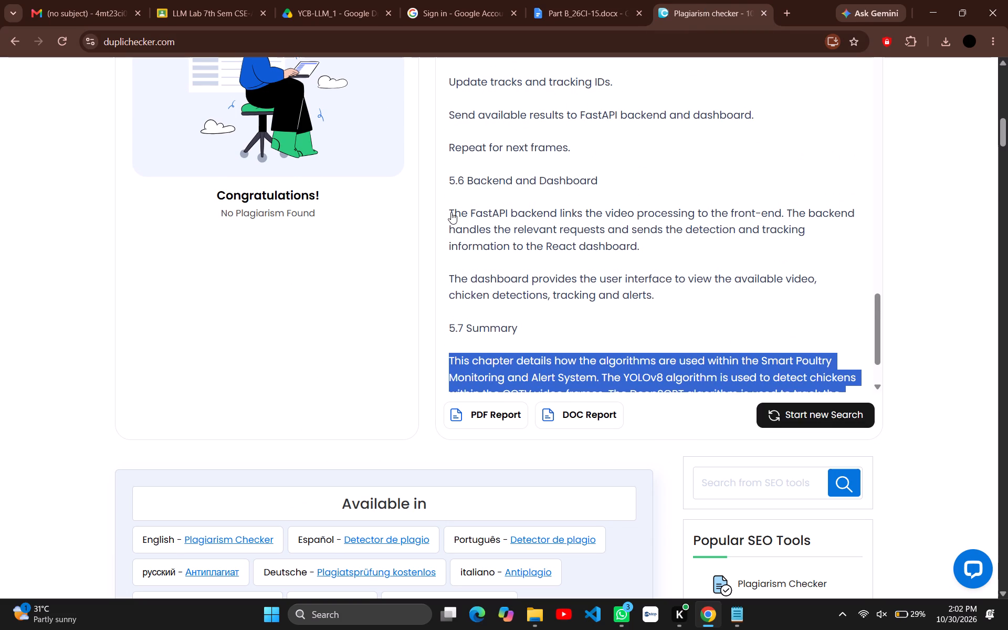
left_click_drag(451, 212, 642, 254)
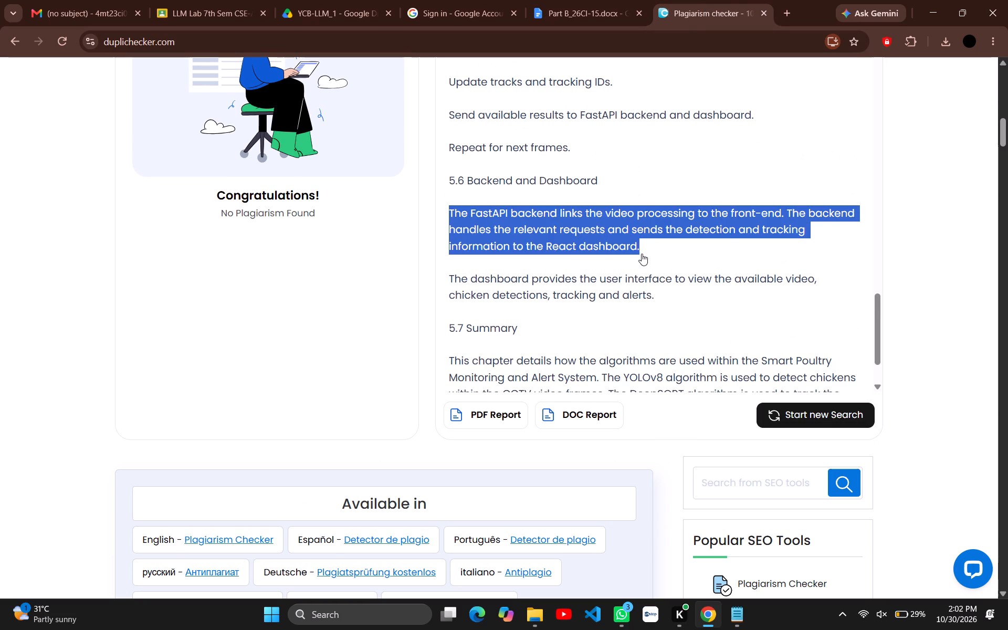
key("ctrl+c")
left_click(607, 1)
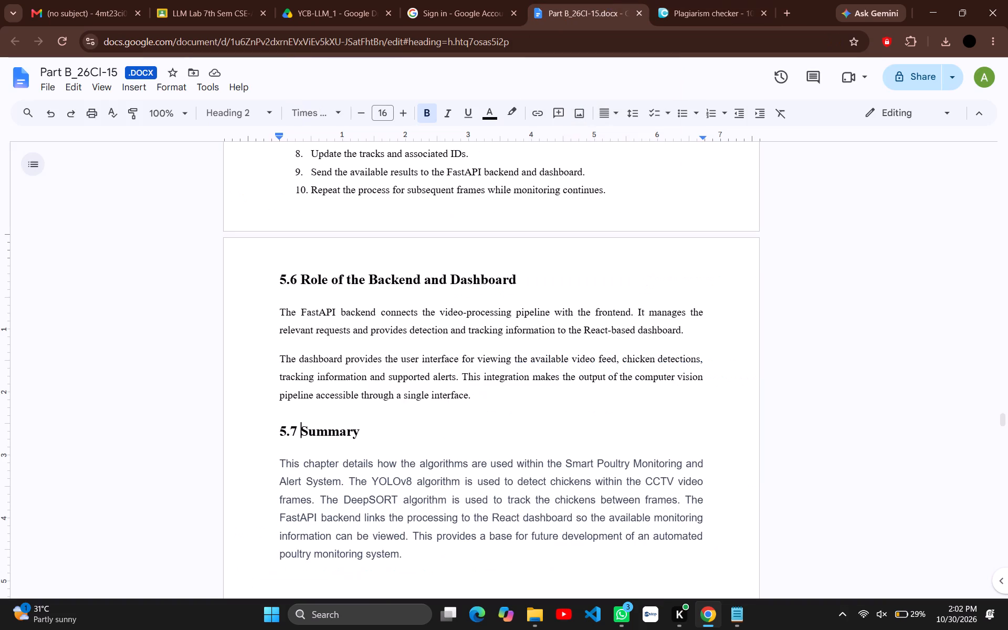
left_click_drag(281, 310, 540, 332)
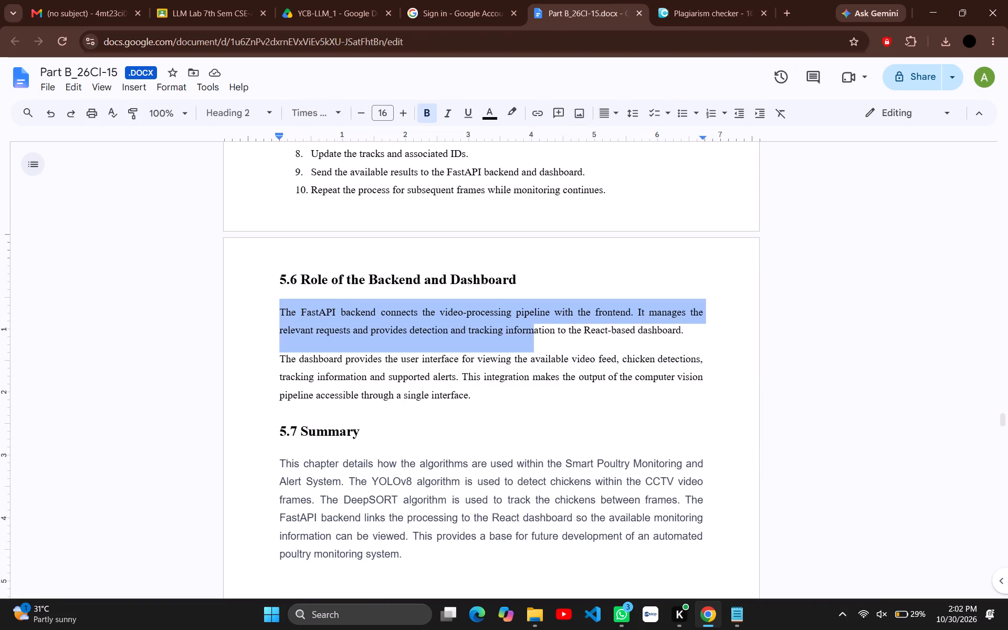
left_click_drag(540, 332, 684, 334)
scroll(555, 330, "right", 1)
key("ctrl+v")
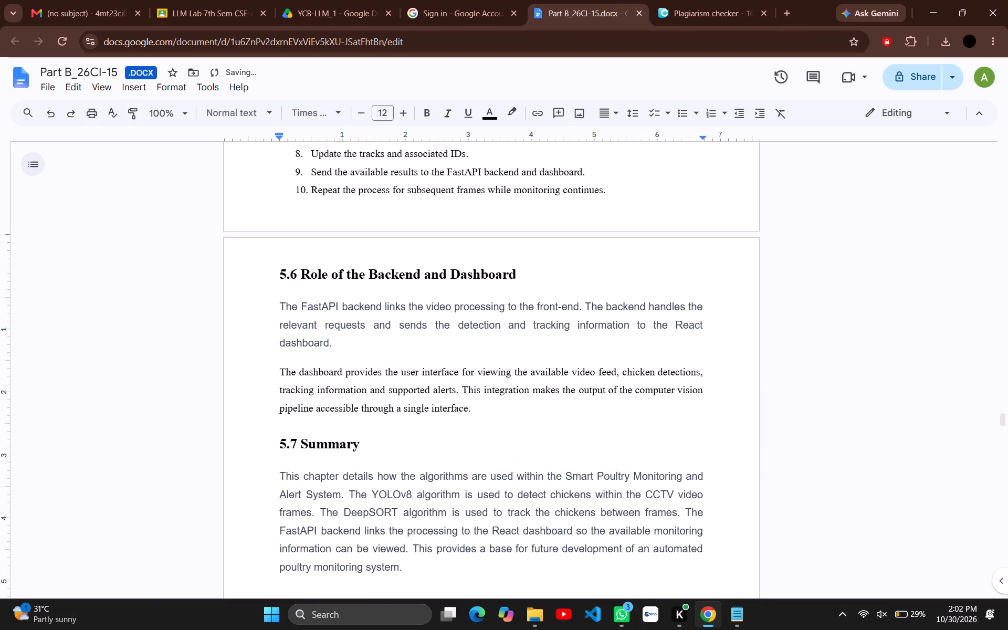
Replace section 5.6's second paragraph with the checker's paragraph beginning "The dashboard provides the user interface to view the available video".
left_click(690, 0)
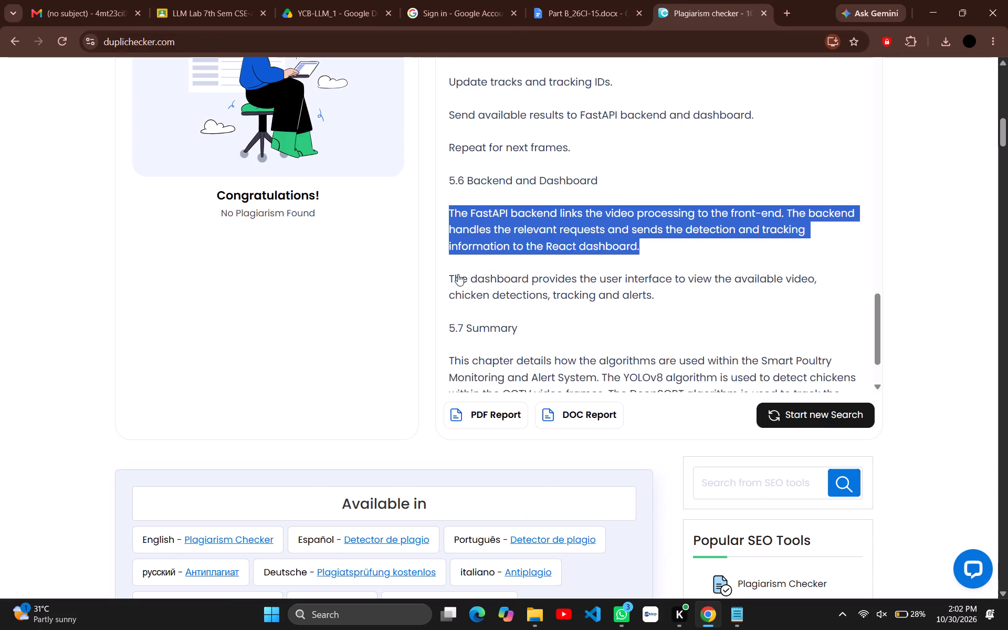
left_click_drag(451, 275, 657, 300)
key("ctrl+c")
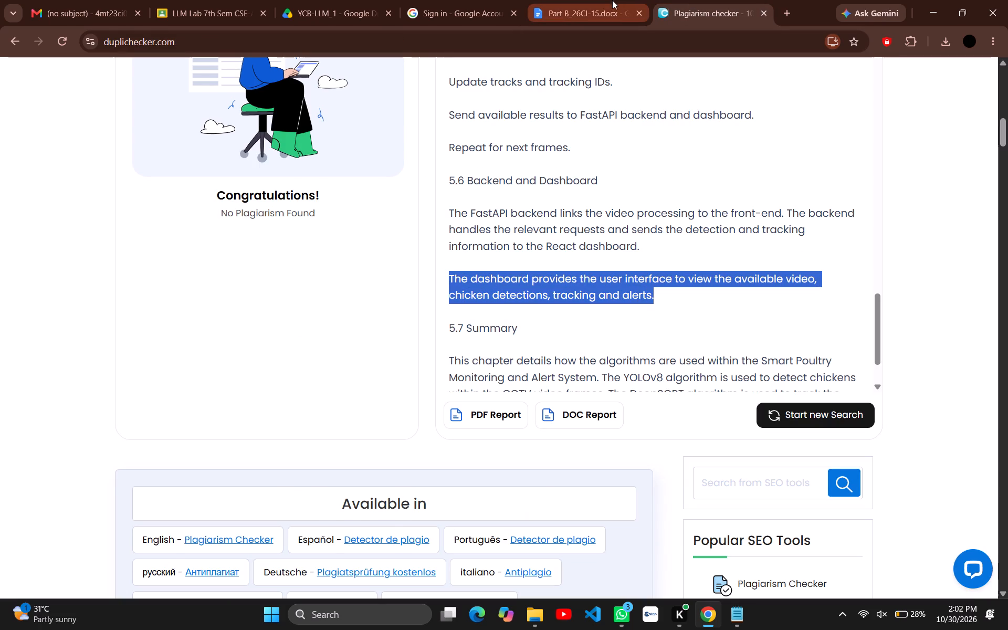
left_click(603, 0)
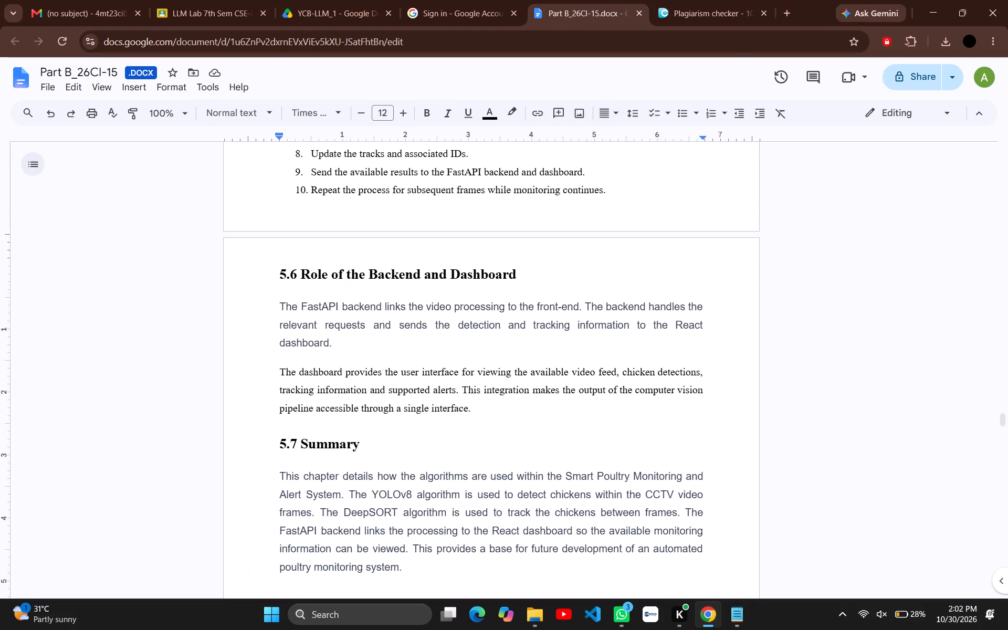
left_click_drag(265, 371, 466, 403)
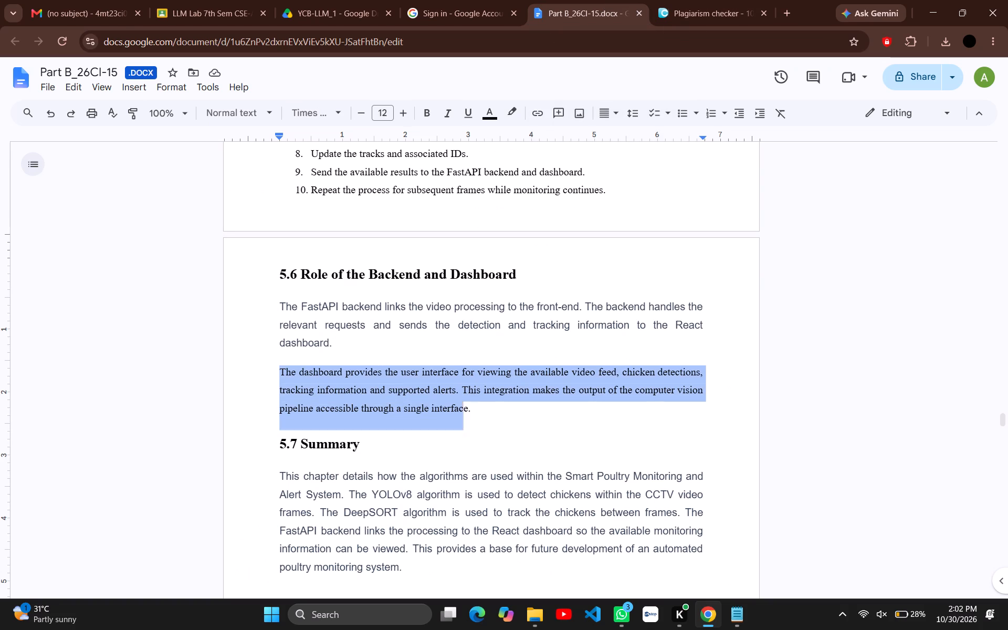
left_click_drag(466, 403, 480, 406)
key("ctrl+v")
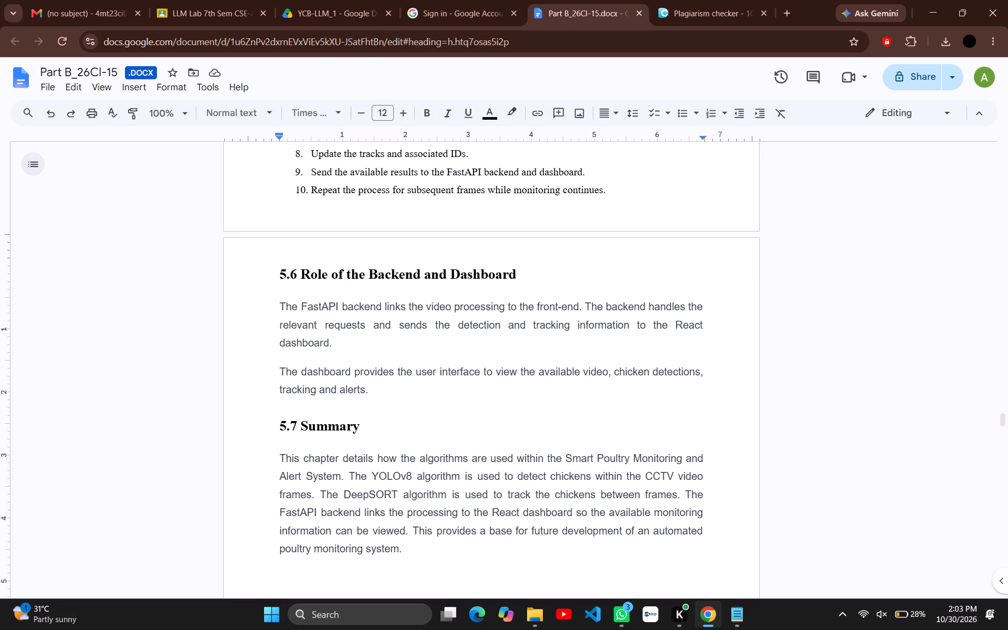
left_click(290, 408)
Make the section 5.2 heading title "Chicken Detection using YOLOv8" bold and set its font size to 16.
scroll(398, 355, "up", 5)
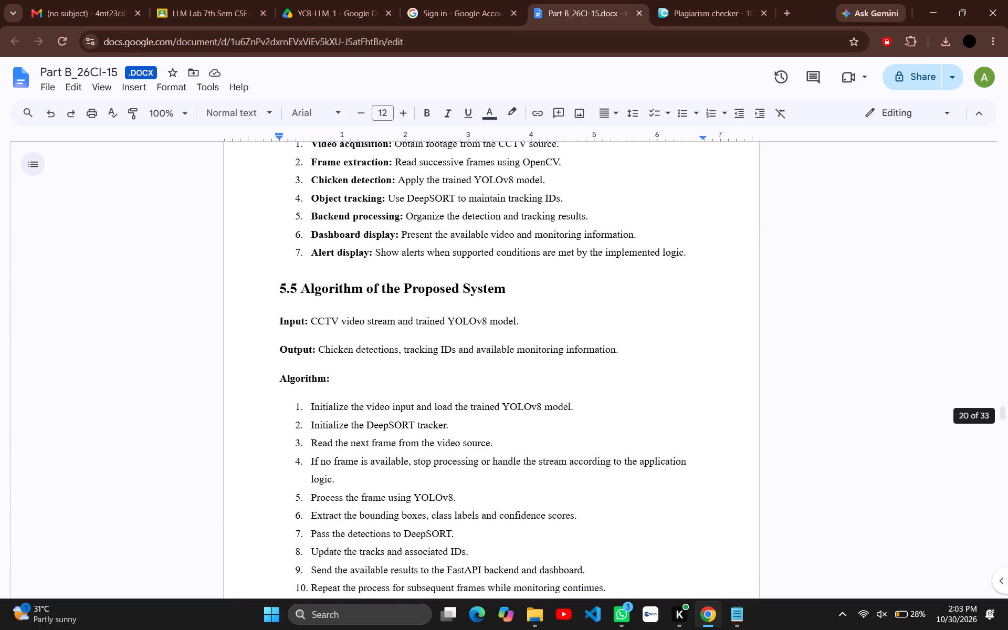
scroll(398, 355, "up", 5)
scroll(398, 355, "down", 1)
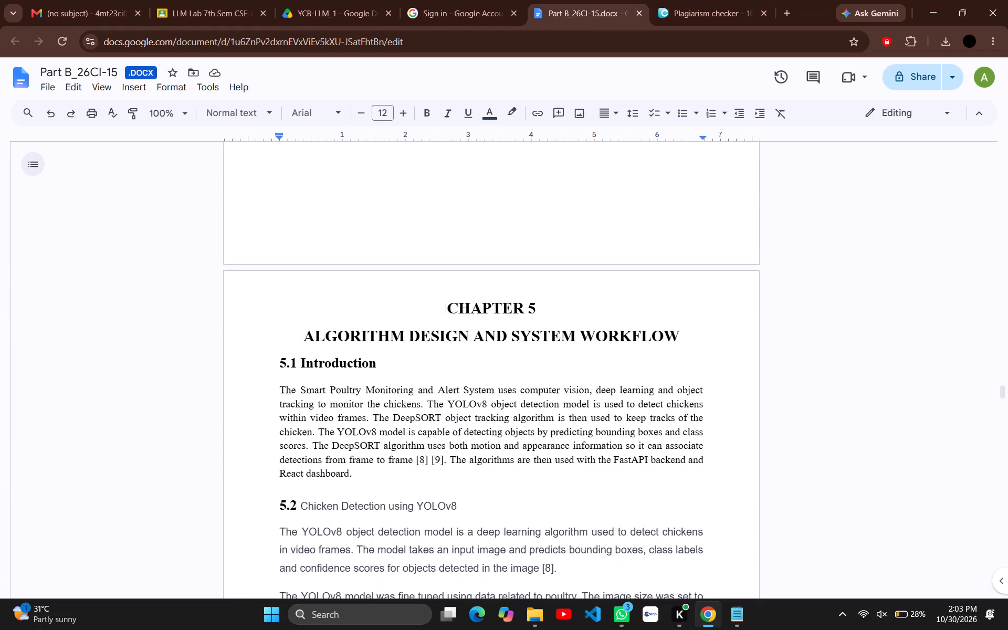
scroll(398, 355, "down", 2)
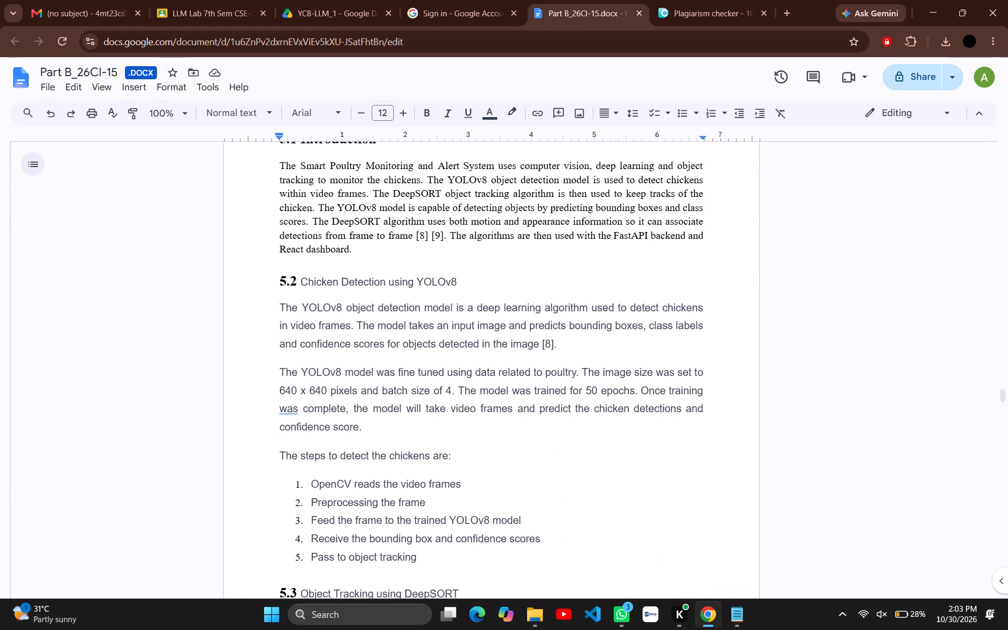
left_click_drag(301, 280, 463, 287)
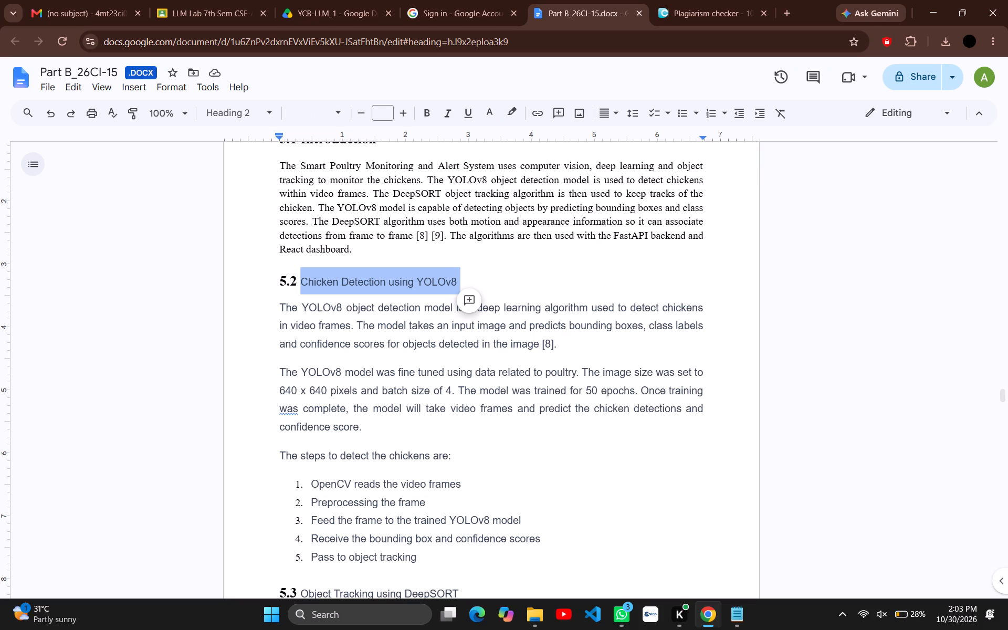
left_click(420, 116)
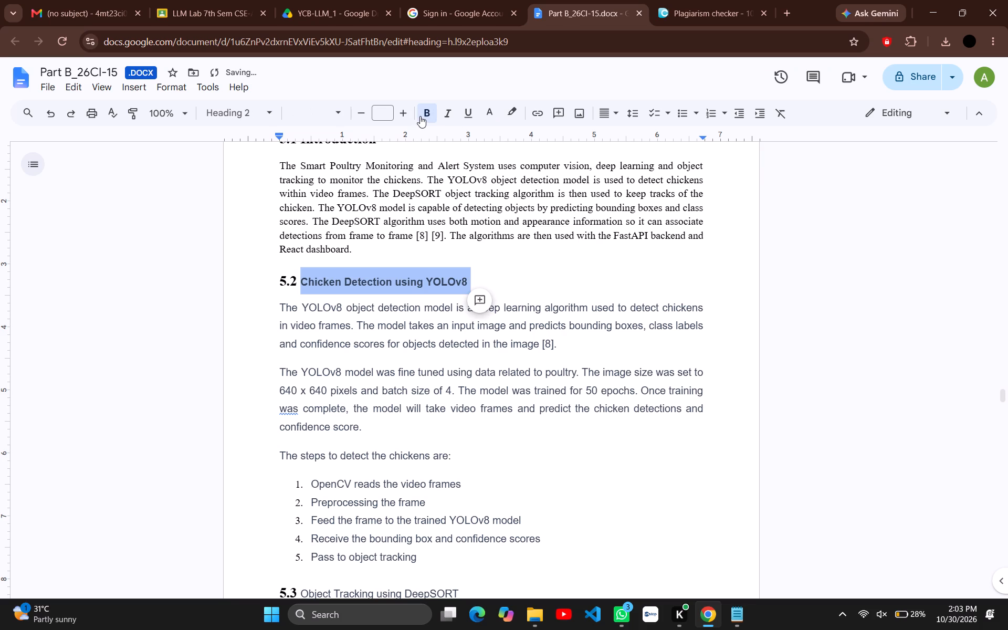
left_click(384, 112)
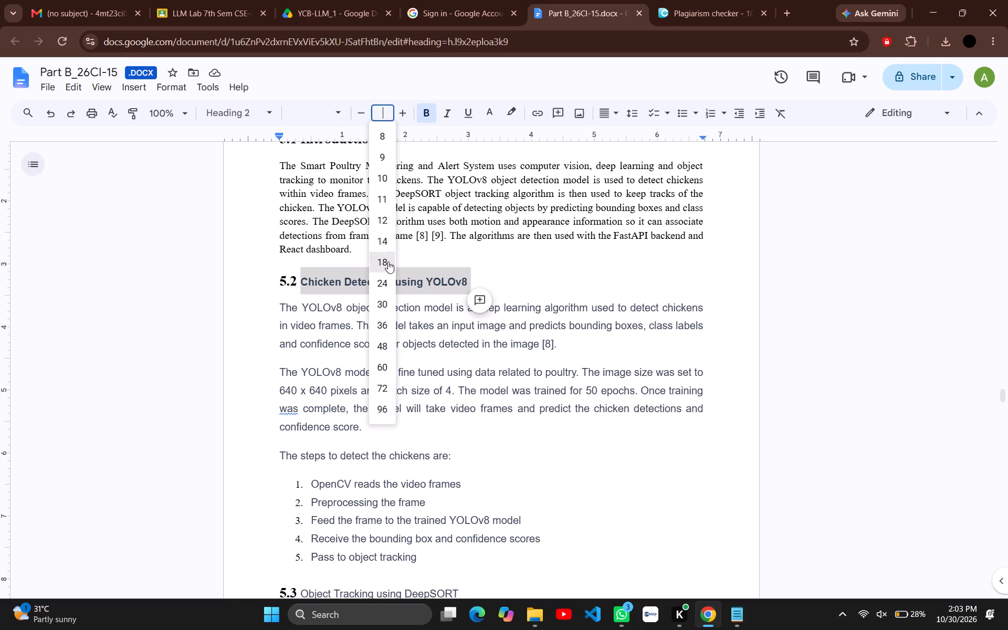
type("16")
key("Return")
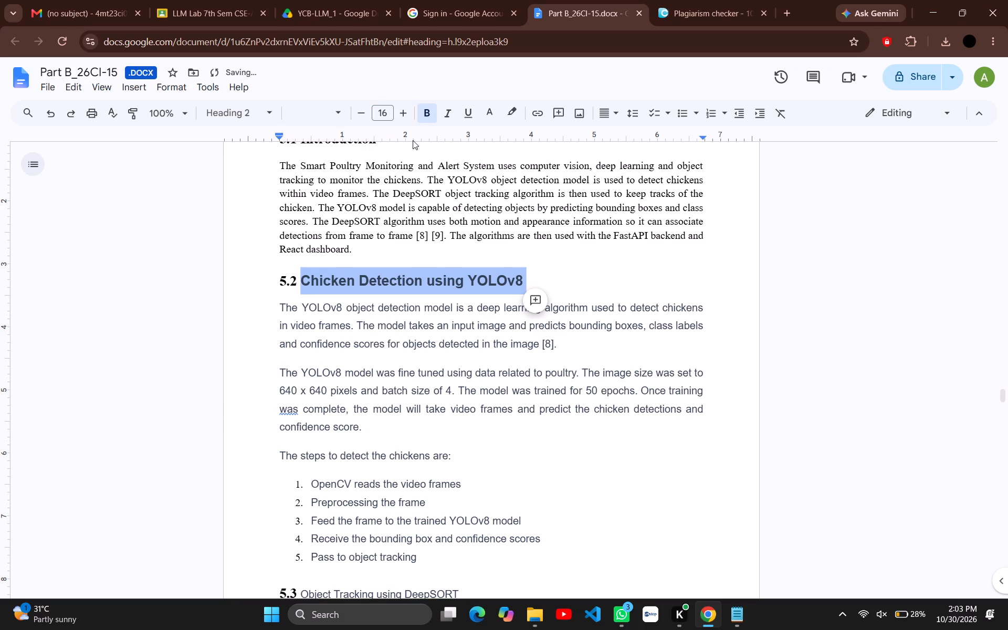
left_click(355, 83)
left_click(381, 274)
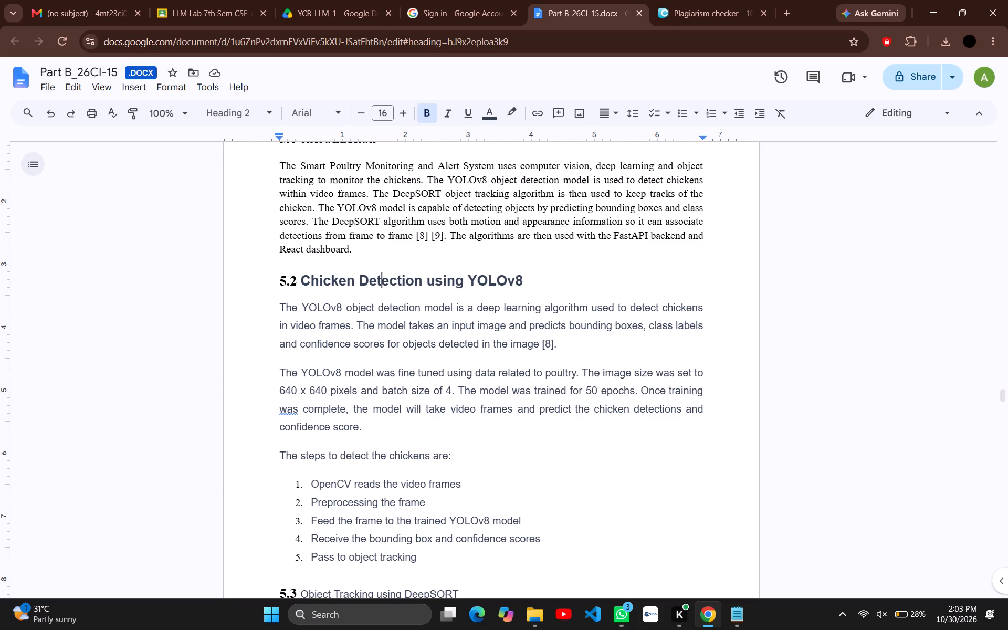
Set the font of the section 5.2 heading title to Times New Roman.
left_click_drag(523, 276, 299, 283)
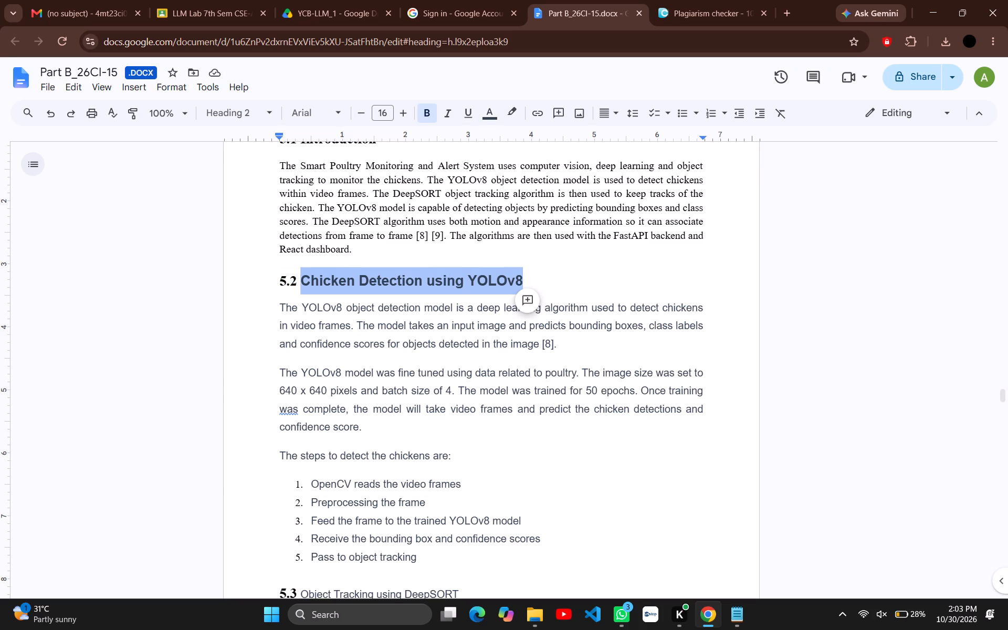
left_click(338, 110)
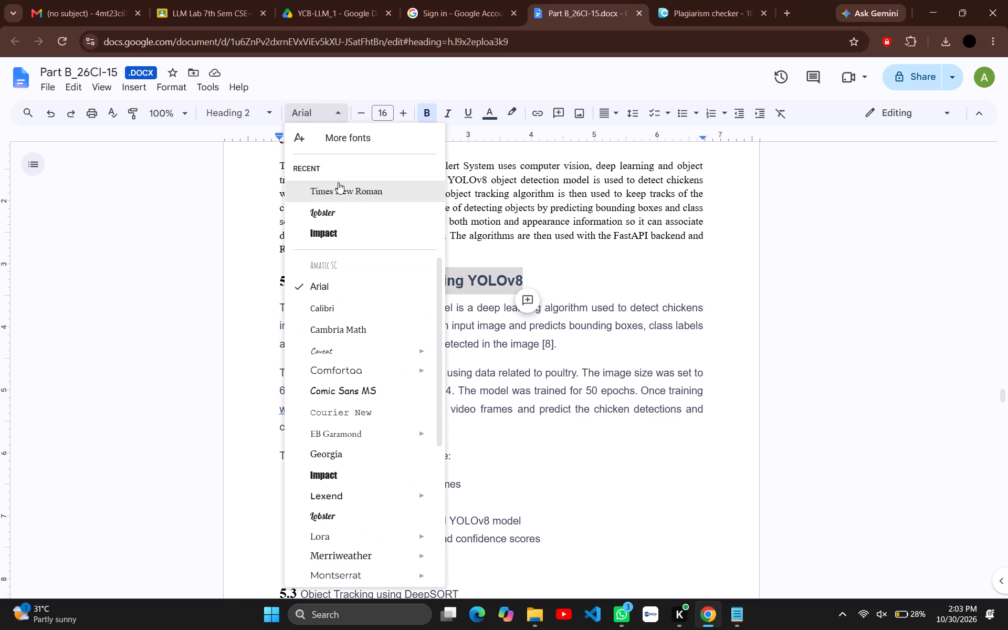
left_click(338, 182)
left_click(382, 291)
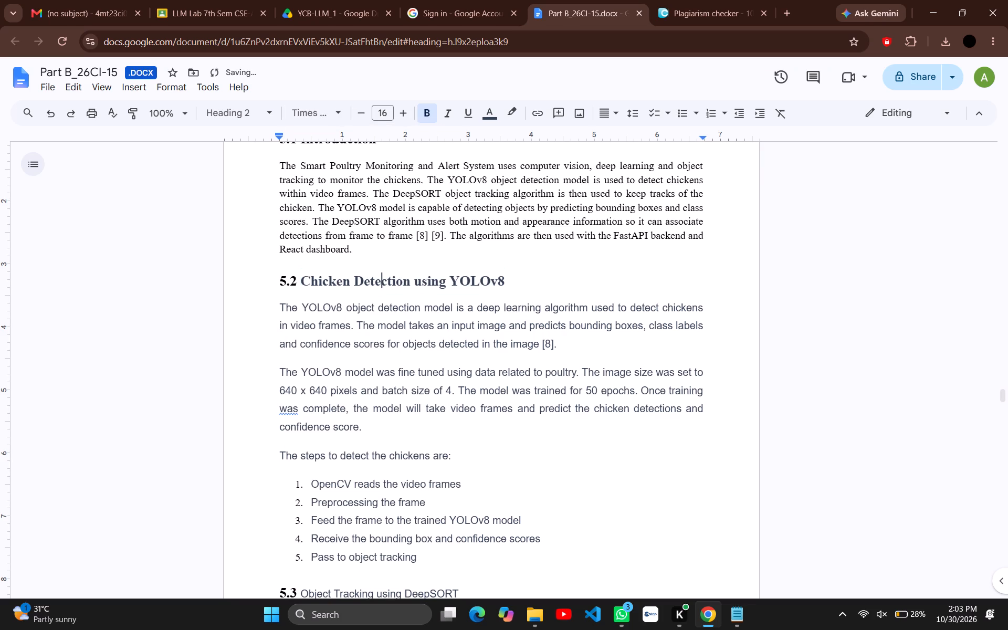
Set the font of section 5.2's body paragraphs and five-item numbered list to Times New Roman.
scroll(400, 400, "down", 1)
scroll(400, 400, "up", 1)
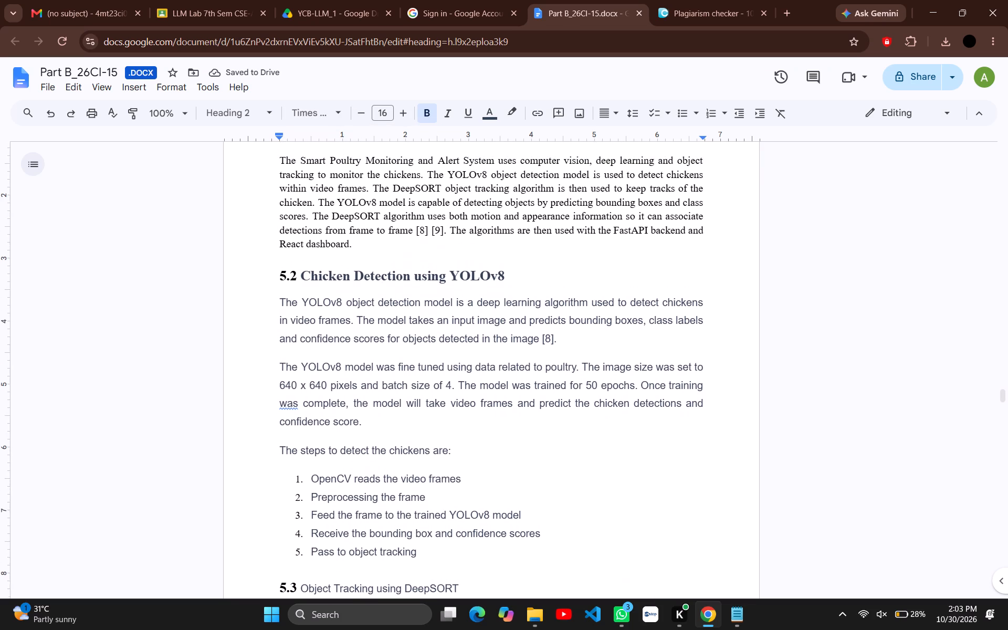
left_click_drag(278, 303, 399, 502)
scroll(368, 435, "up", 1)
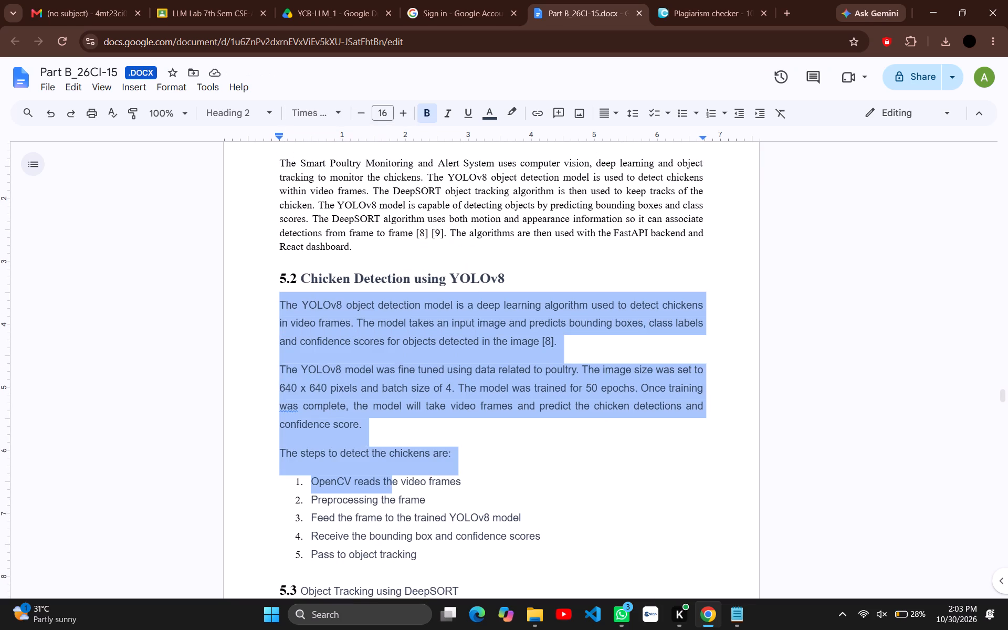
scroll(399, 502, "up", 1)
left_click_drag(399, 502, 416, 544)
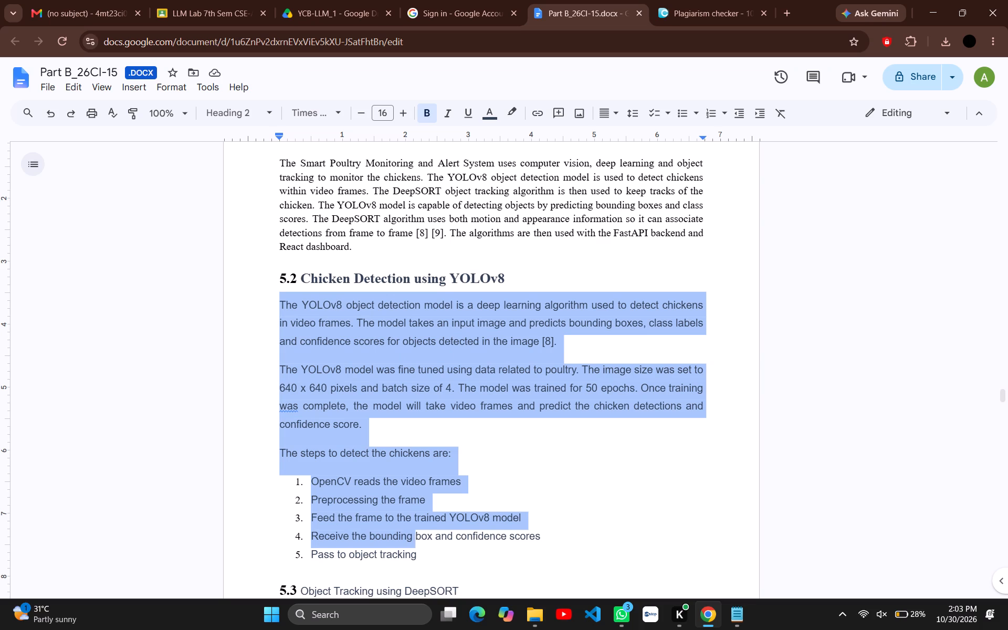
left_click_drag(416, 544, 414, 555)
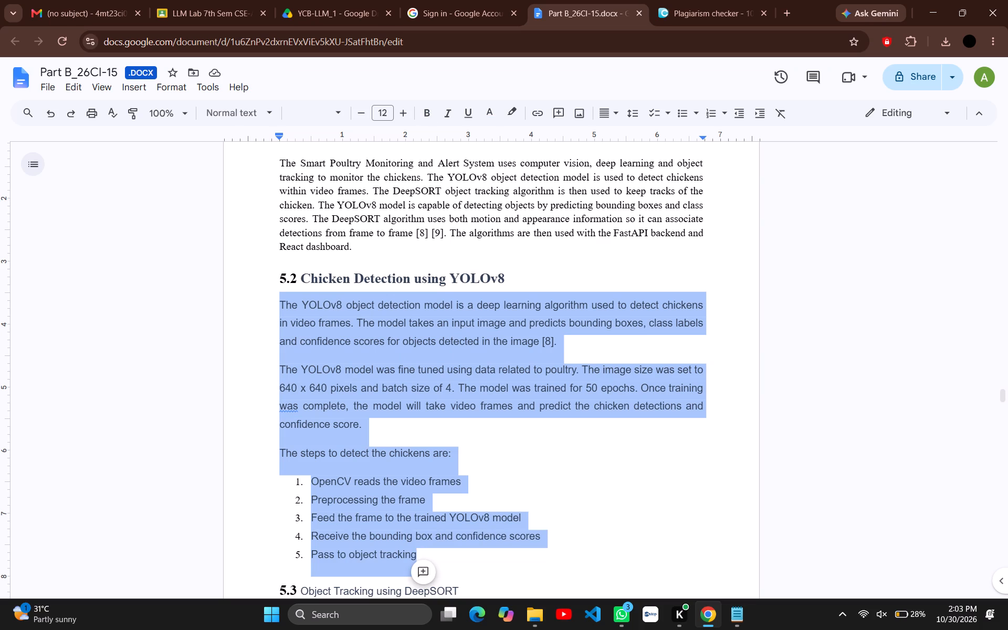
left_click(340, 118)
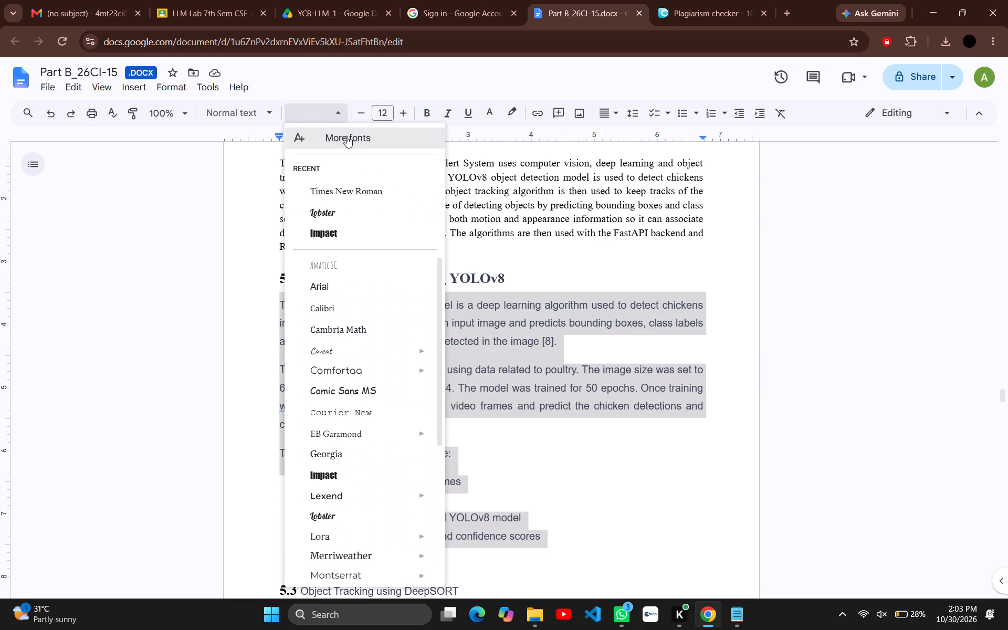
left_click(359, 187)
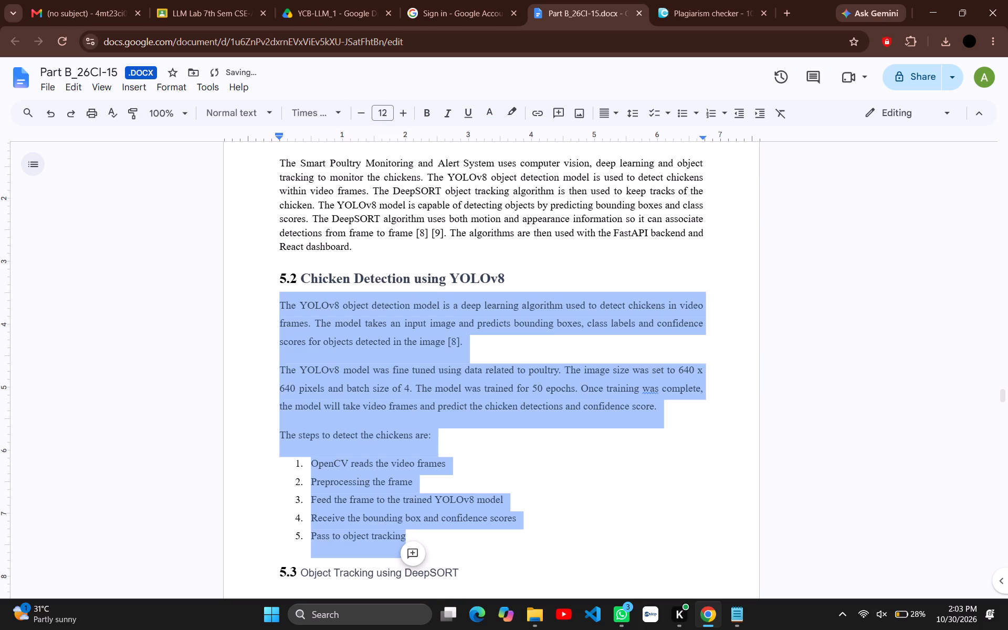
left_click(388, 354)
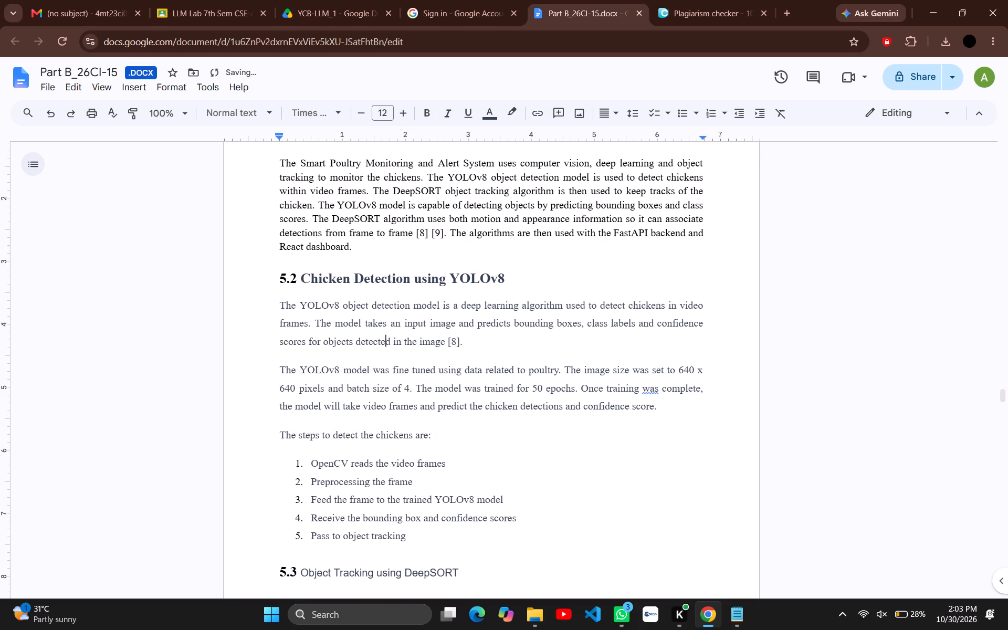
Set the text colour of section 5.2's heading title, paragraphs and numbered list to black.
scroll(411, 392, "up", 1)
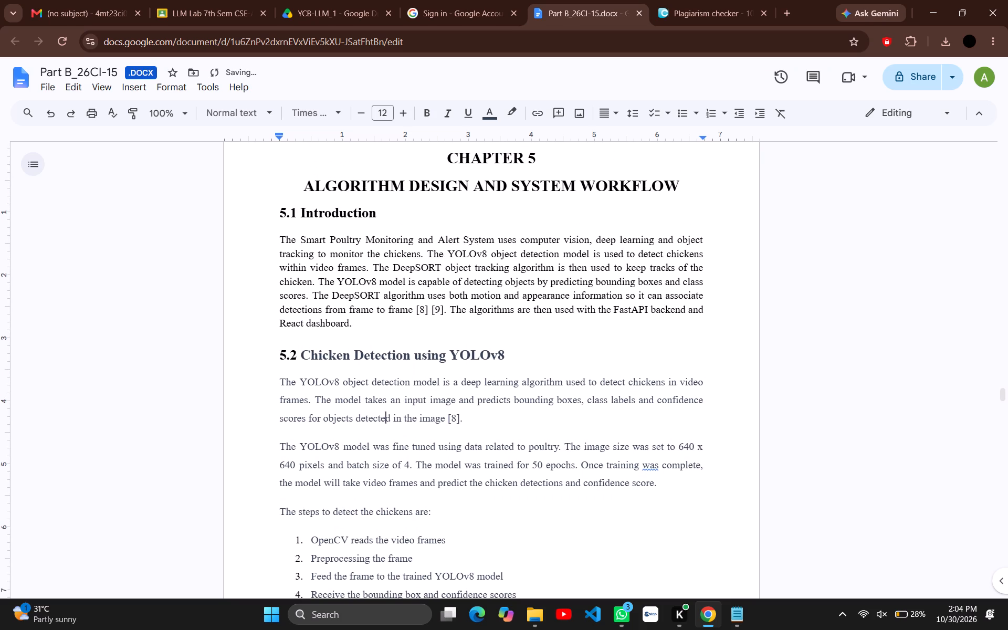
left_click_drag(300, 353, 444, 545)
scroll(413, 486, "up", 1)
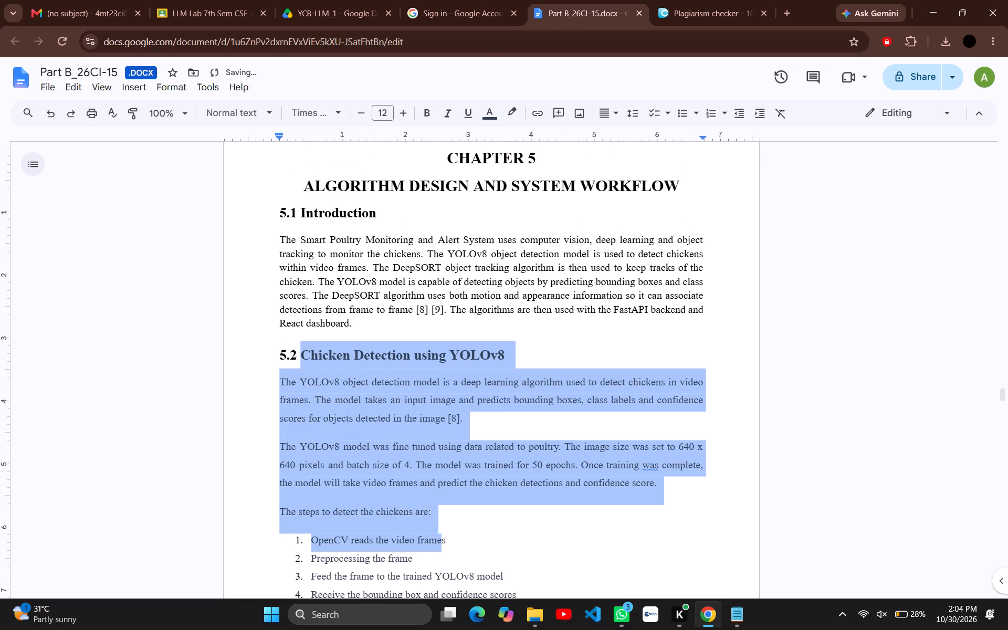
left_click_drag(444, 545, 430, 520)
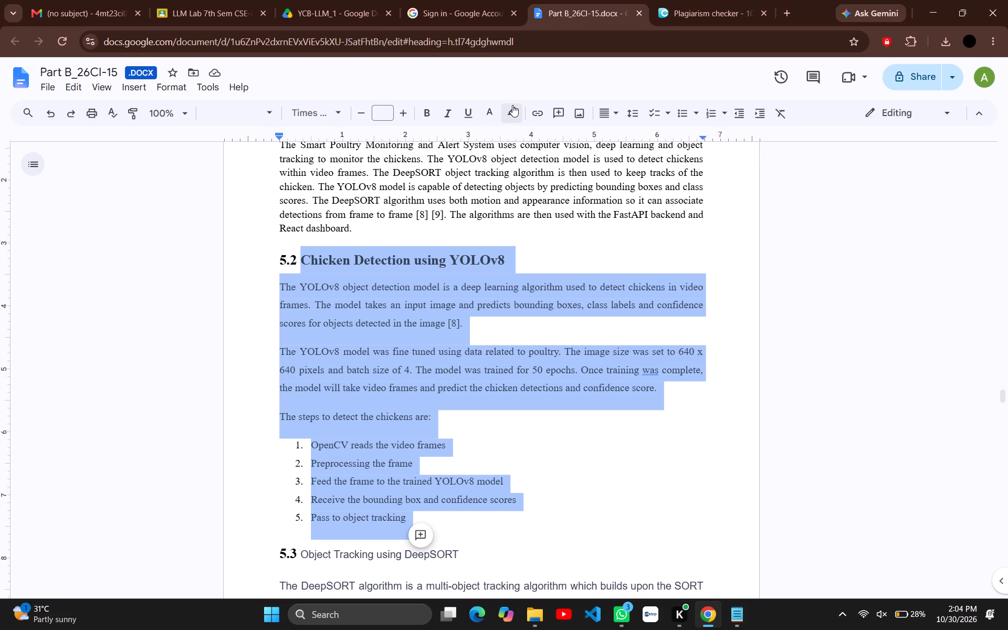
left_click(486, 113)
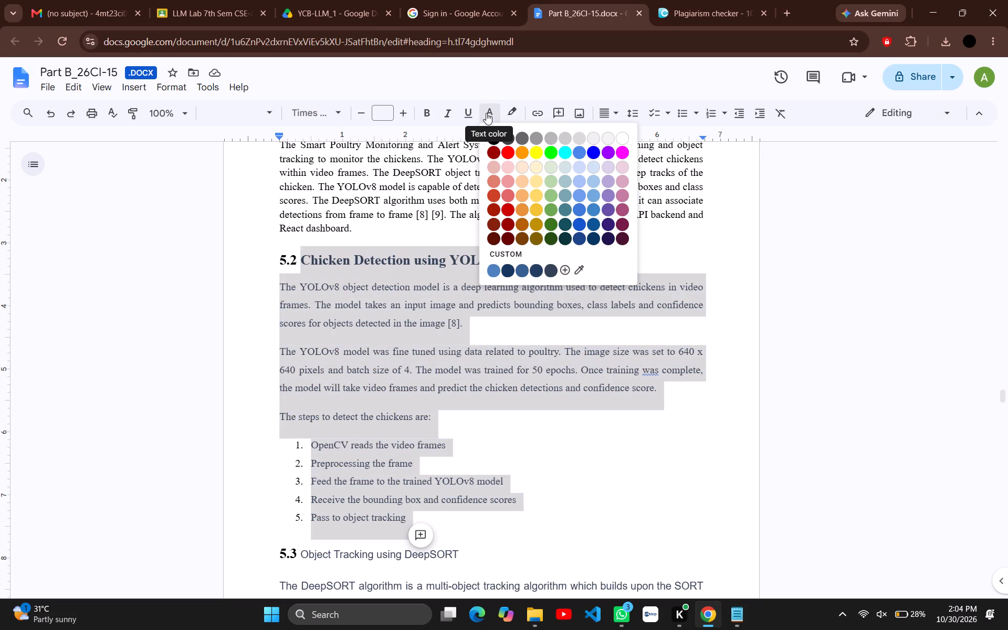
left_click(491, 136)
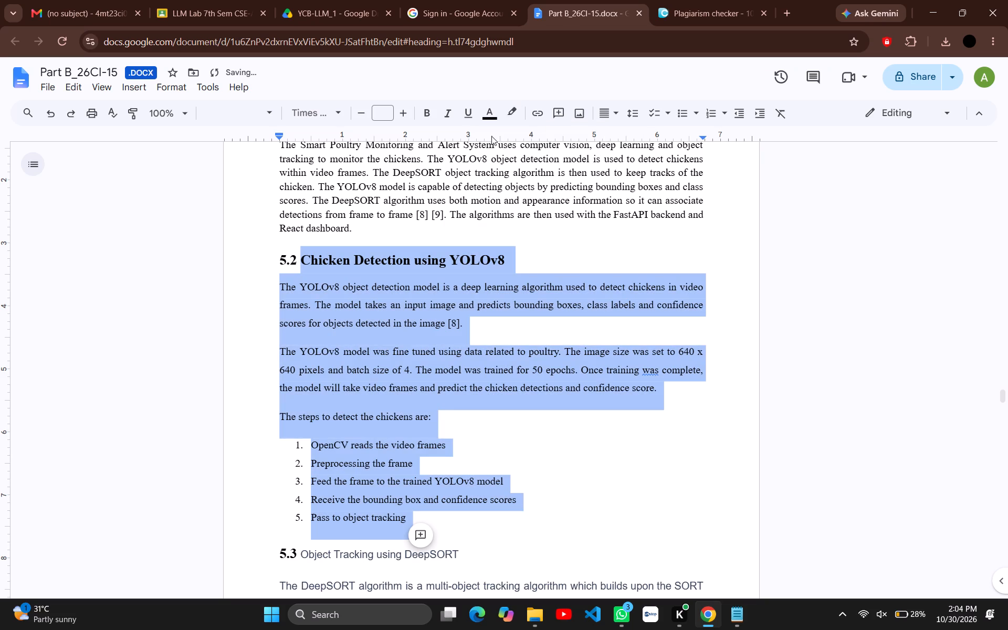
left_click(363, 348)
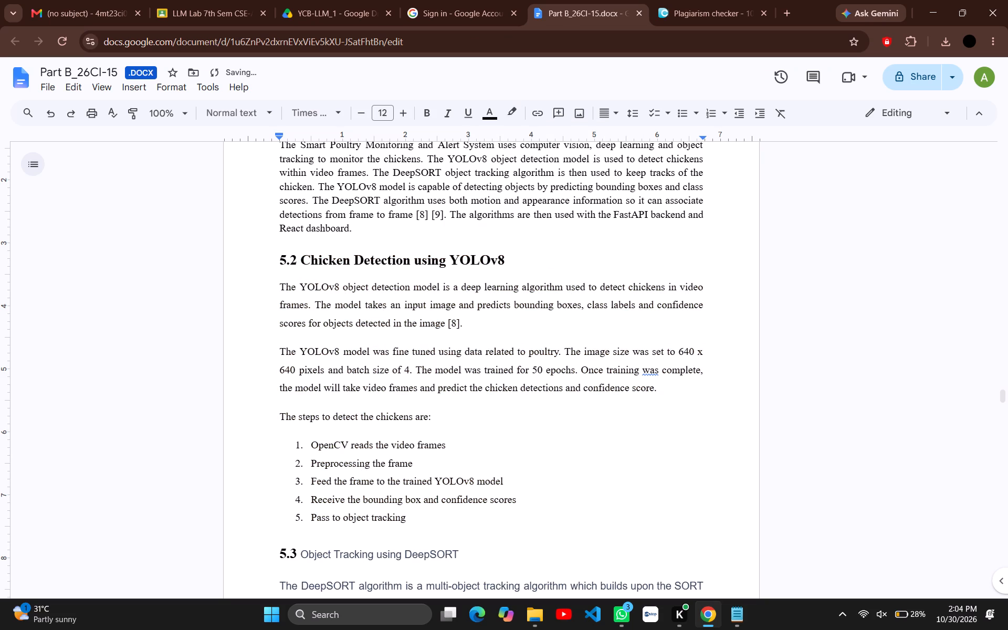
Accept the suggested correction of "was" to "is" in section 5.2's sentence beginning "Once training".
scroll(367, 392, "down", 3)
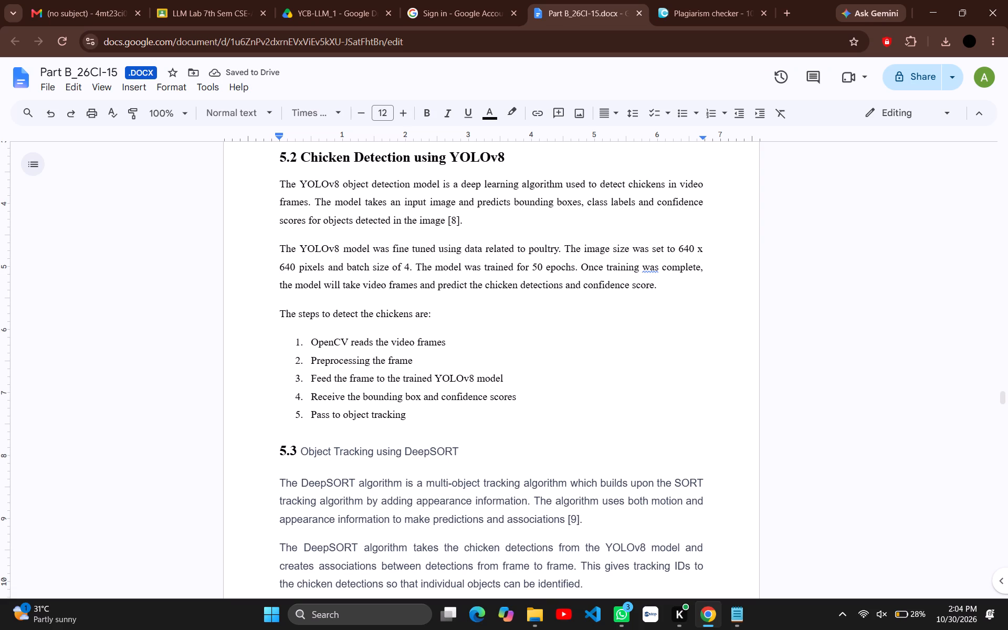
left_click(653, 266)
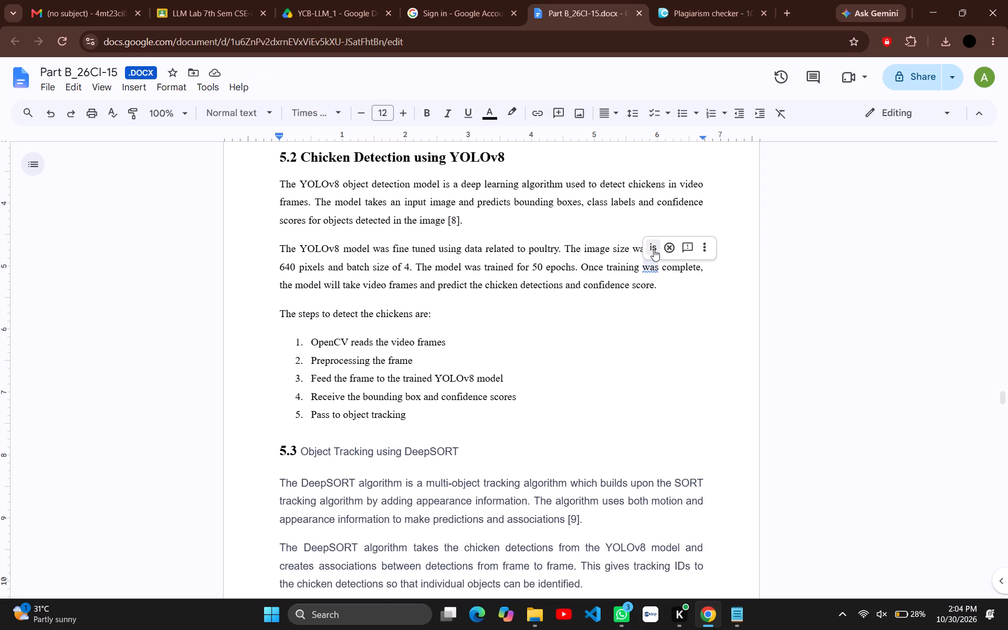
left_click(654, 249)
Set the font from section 5.3's heading title through the end of section 5.7's summary paragraph to Times New Roman.
scroll(464, 351, "down", 1)
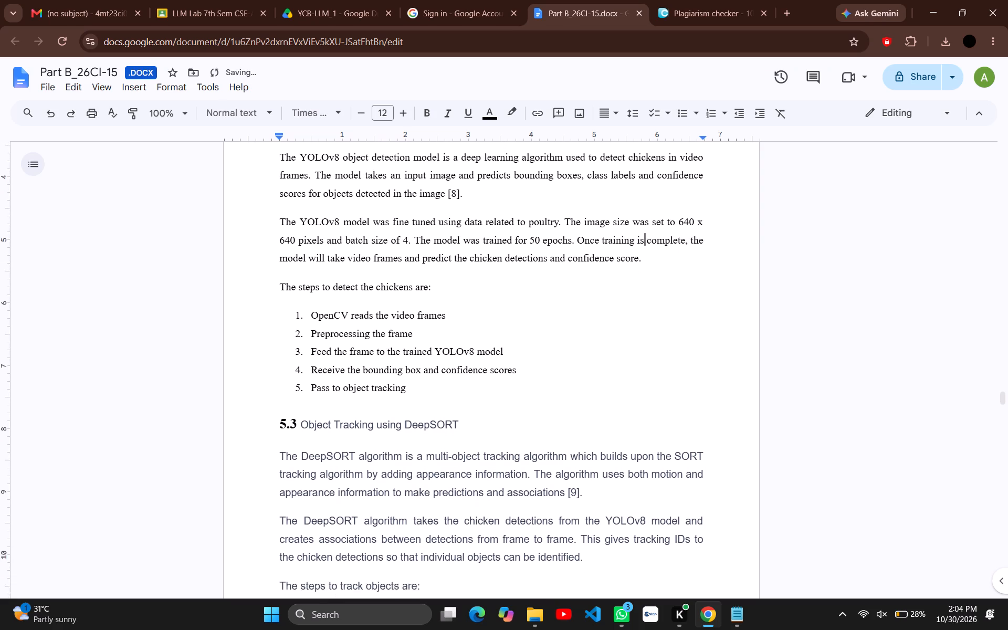
scroll(464, 351, "down", 1)
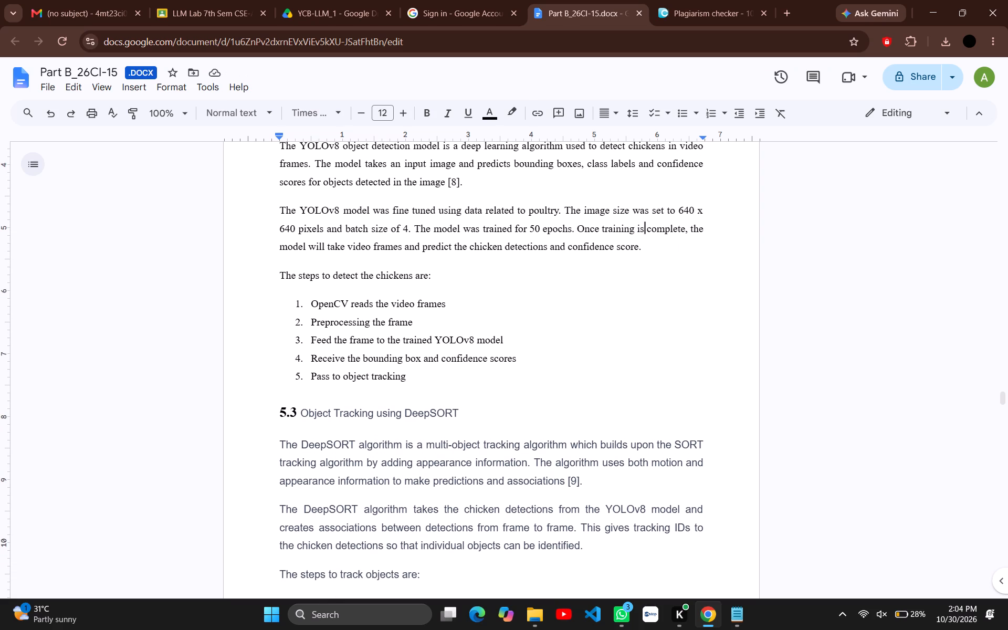
scroll(437, 375, "down", 1)
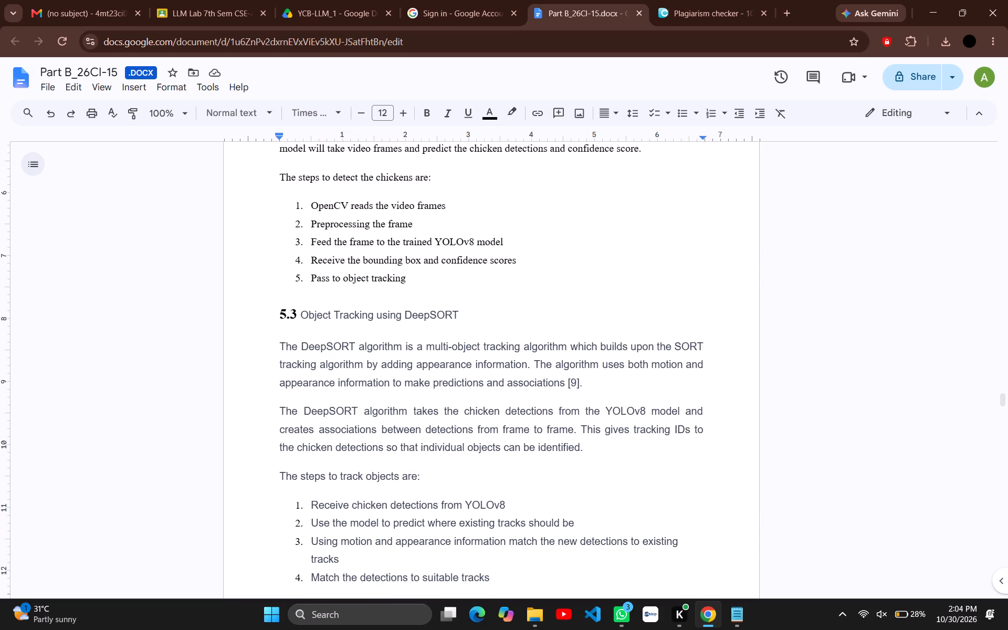
left_click_drag(463, 317, 305, 316)
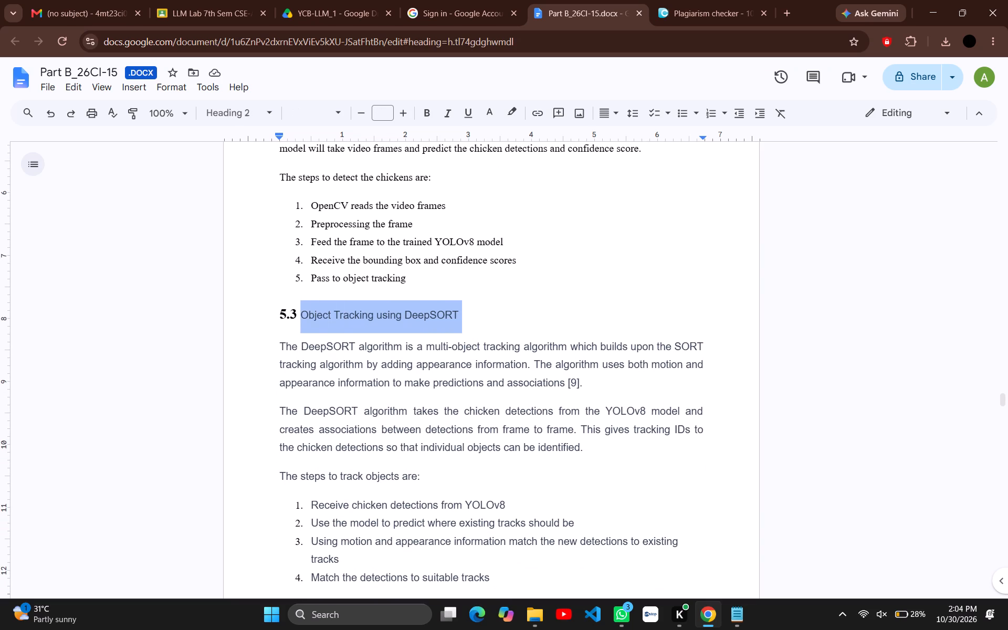
left_click(302, 313)
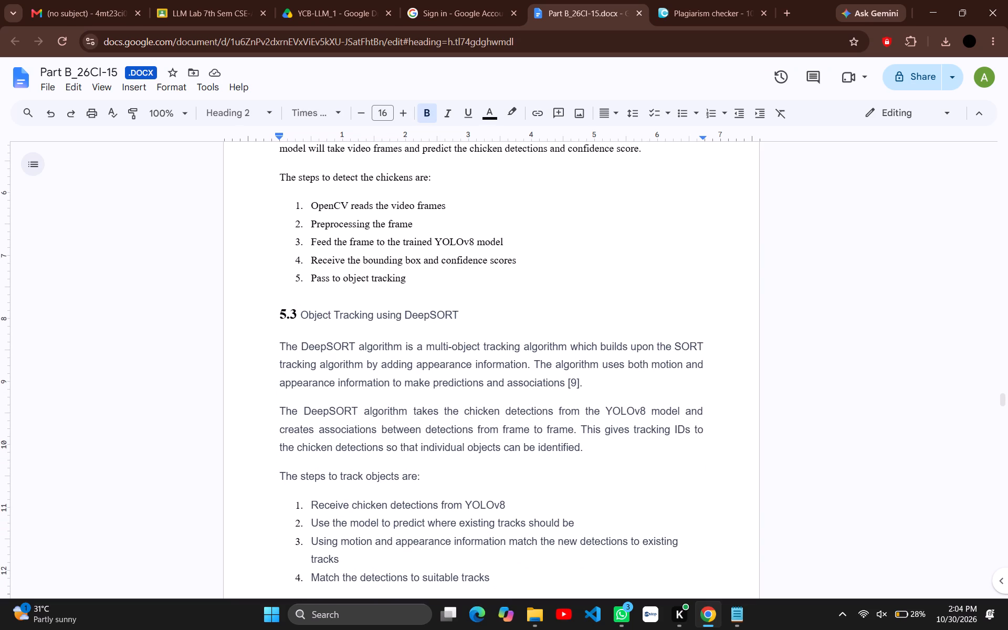
left_click_drag(302, 313, 435, 579)
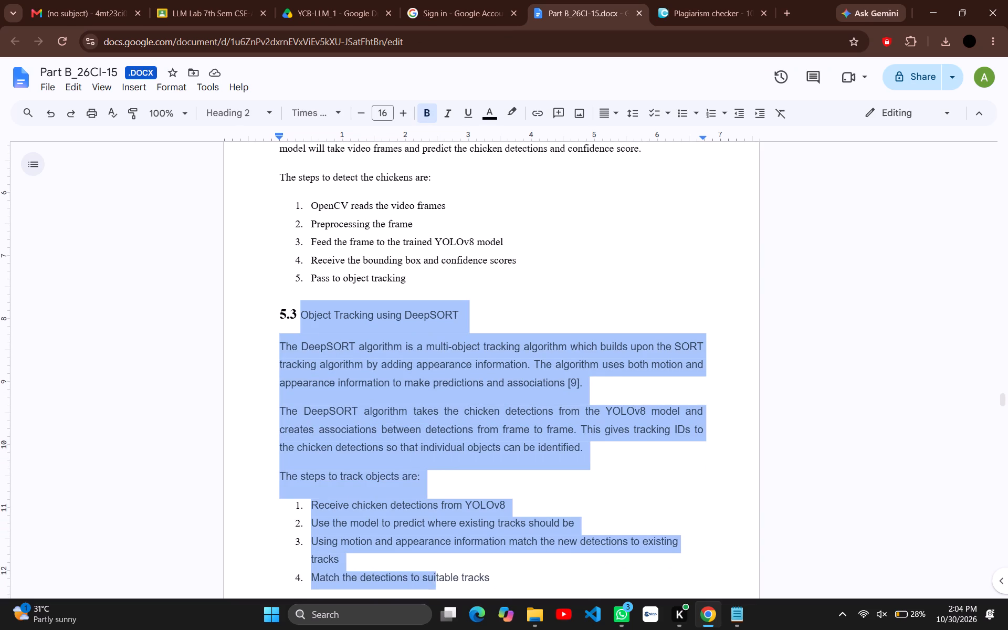
left_click_drag(435, 579, 445, 528)
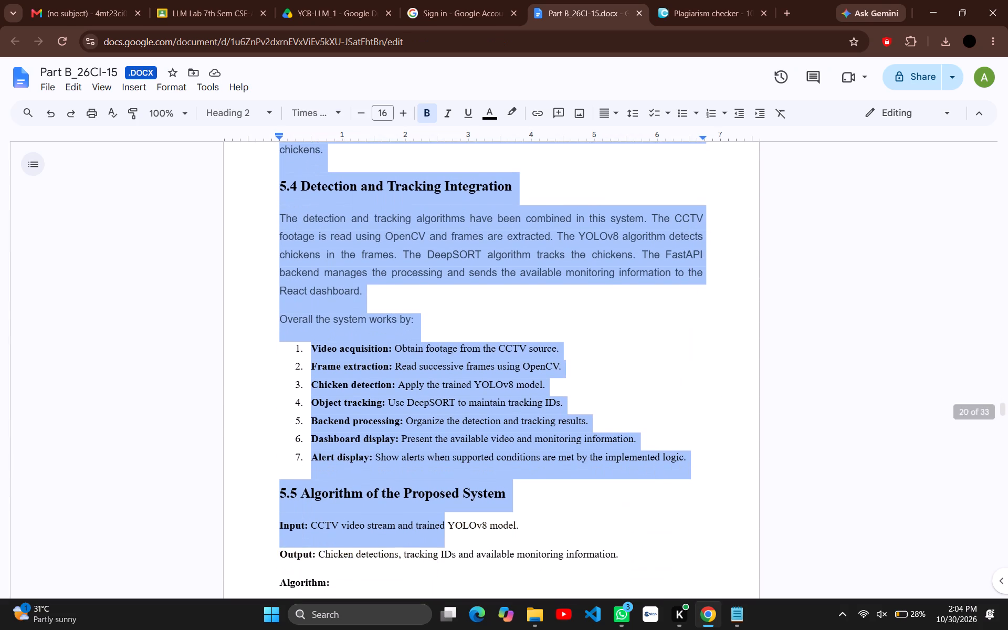
left_click_drag(445, 528, 448, 607)
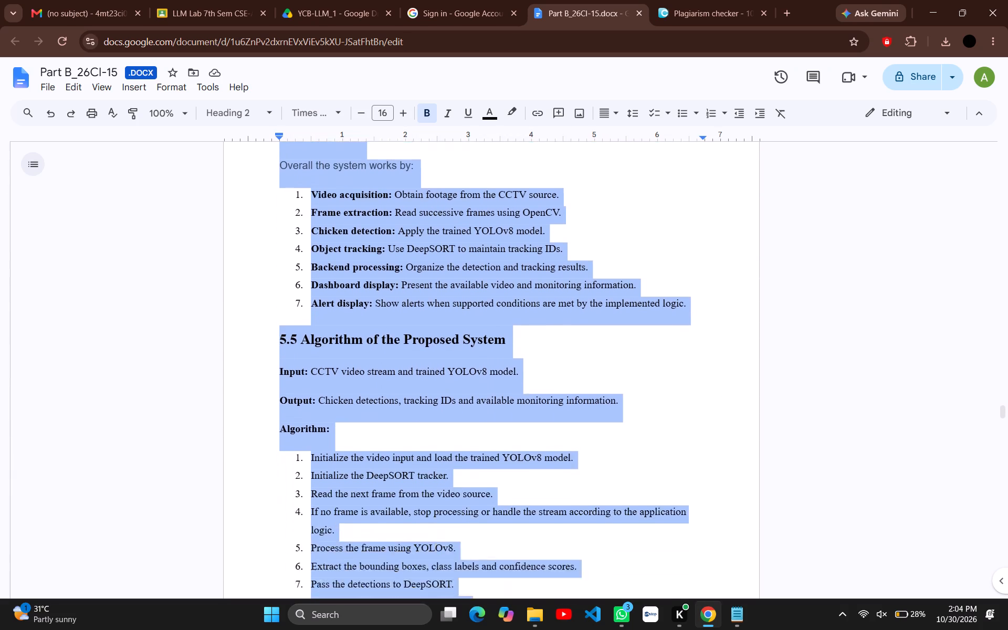
left_click_drag(448, 607, 487, 598)
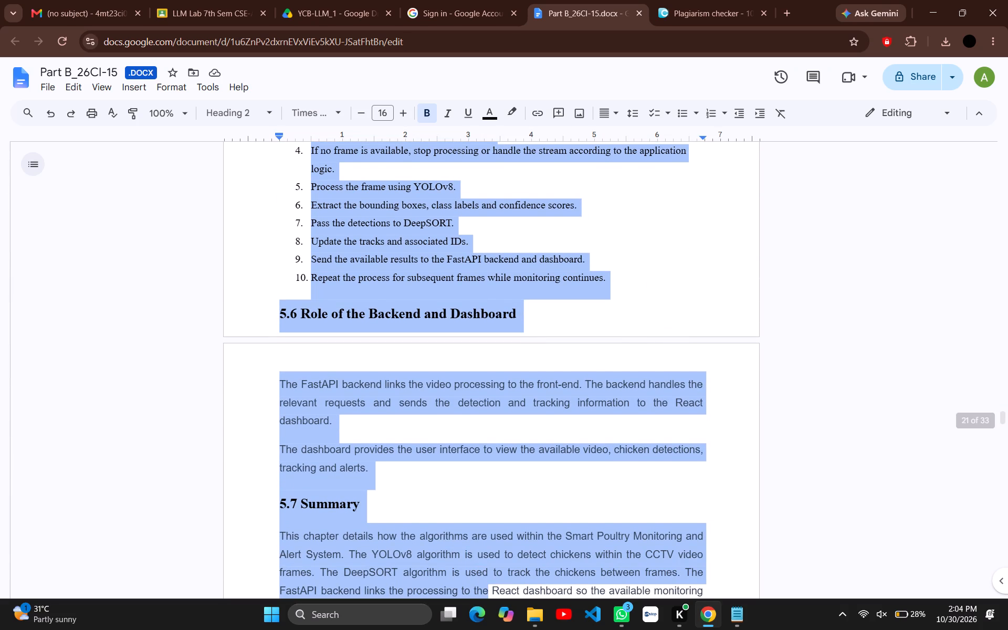
left_click_drag(487, 598, 442, 471)
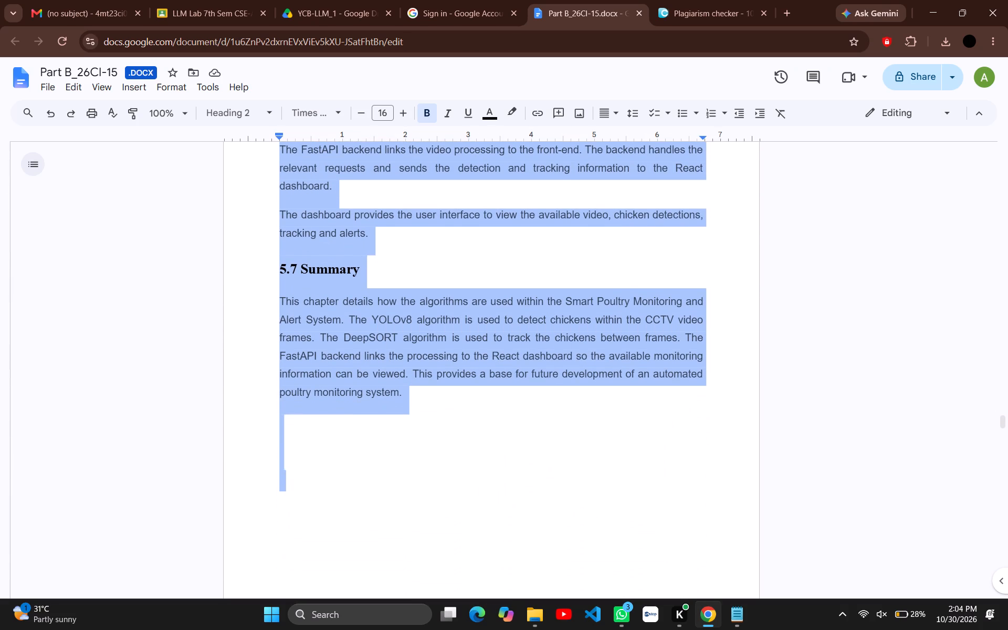
left_click_drag(442, 471, 404, 395)
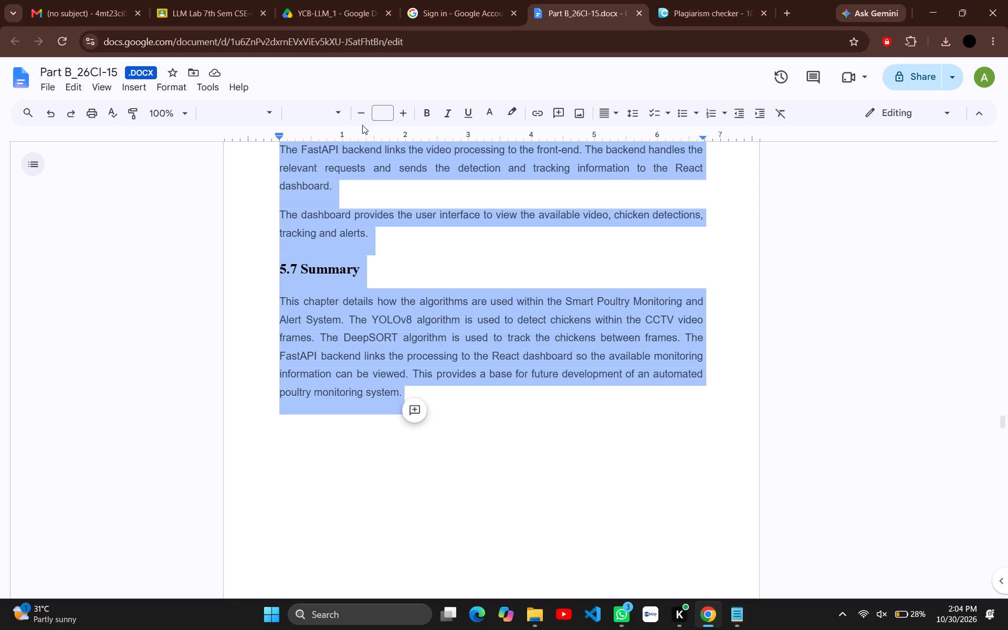
left_click(342, 114)
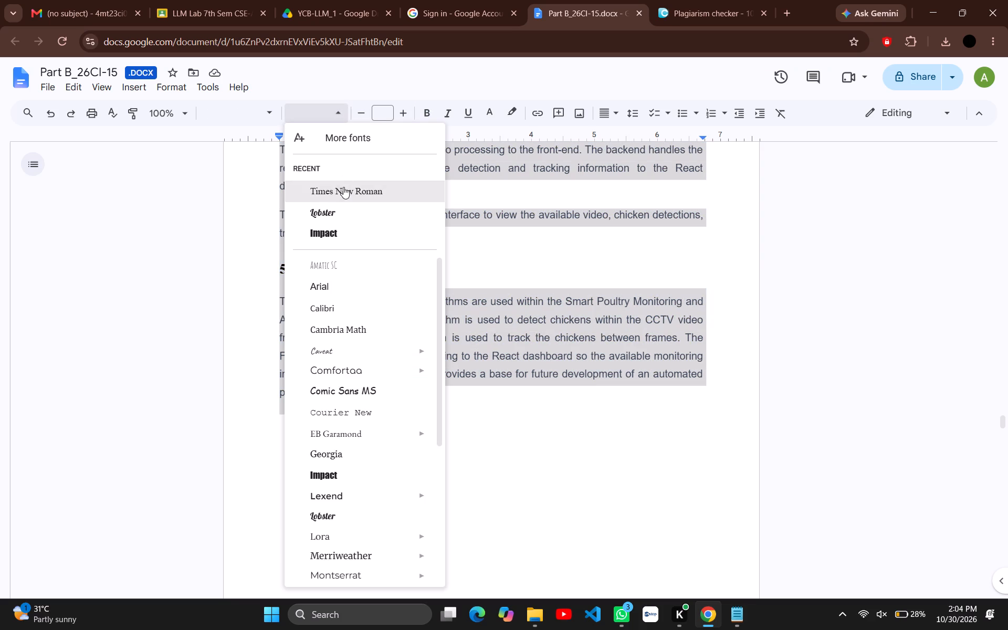
left_click(344, 190)
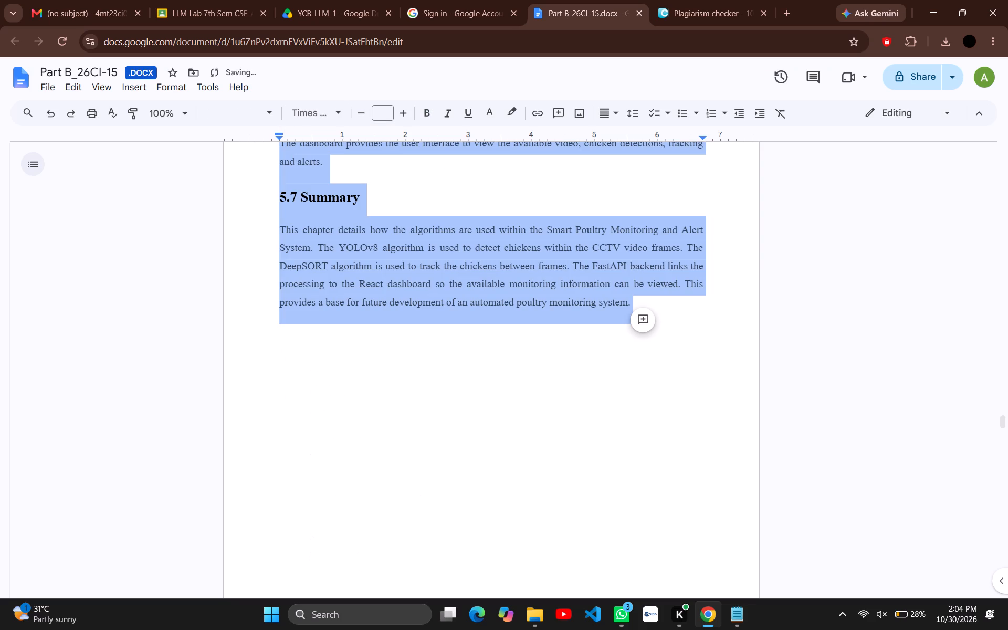
Set the text colour from section 5.3's heading title through section 5.7's summary paragraph to black.
left_click(491, 107)
left_click(491, 136)
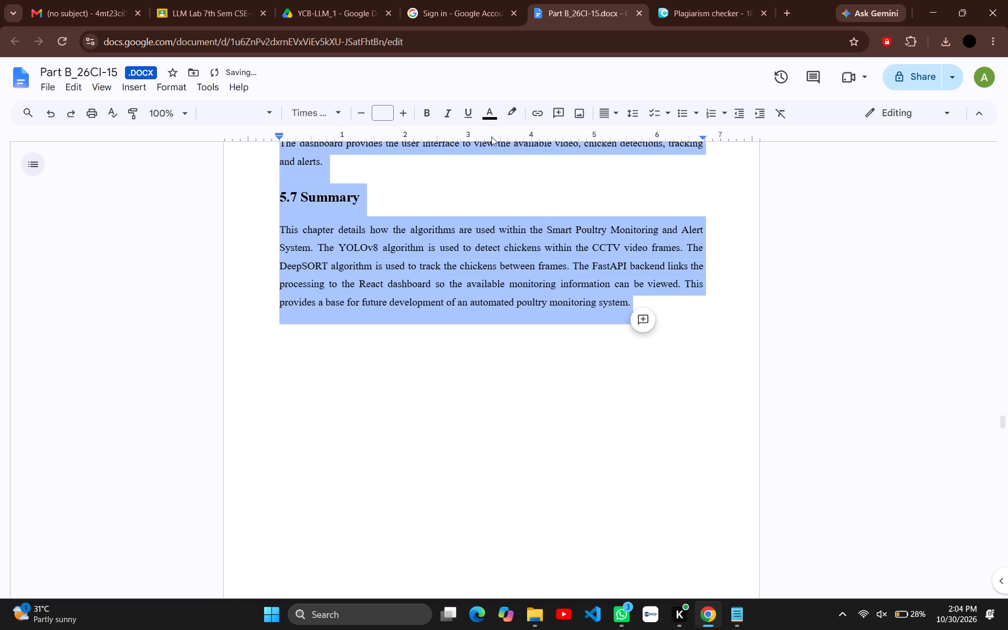
left_click(433, 267)
Review chapter 5's restyled headings, paragraphs and lists for consistent formatting, from the summary back to the introduction.
scroll(433, 267, "up", 2)
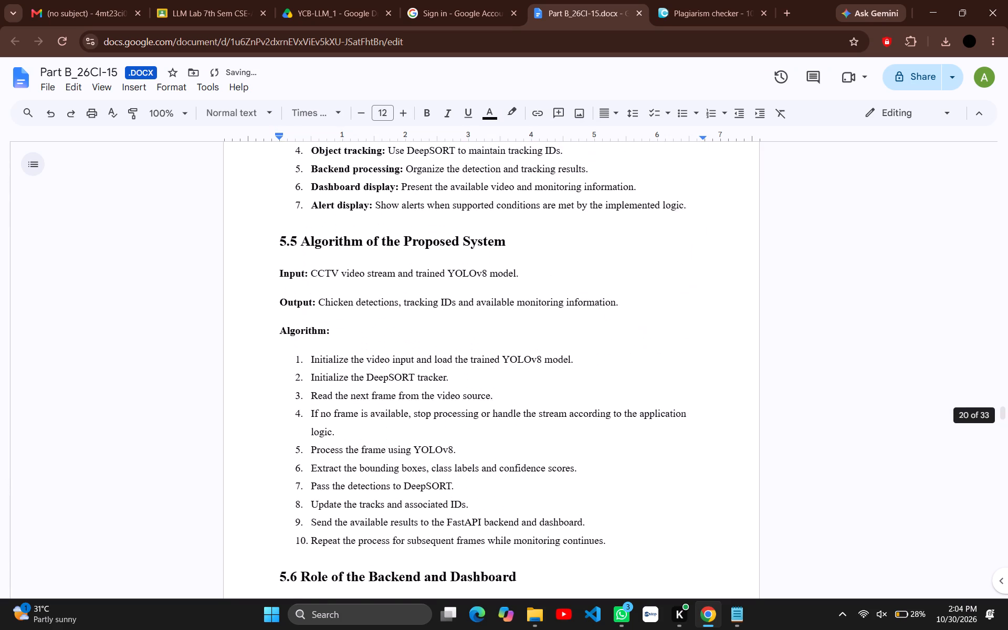
scroll(433, 267, "up", 3)
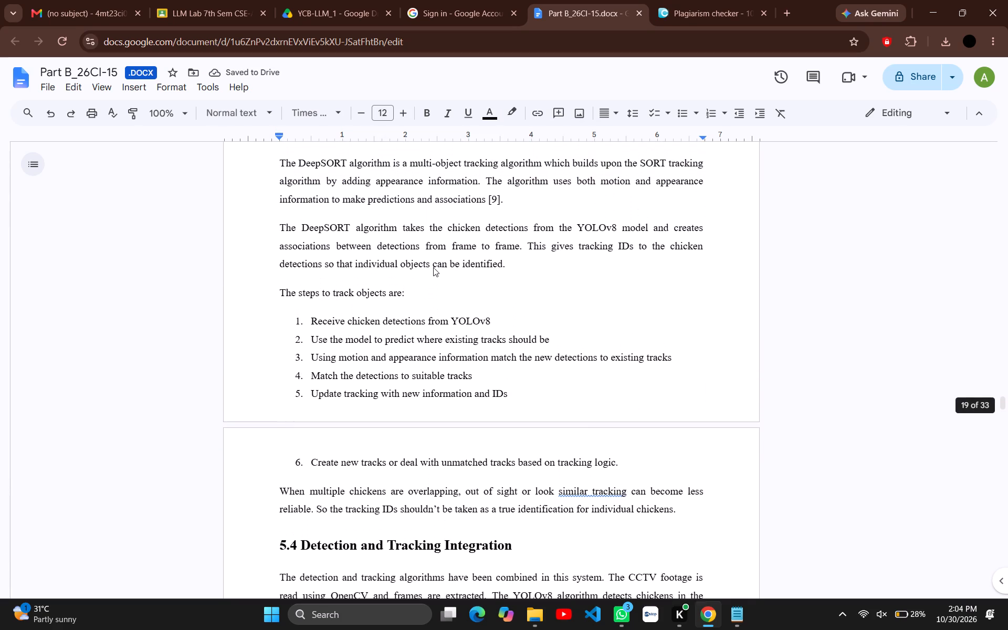
scroll(433, 267, "up", 2)
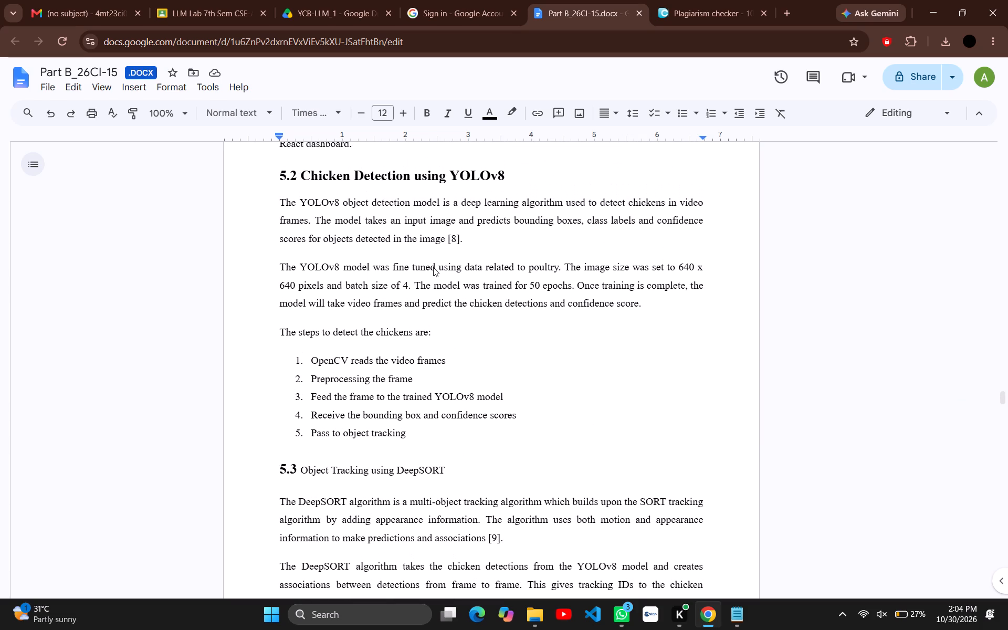
scroll(433, 267, "up", 1)
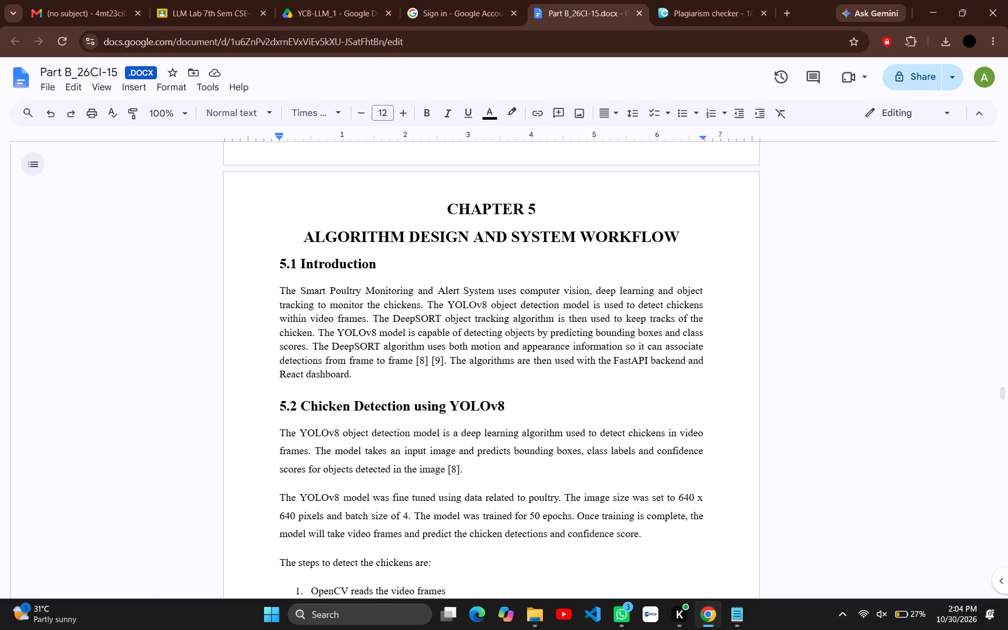
scroll(433, 267, "down", 1)
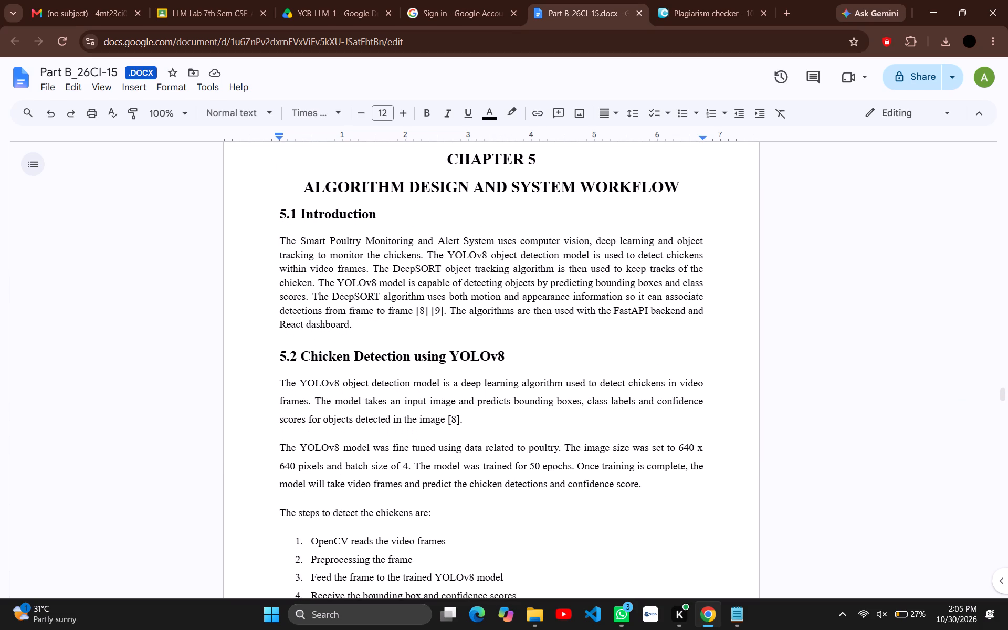
left_click(400, 443)
left_click_drag(277, 382, 412, 508)
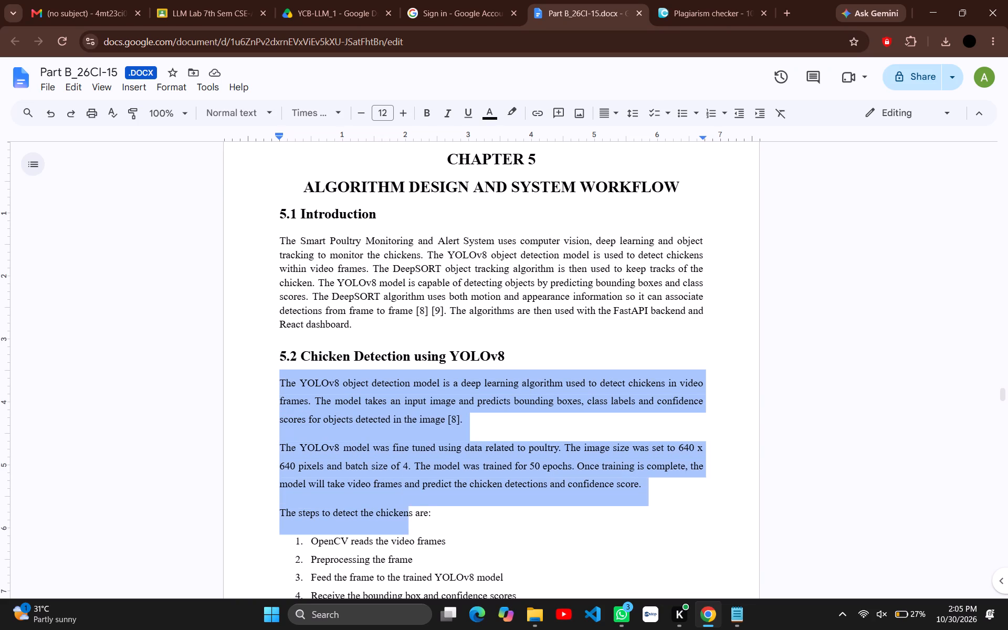
left_click_drag(412, 508, 439, 602)
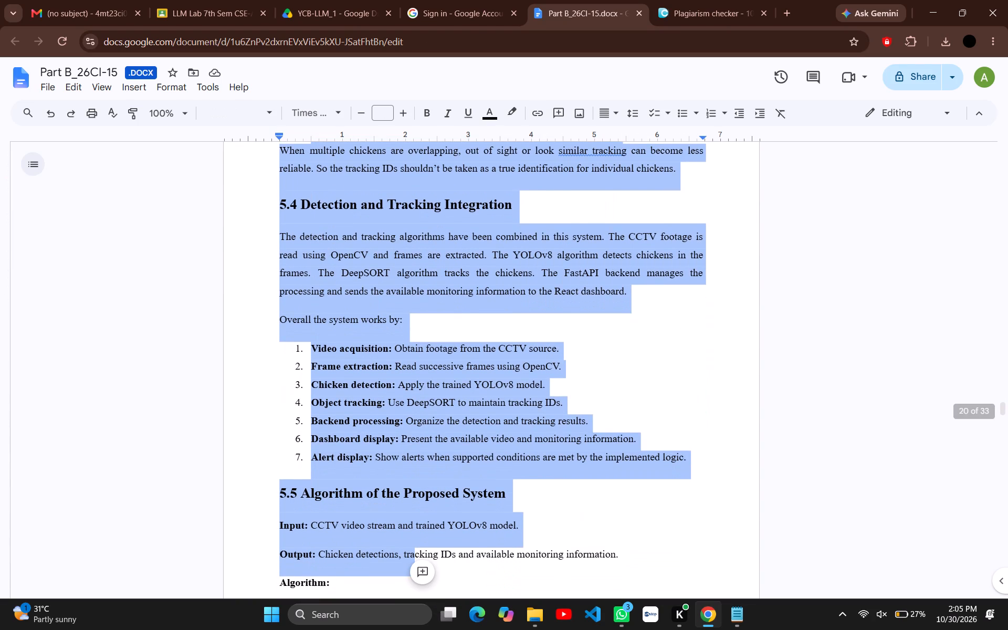
left_click(454, 424)
scroll(454, 424, "up", 3)
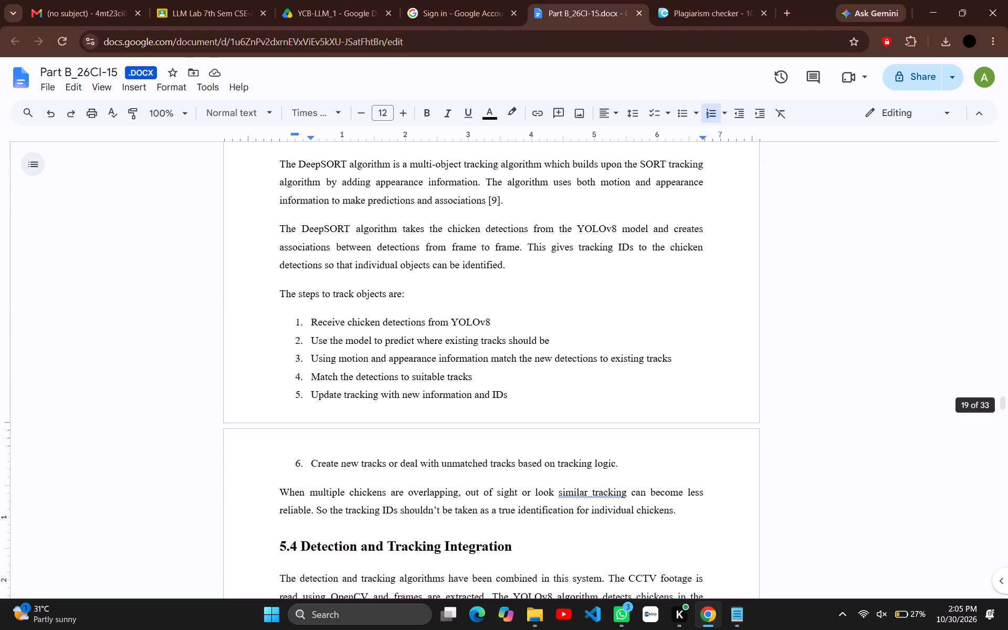
left_click_drag(284, 226, 351, 268)
left_click(355, 233)
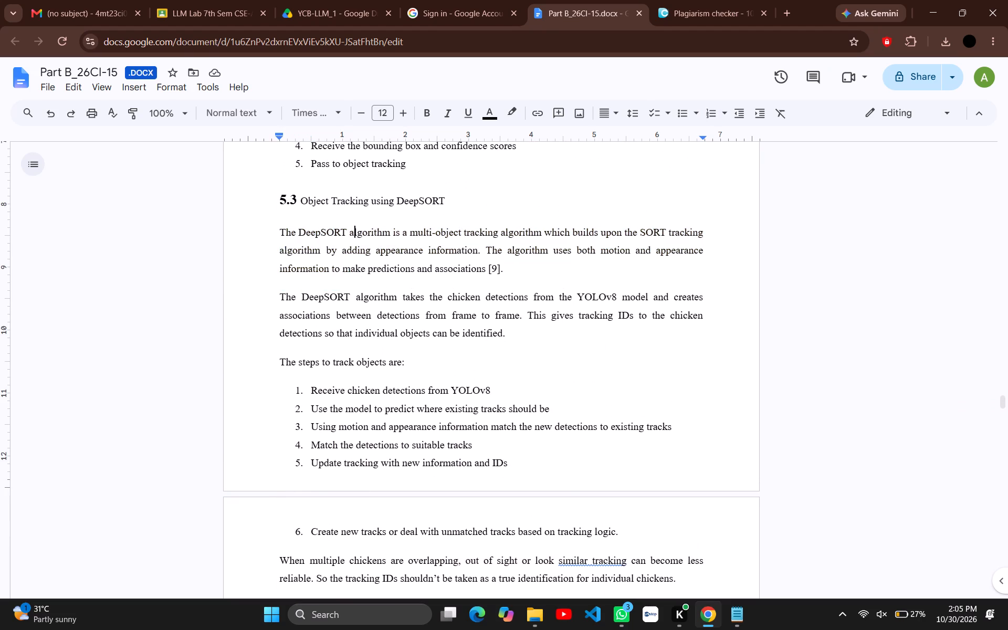
scroll(355, 233, "up", 2)
left_click_drag(318, 195, 363, 203)
left_click(393, 180)
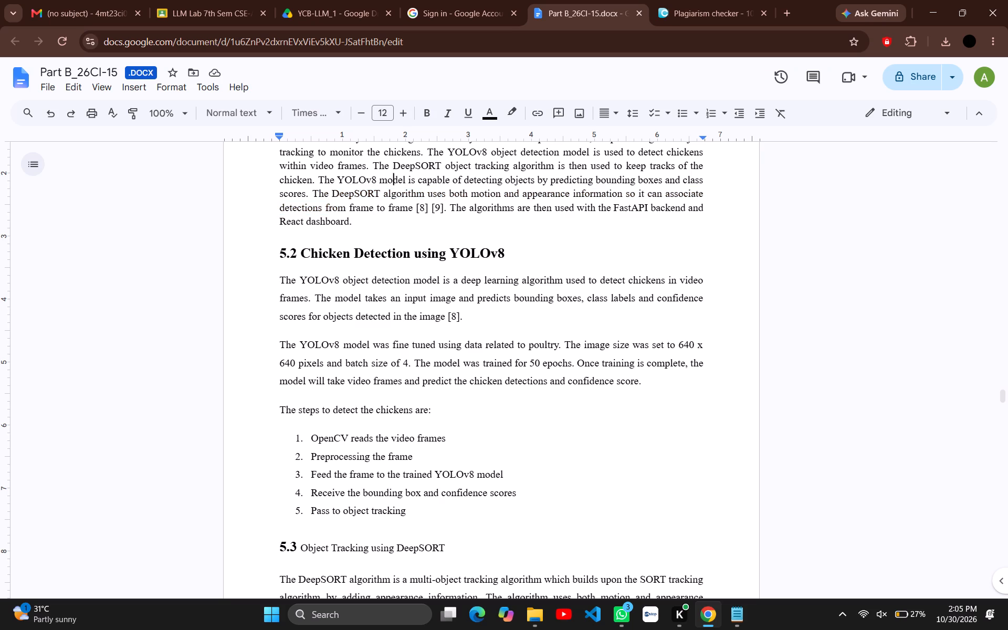
Check the line spacing setting of the paragraph under 4.4 Tools, Equipment and Resources.
scroll(393, 180, "up", 10)
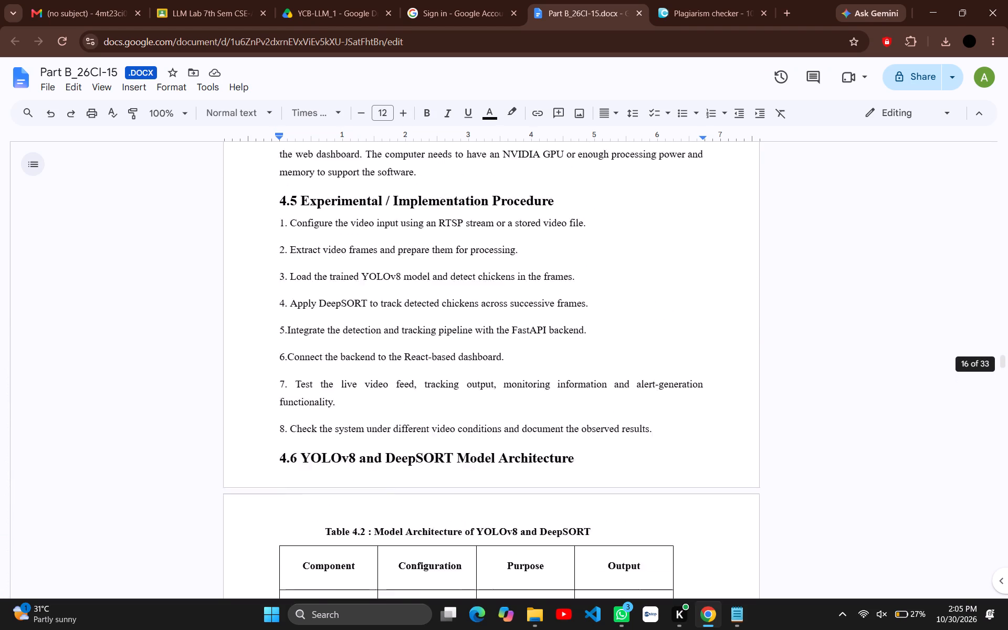
scroll(393, 180, "up", 1)
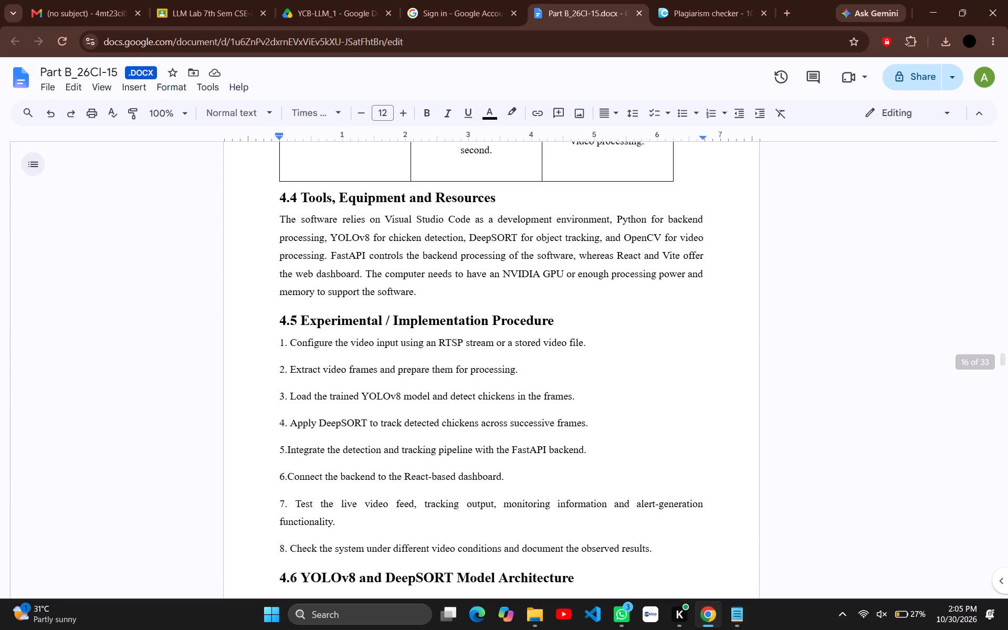
left_click_drag(271, 215, 423, 288)
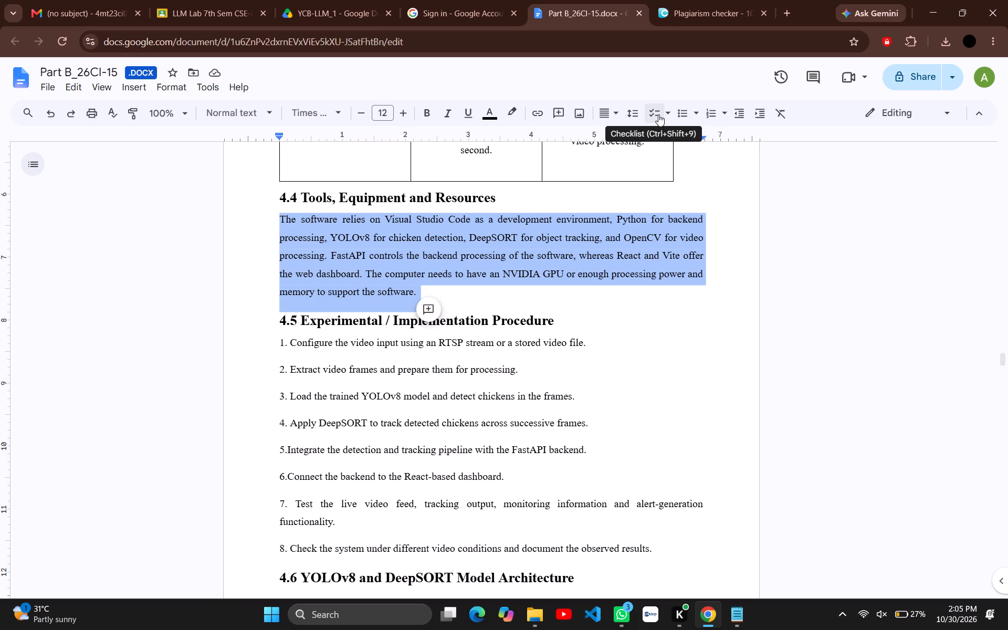
left_click(629, 113)
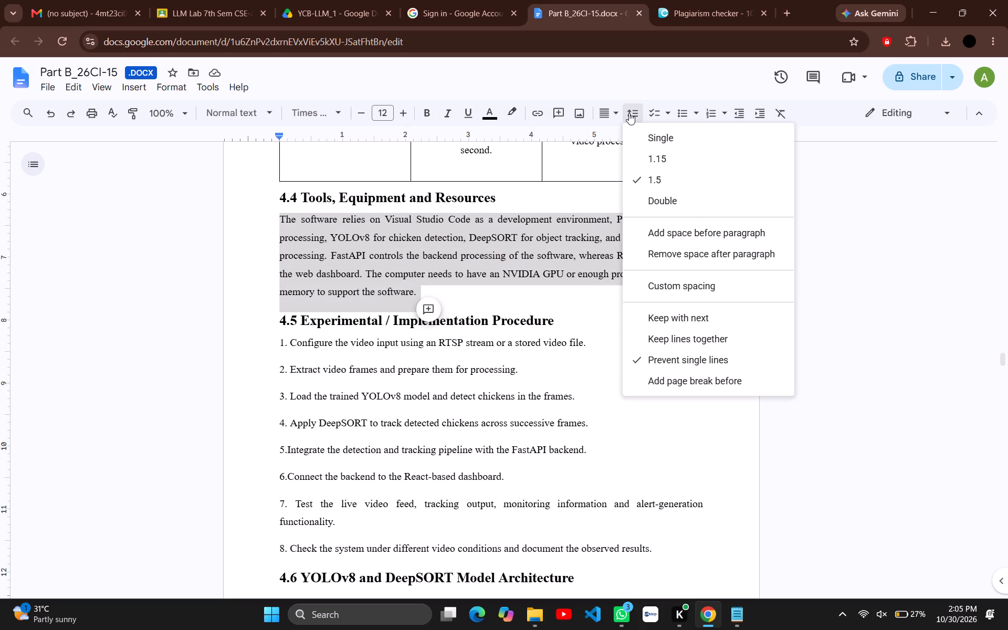
left_click(864, 218)
Set the line spacing of the paragraph under 5.1 Introduction to 1.5.
scroll(571, 300, "down", 3)
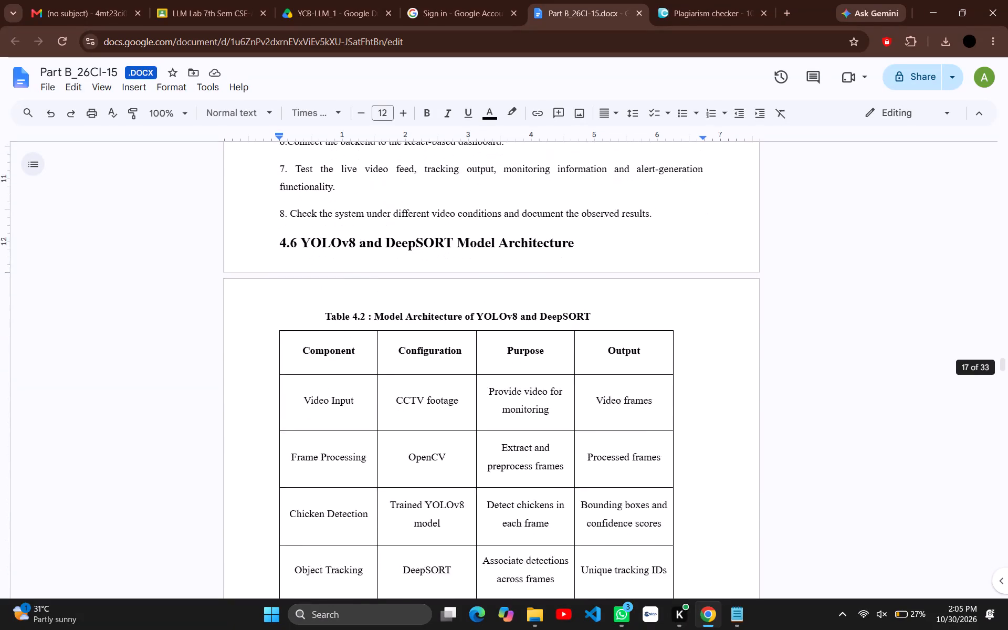
scroll(571, 300, "down", 5)
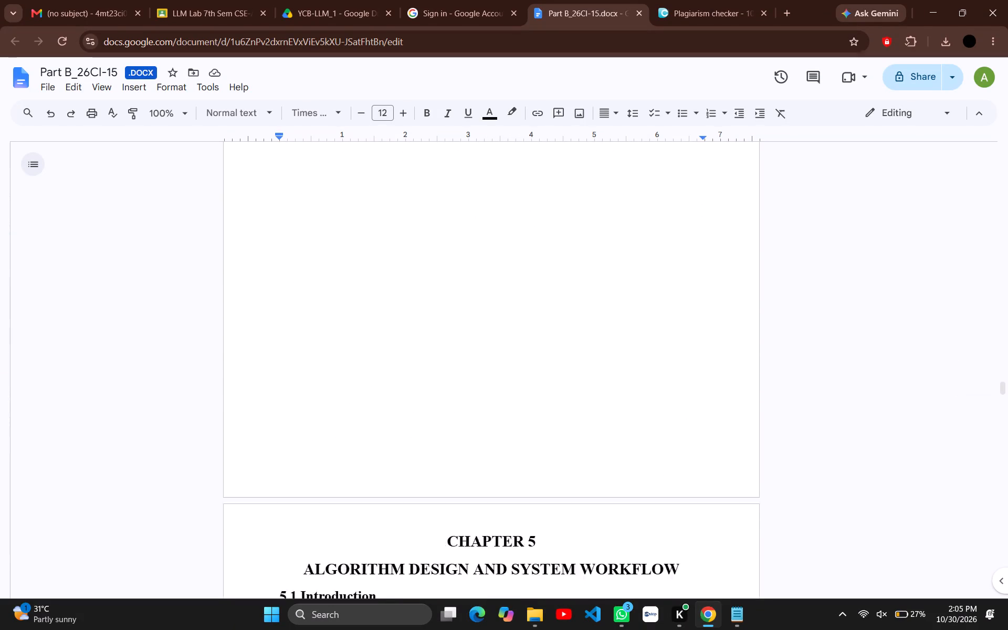
scroll(571, 300, "down", 2)
scroll(571, 300, "up", 2)
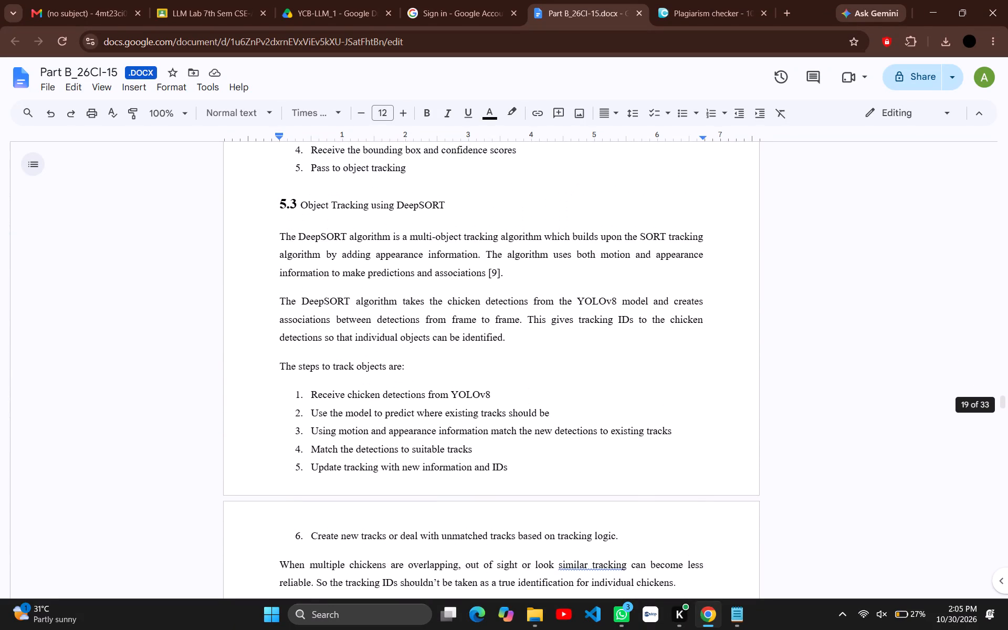
scroll(571, 300, "up", 4)
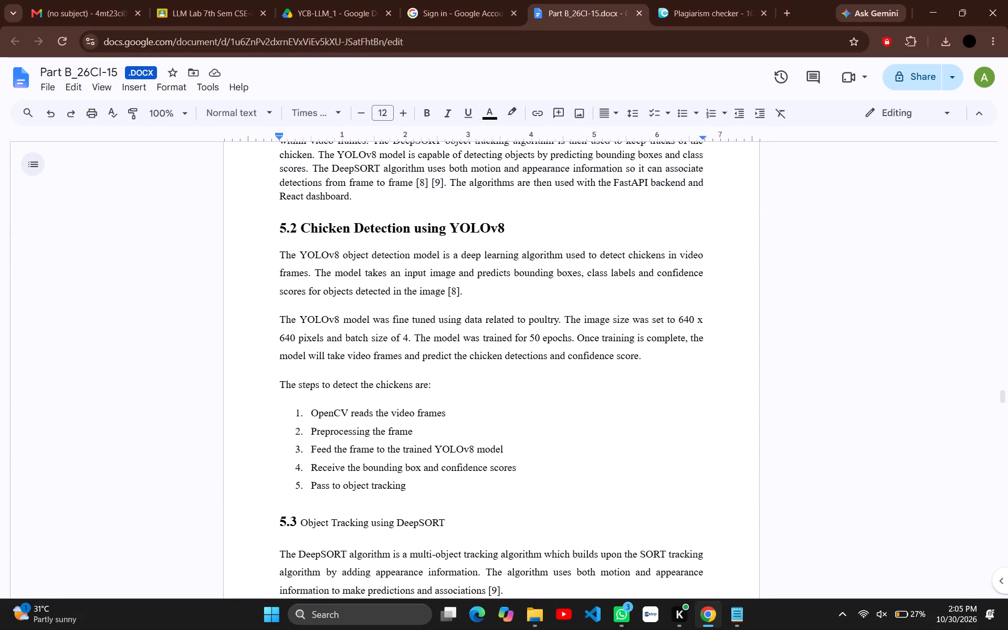
scroll(571, 300, "up", 1)
scroll(571, 300, "right", 1)
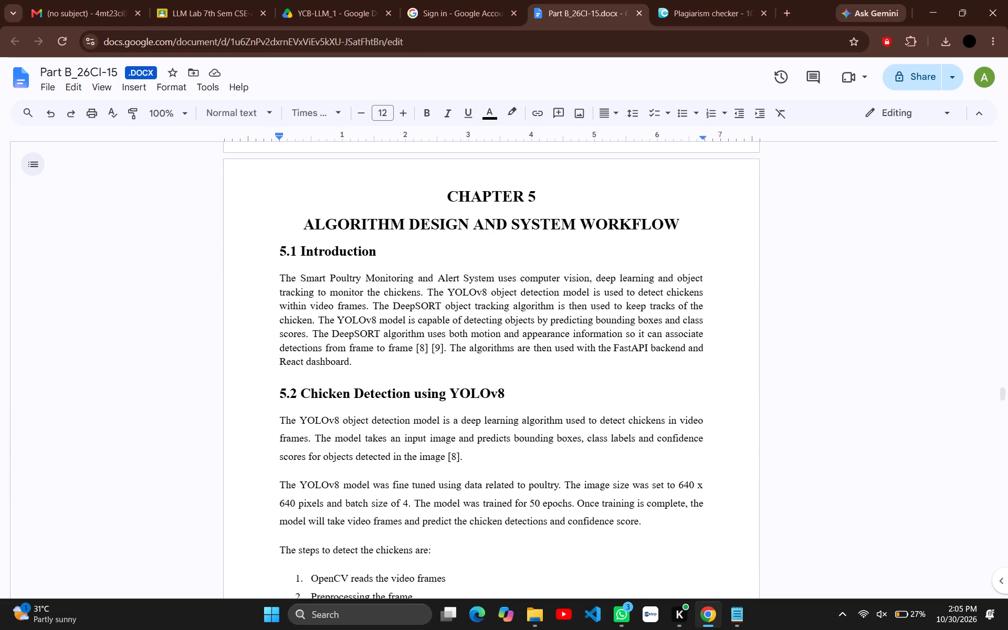
left_click_drag(278, 277, 355, 361)
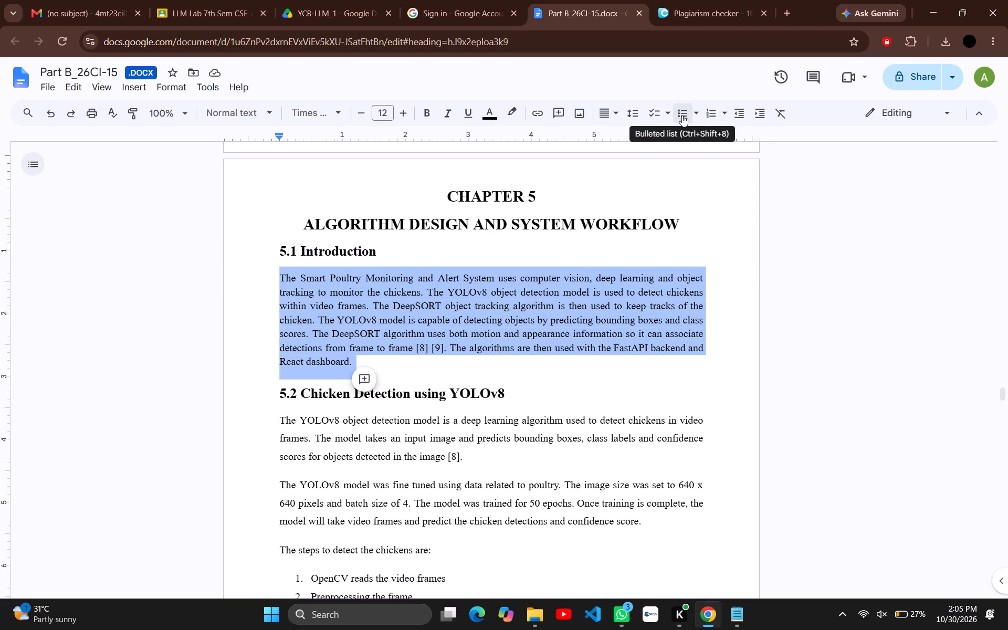
left_click(642, 119)
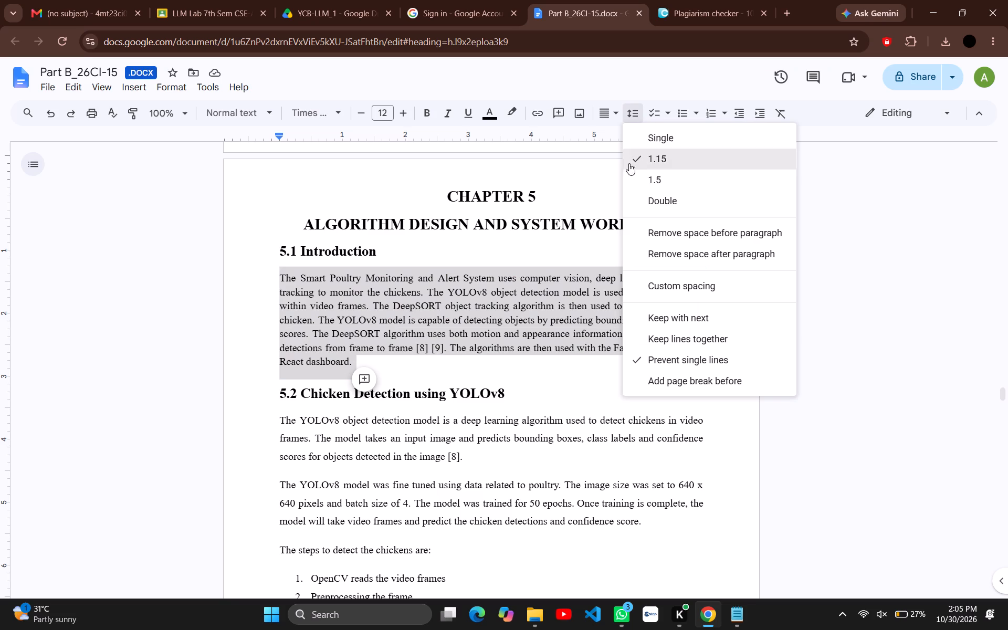
left_click(640, 172)
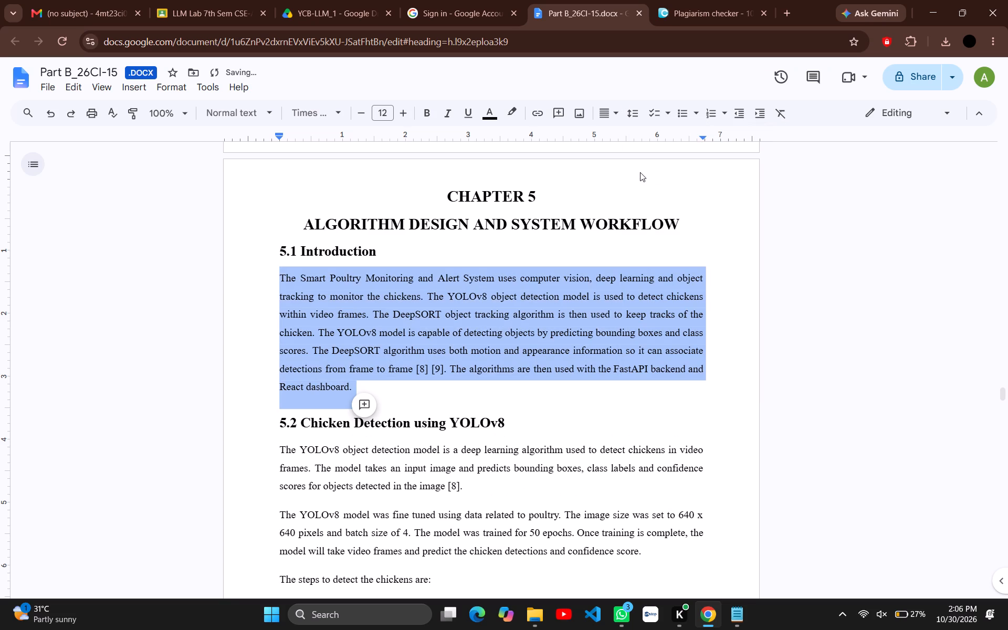
left_click(509, 337)
Check the line spacing setting of the first paragraph under 5.2 Chicken Detection using YOLOv8.
scroll(458, 432, "down", 1)
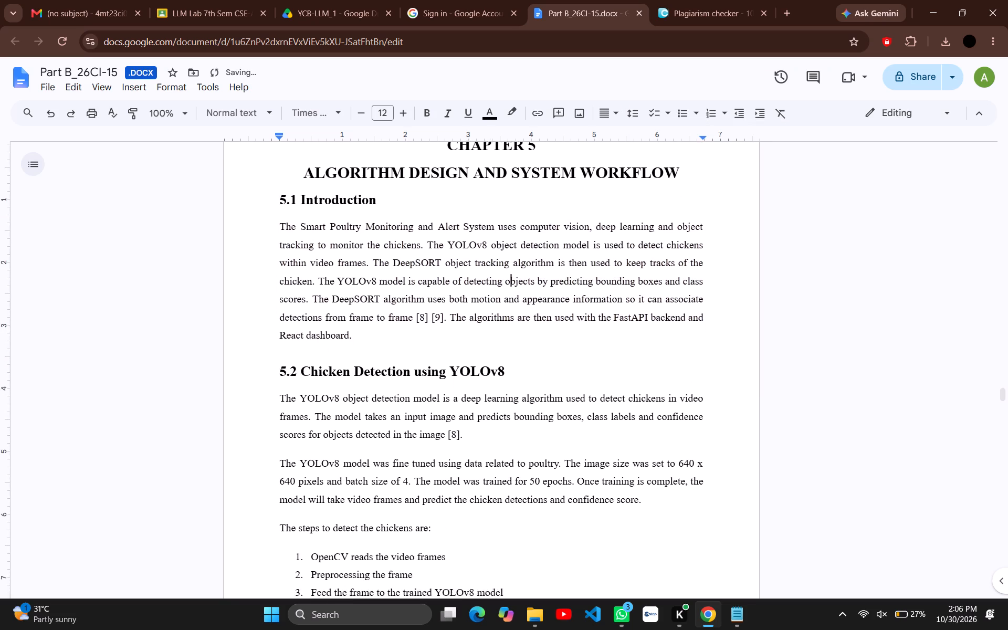
scroll(458, 432, "down", 1)
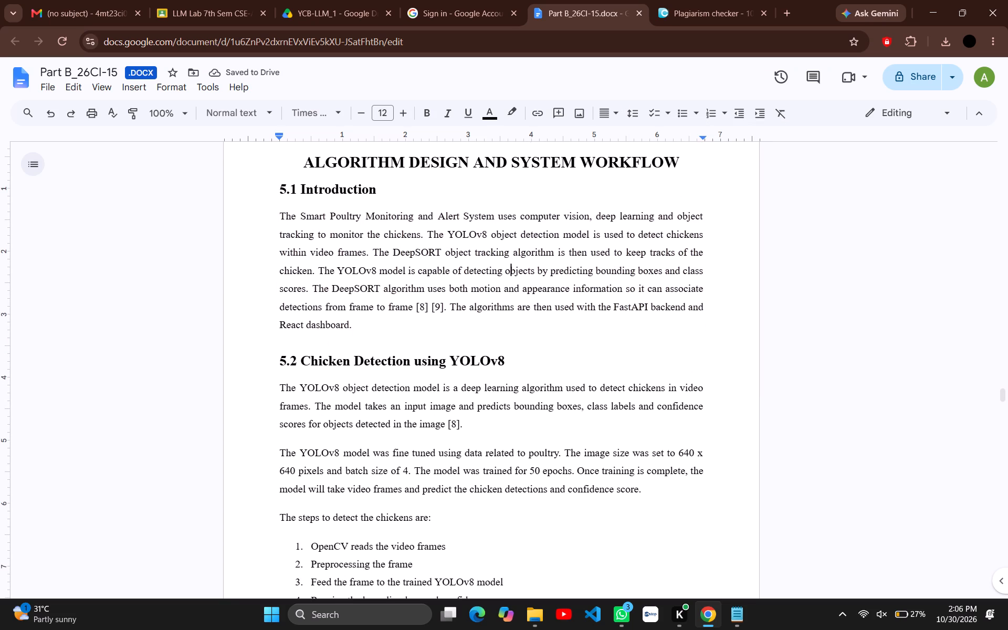
left_click_drag(274, 386, 468, 427)
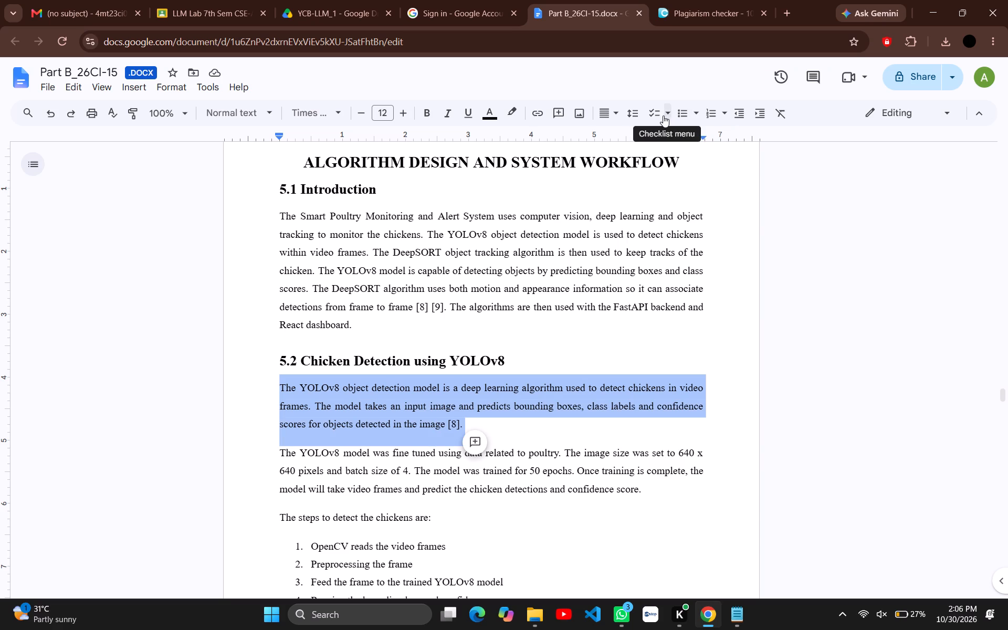
left_click(640, 117)
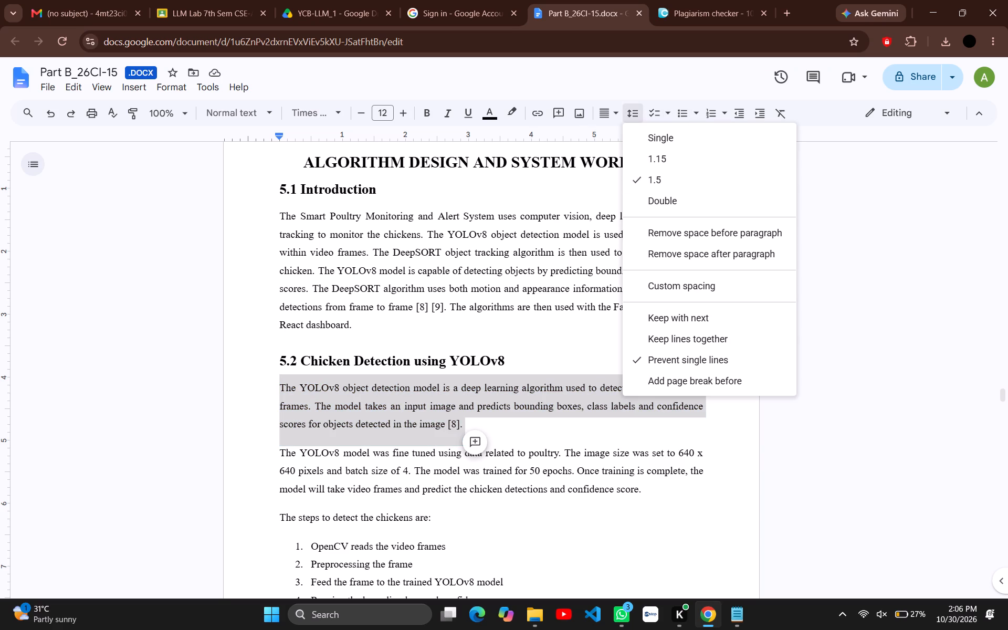
left_click(512, 480)
Review the headings, lists and paragraph spacing of sections 5.2 through 5.7, checking the 5.6 heading's font settings.
scroll(512, 480, "down", 2)
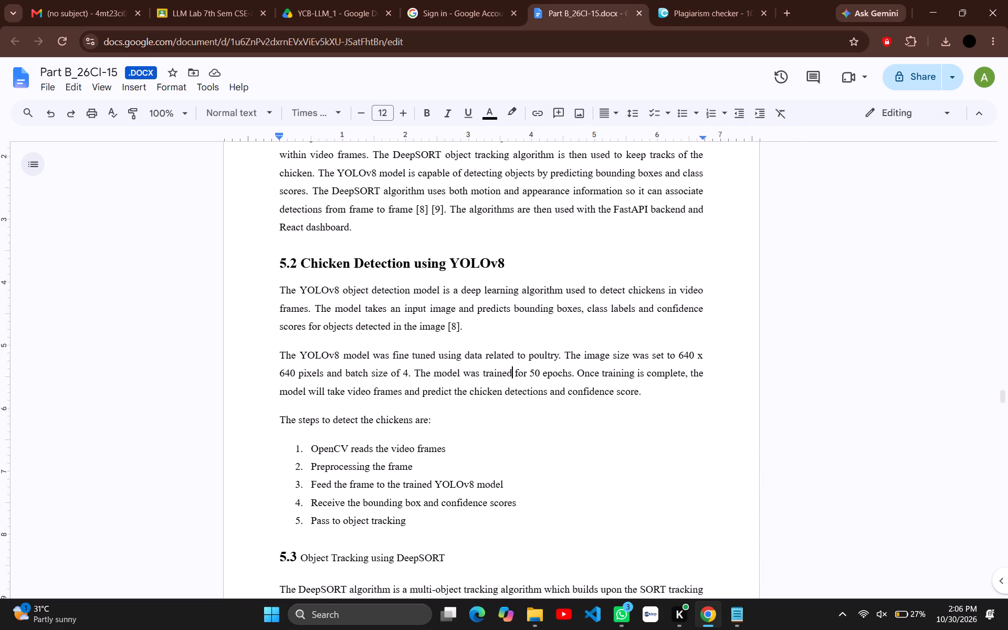
scroll(512, 480, "down", 7)
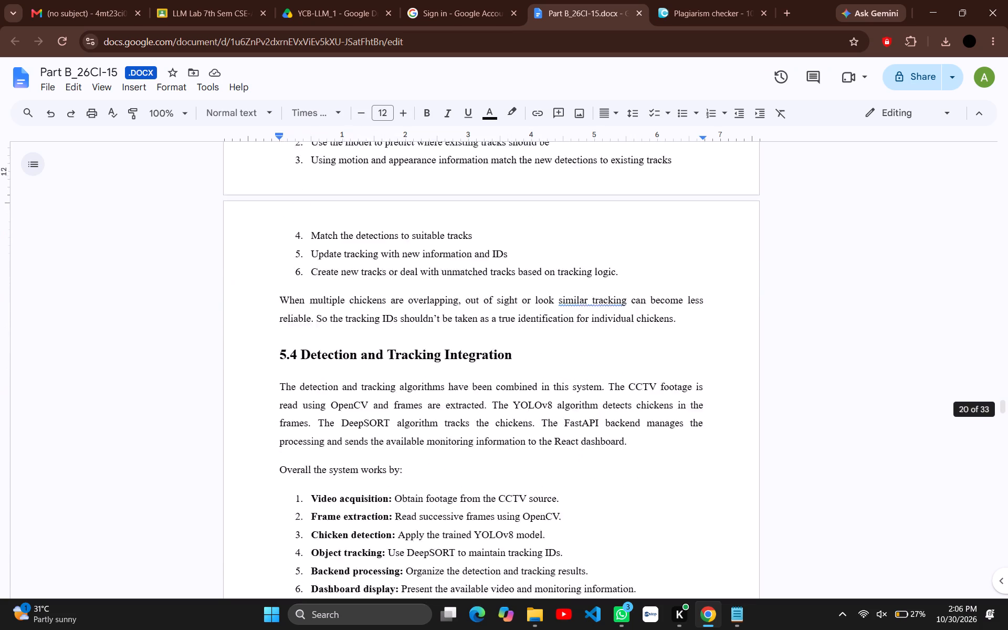
scroll(512, 480, "down", 2)
scroll(512, 480, "up", 1)
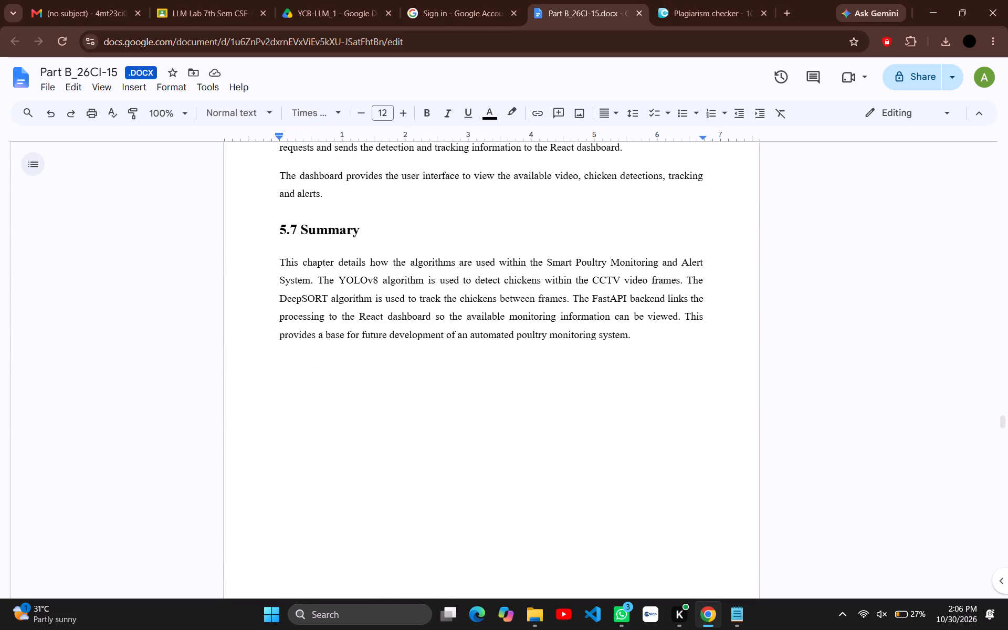
scroll(512, 480, "up", 3)
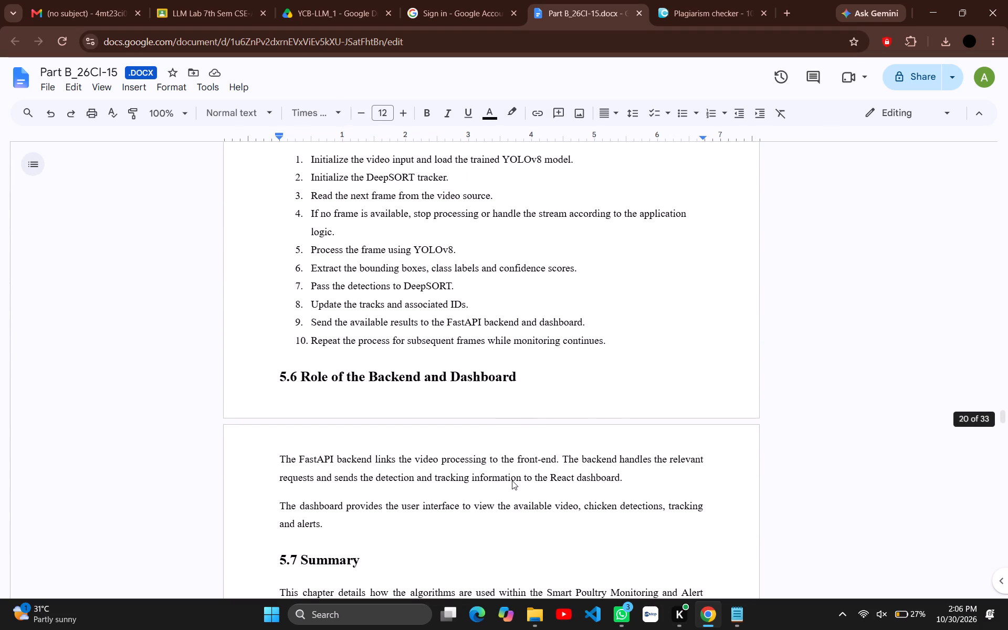
left_click(510, 382)
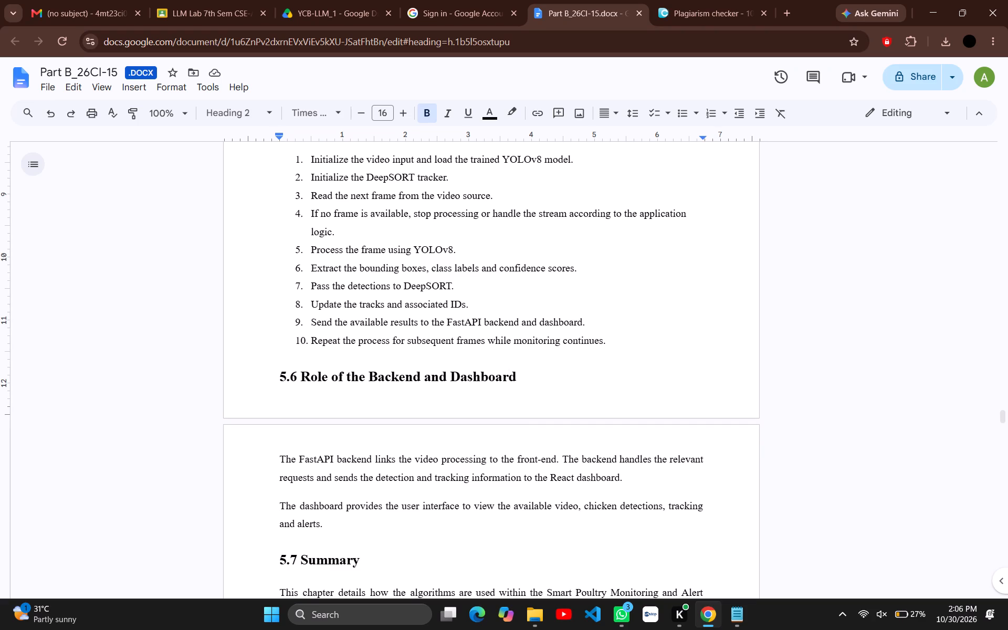
scroll(510, 382, "up", 6)
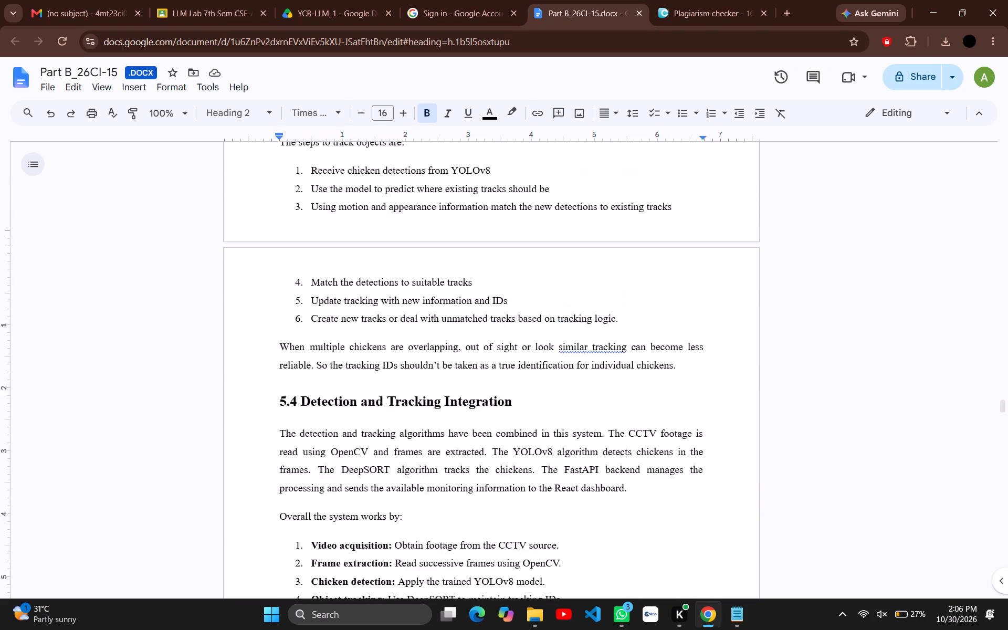
scroll(510, 382, "up", 2)
scroll(510, 382, "down", 3)
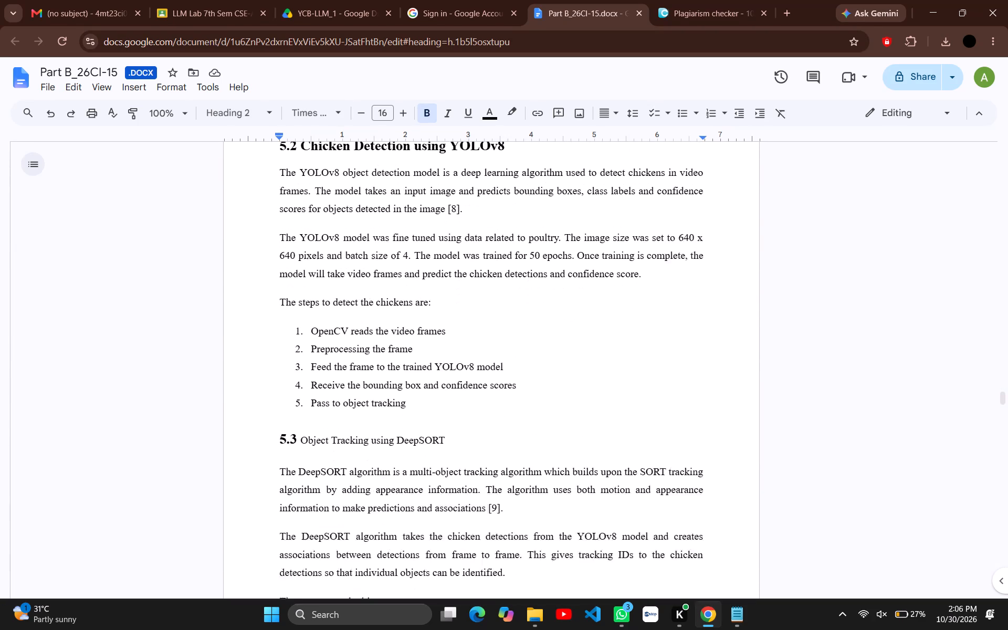
Set the font size of the 5.3 heading title "Object Tracking using DeepSORT" to 16.
scroll(510, 382, "down", 1)
scroll(510, 382, "up", 2)
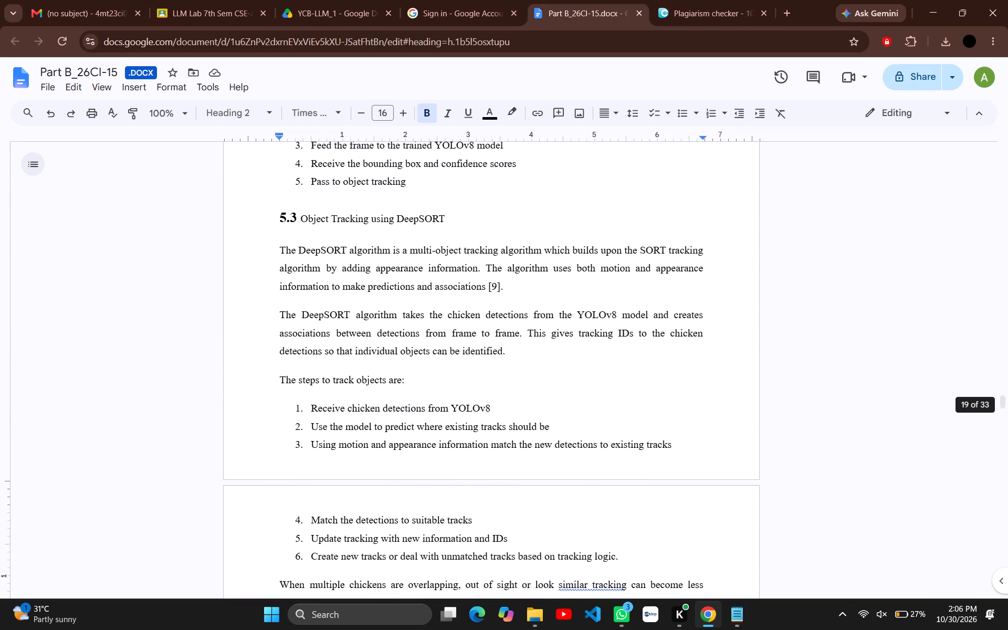
left_click_drag(447, 219, 300, 226)
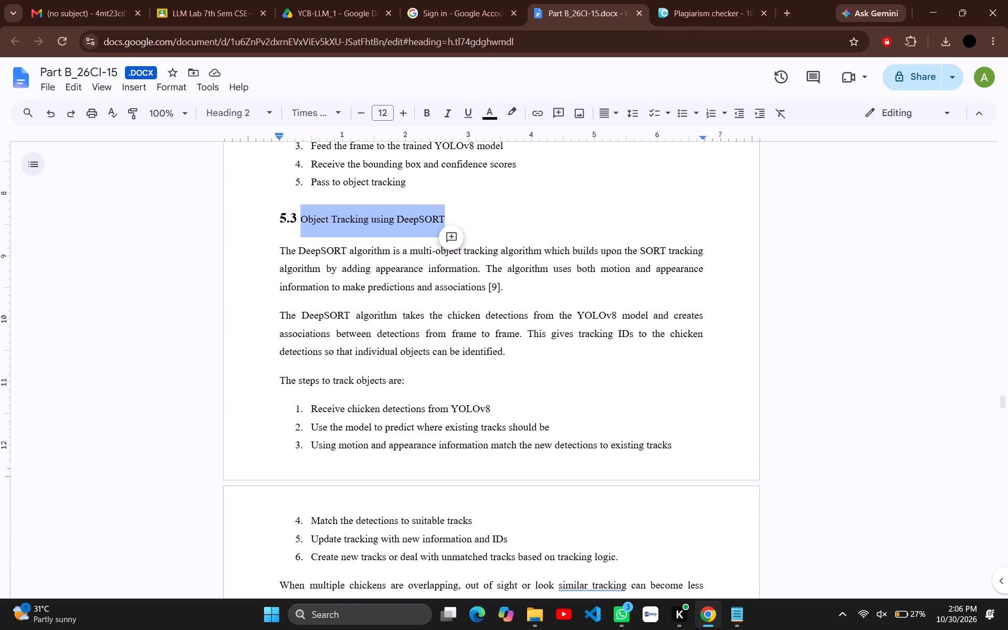
double_click(400, 111)
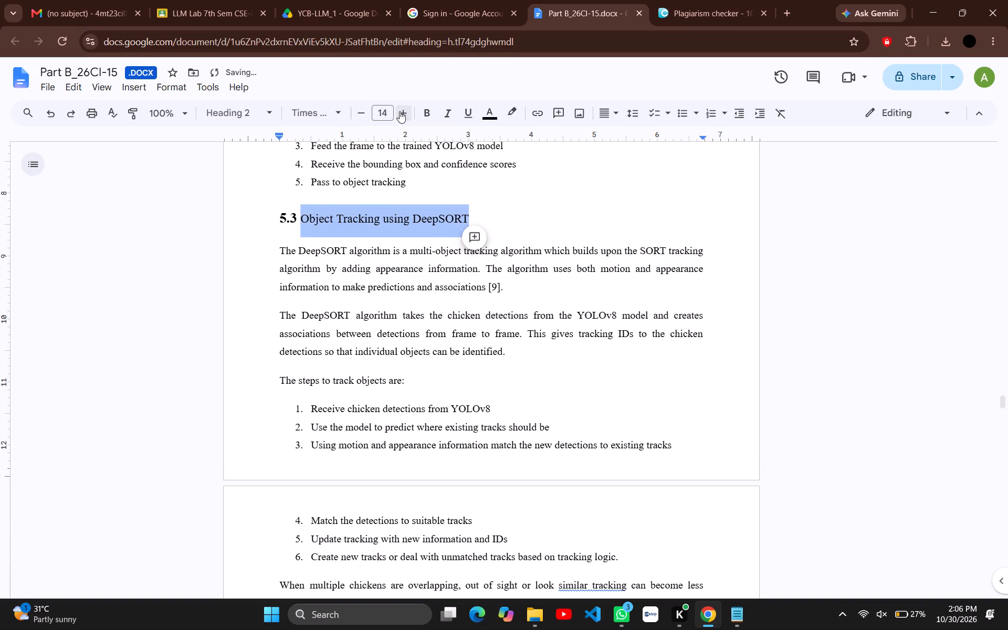
left_click(400, 111)
left_click(400, 111)
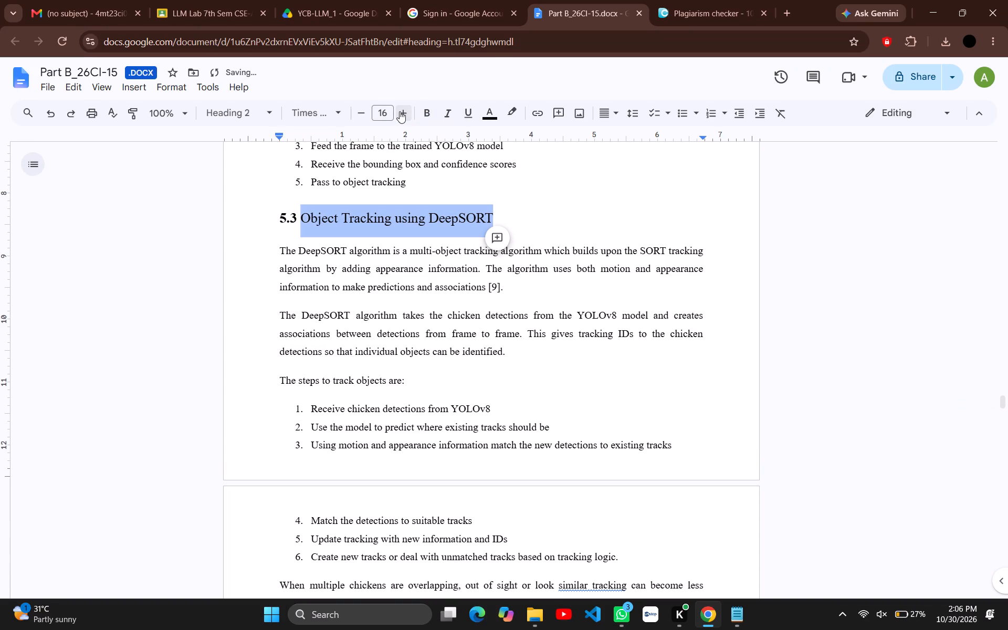
left_click(393, 224)
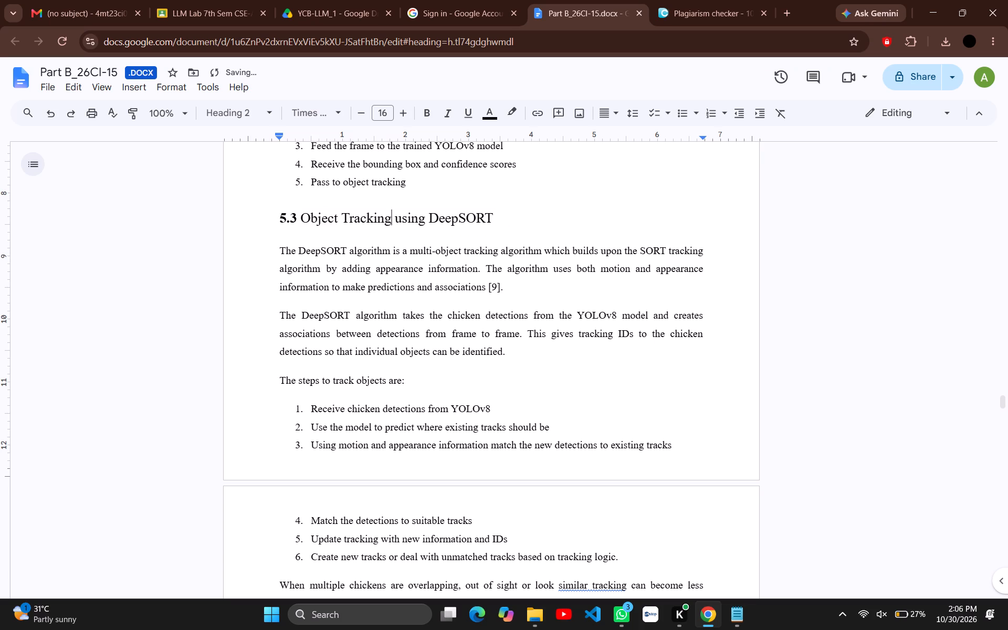
Make the 5.3 heading title "Object Tracking using DeepSORT" bold.
scroll(418, 250, "up", 1)
left_click_drag(495, 327, 328, 331)
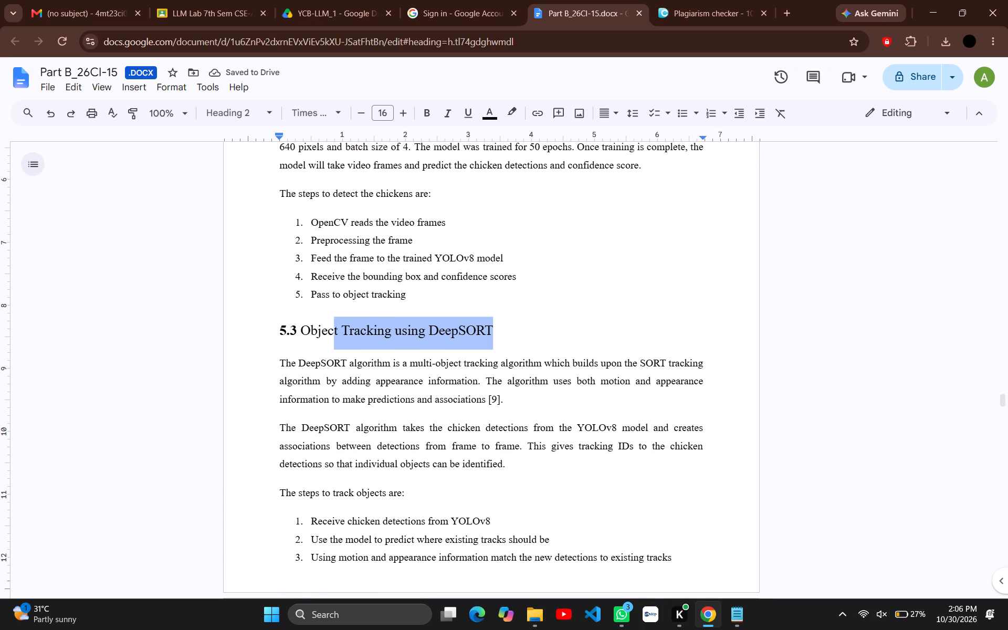
left_click_drag(328, 331, 295, 333)
left_click(423, 112)
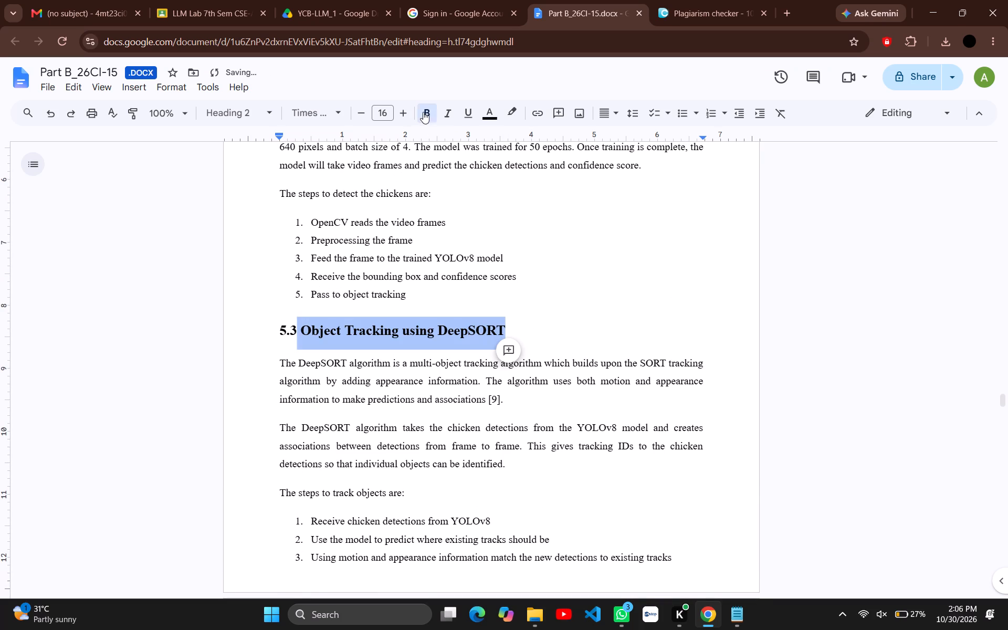
left_click(397, 300)
Compare the style and font size of the 5.2, 5.1 and 4.8 headings.
scroll(397, 300, "up", 2)
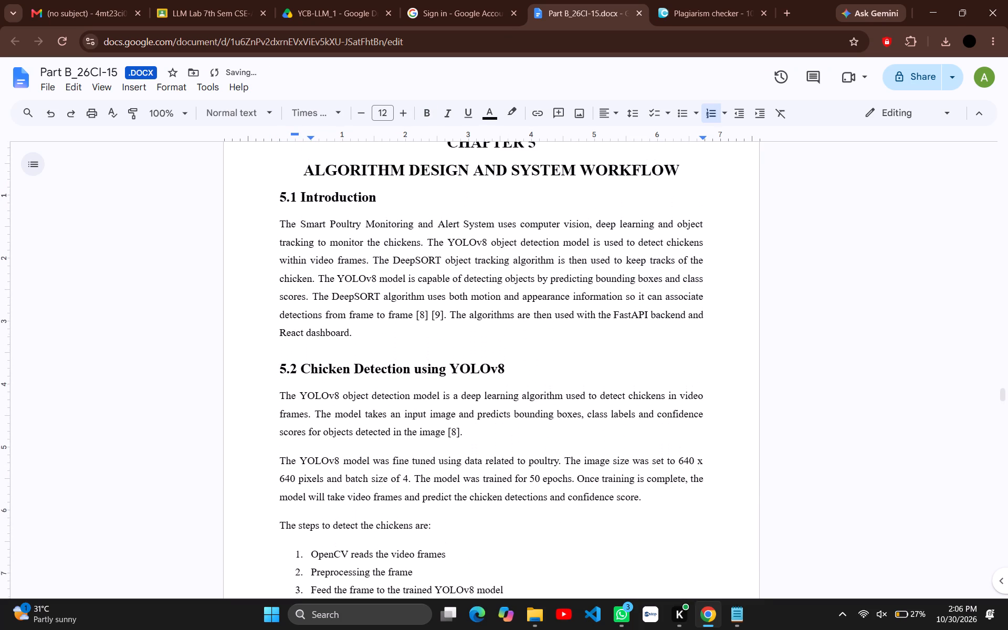
left_click(393, 390)
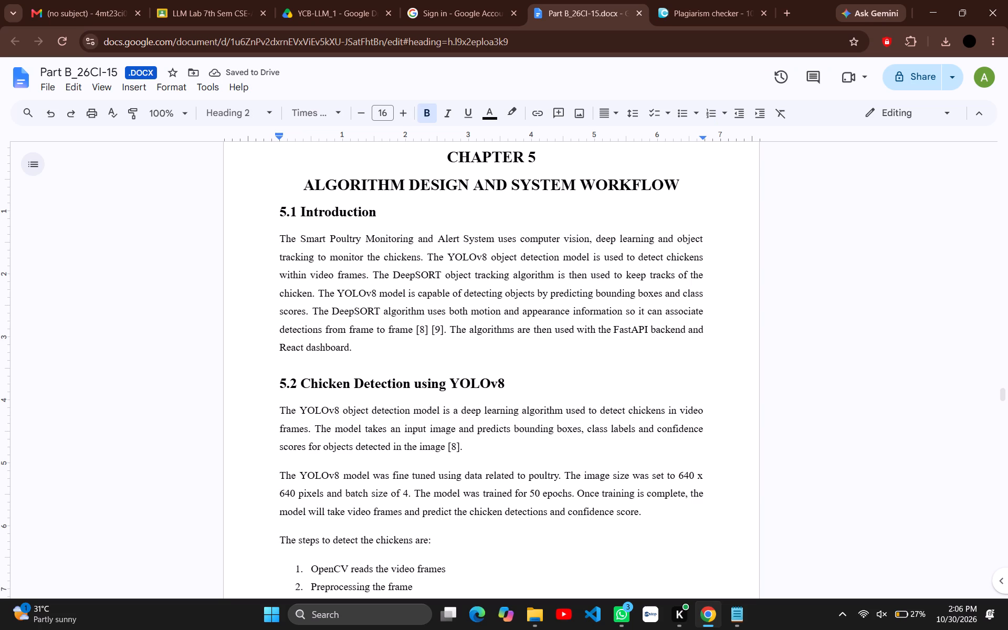
left_click(341, 216)
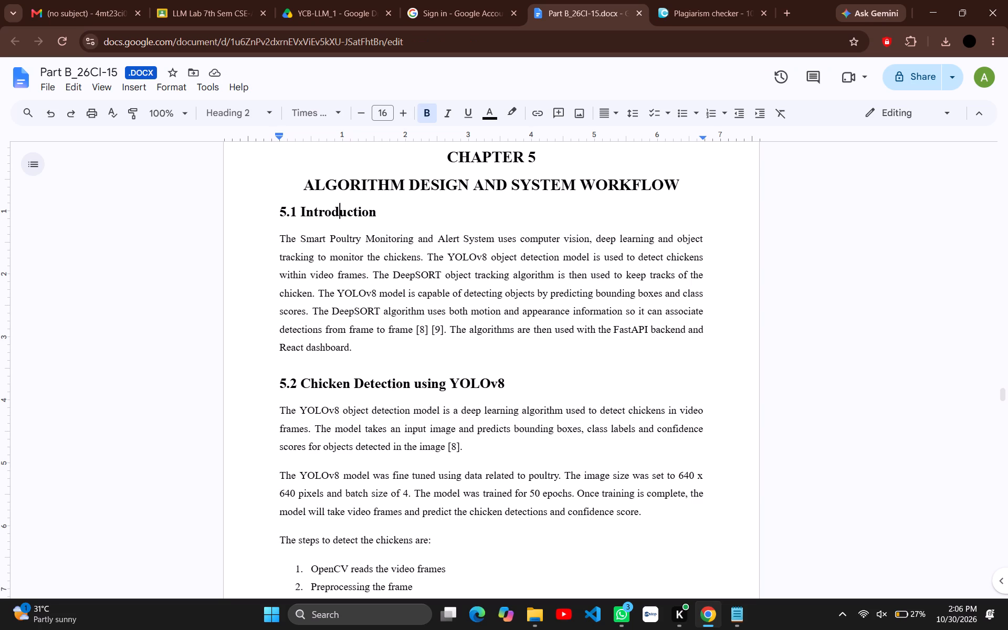
scroll(341, 216, "up", 6)
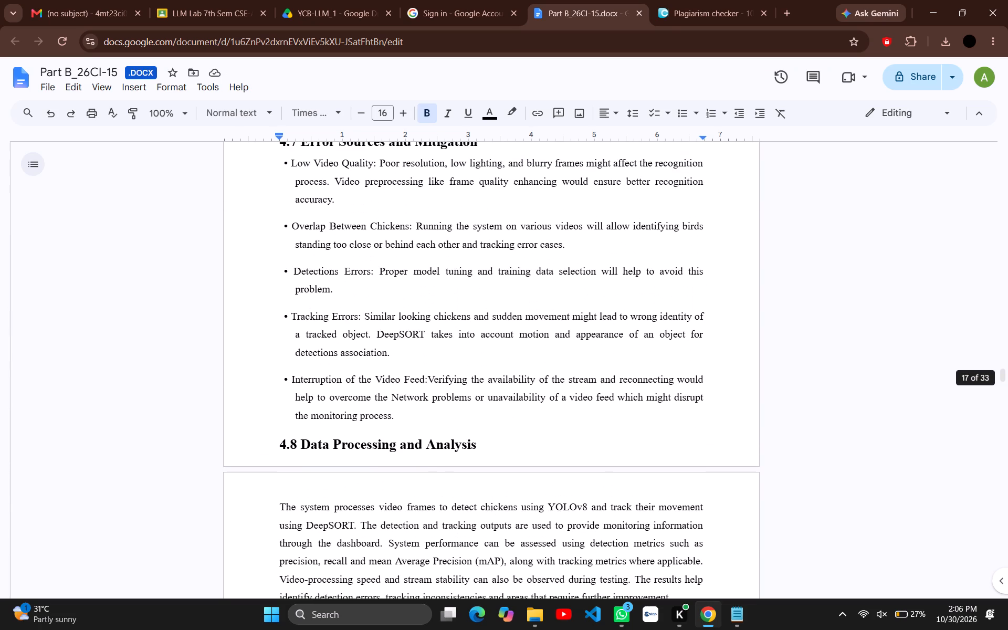
left_click(381, 438)
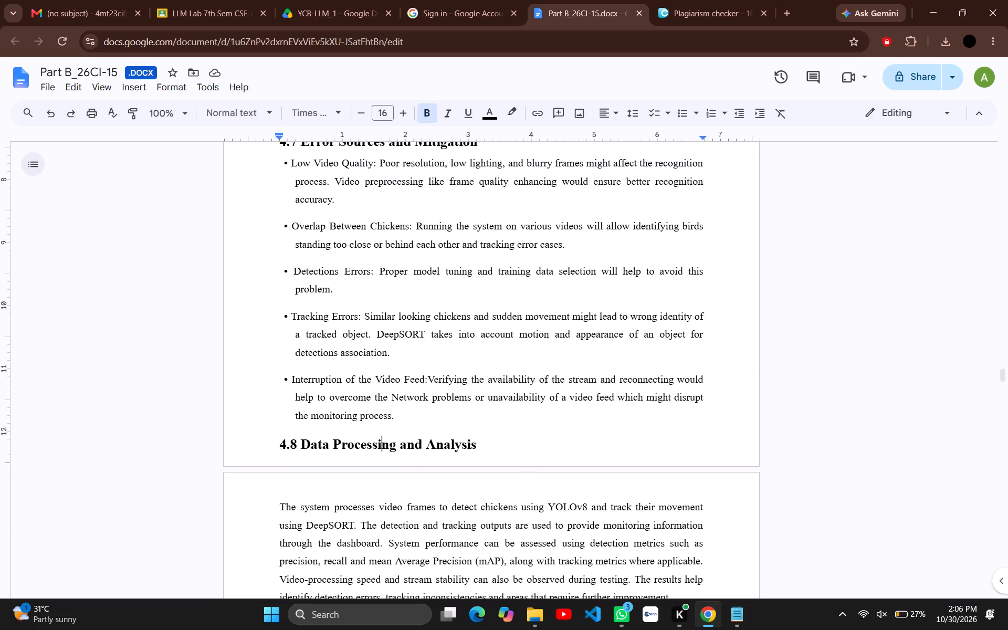
Insert nine blank lines before the "CHAPTER 6" heading so that the chapter starts at the top of a new page.
scroll(433, 348, "down", 6)
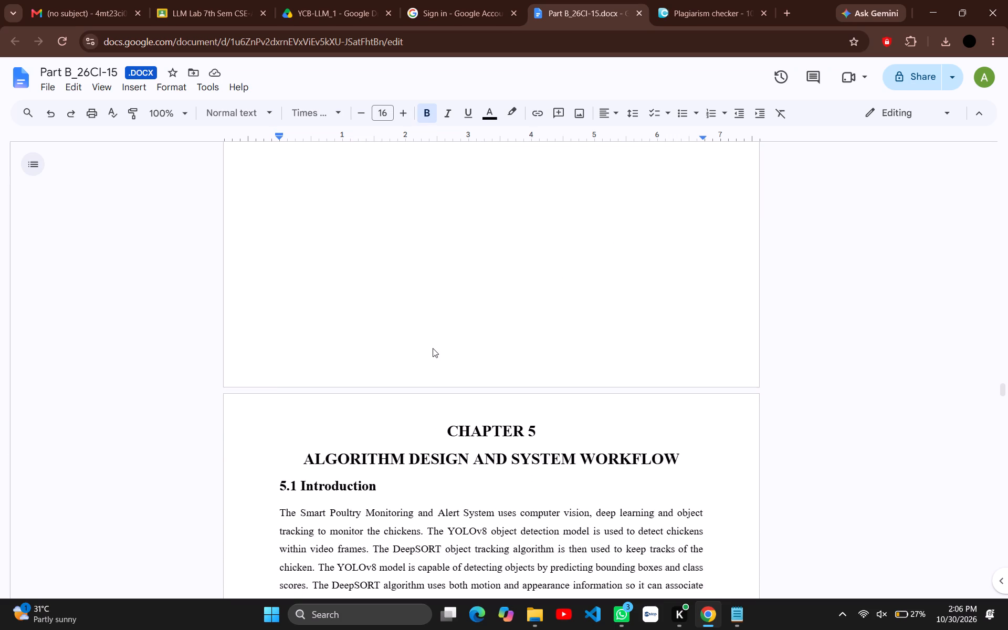
scroll(433, 348, "down", 7)
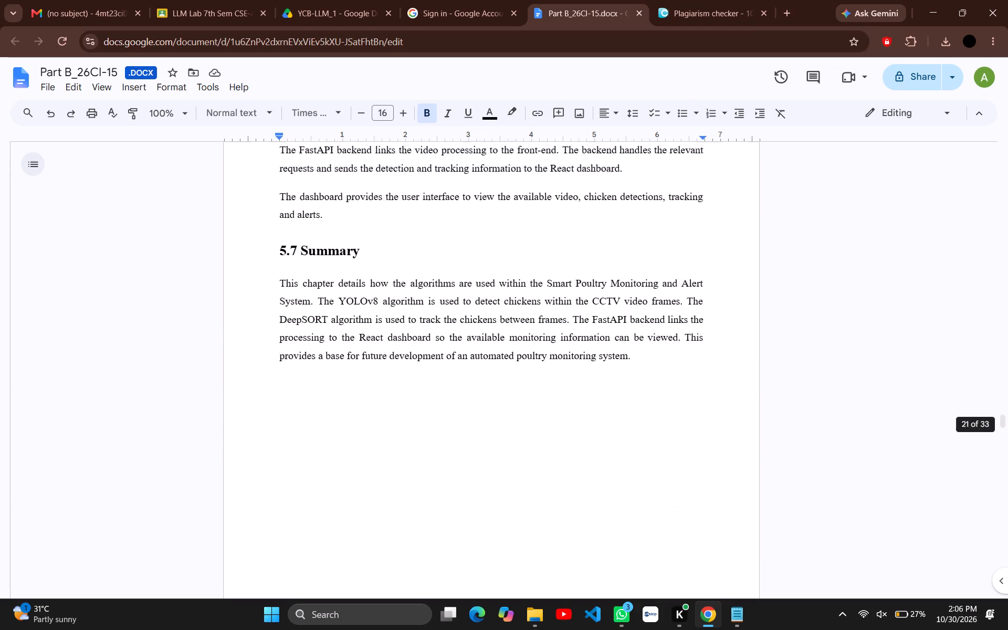
scroll(433, 348, "down", 2)
scroll(433, 348, "up", 3)
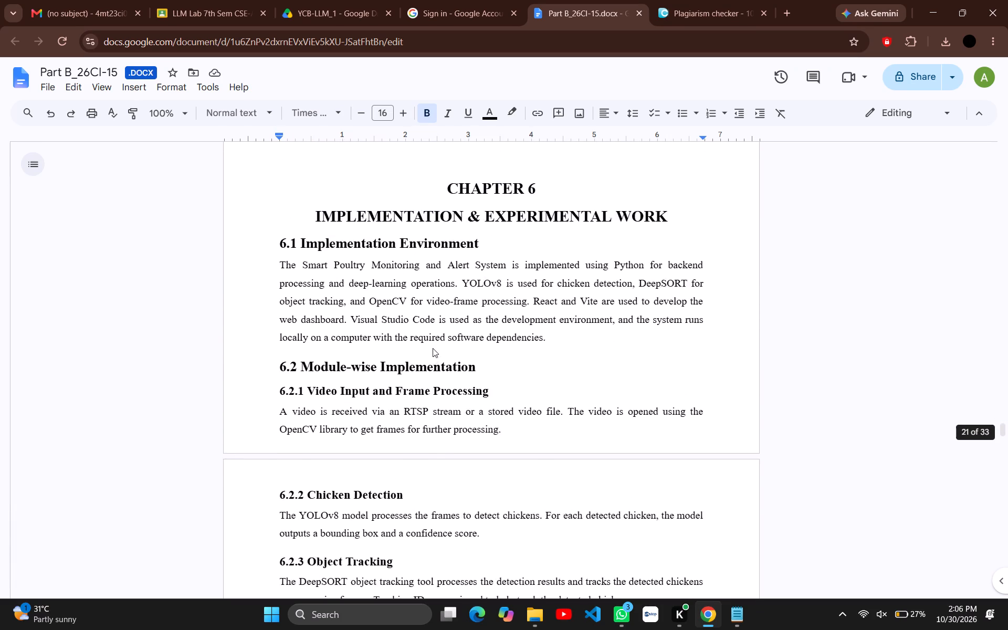
scroll(433, 348, "up", 1)
left_click(440, 402)
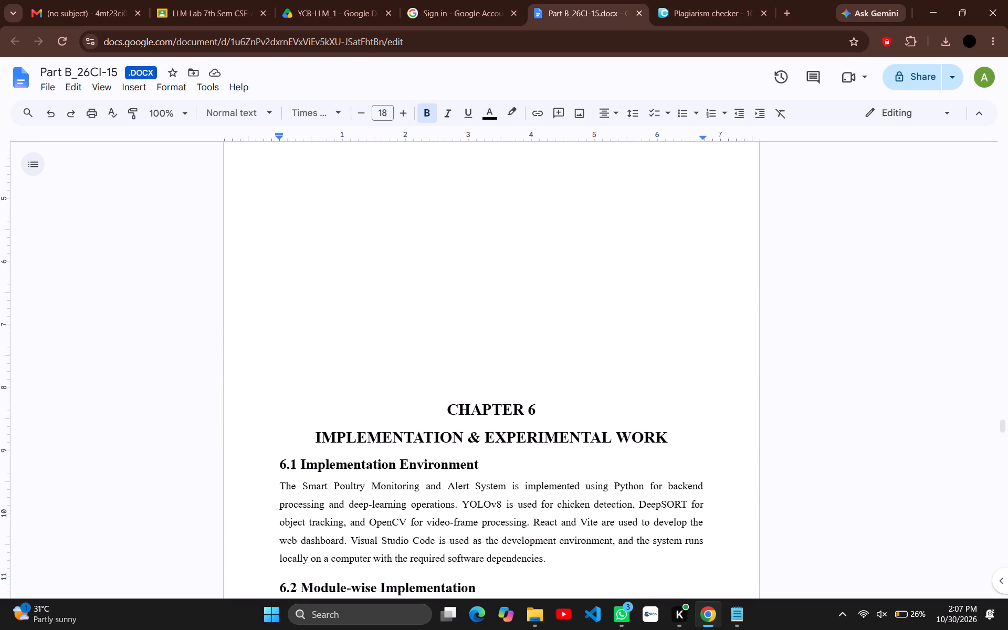
key("Return")
key("Return")
key("Return")
key("Return")
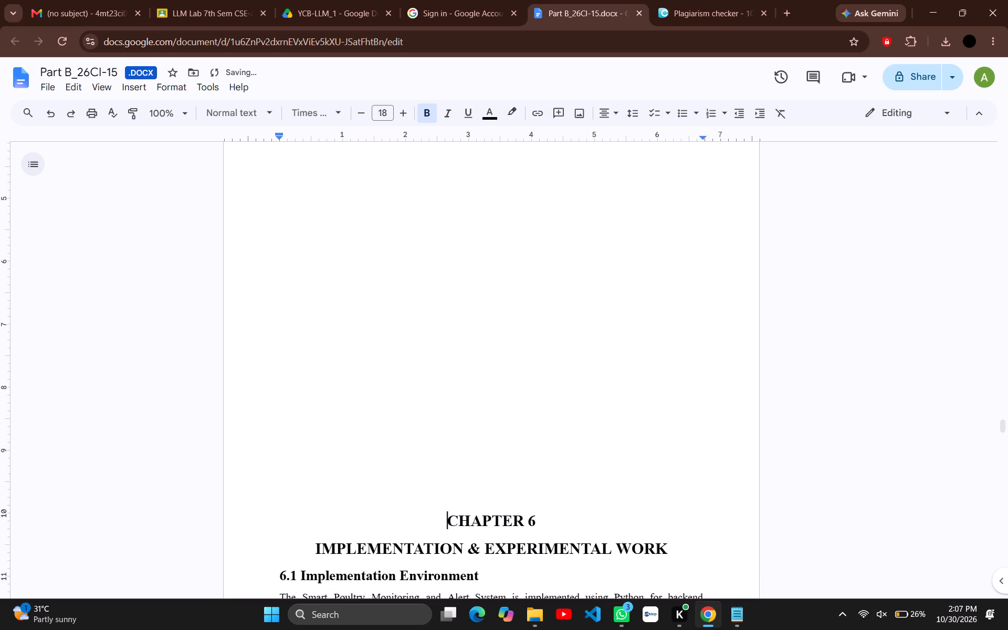
key("Return")
key("Return")
scroll(440, 402, "down", 3)
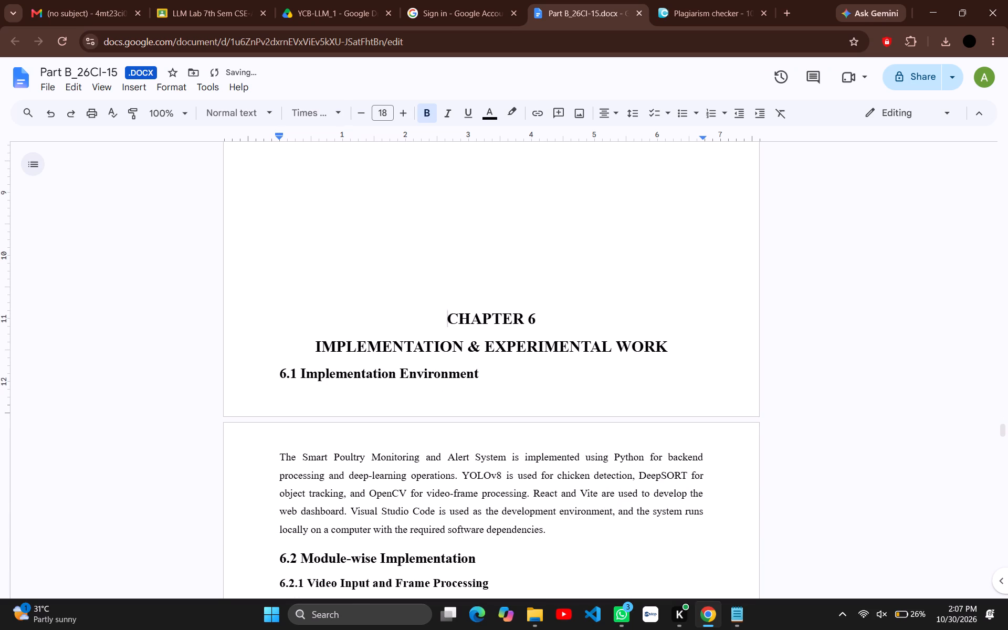
key("Return")
key("Return")
key("Return")
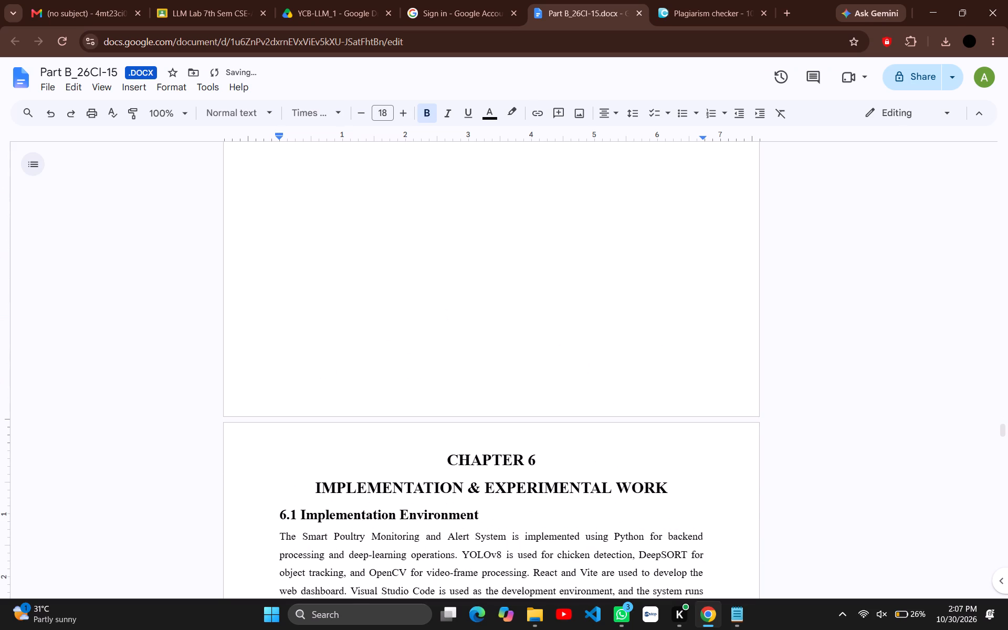
left_click(519, 462)
left_click(443, 487)
Review the layout of Chapters 6 to 8 and the references through to the end of the report.
scroll(447, 458, "down", 6)
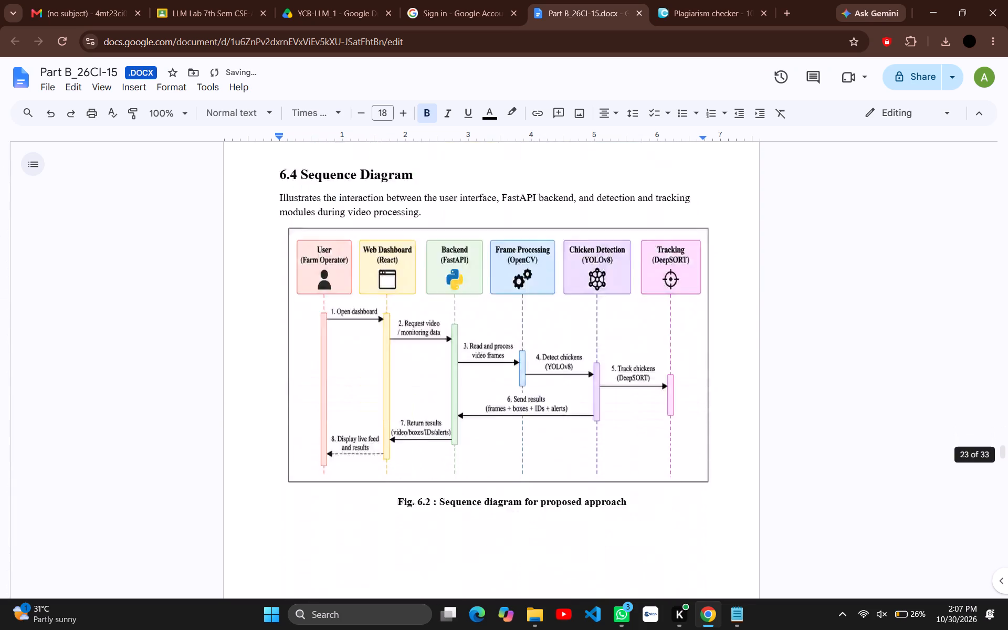
scroll(447, 458, "down", 4)
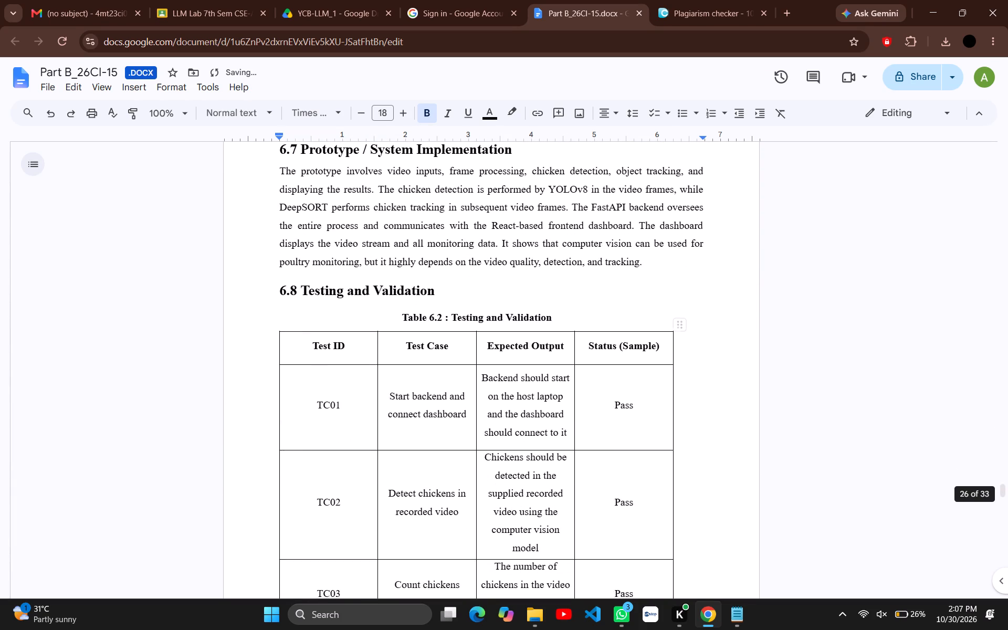
scroll(447, 458, "down", 5)
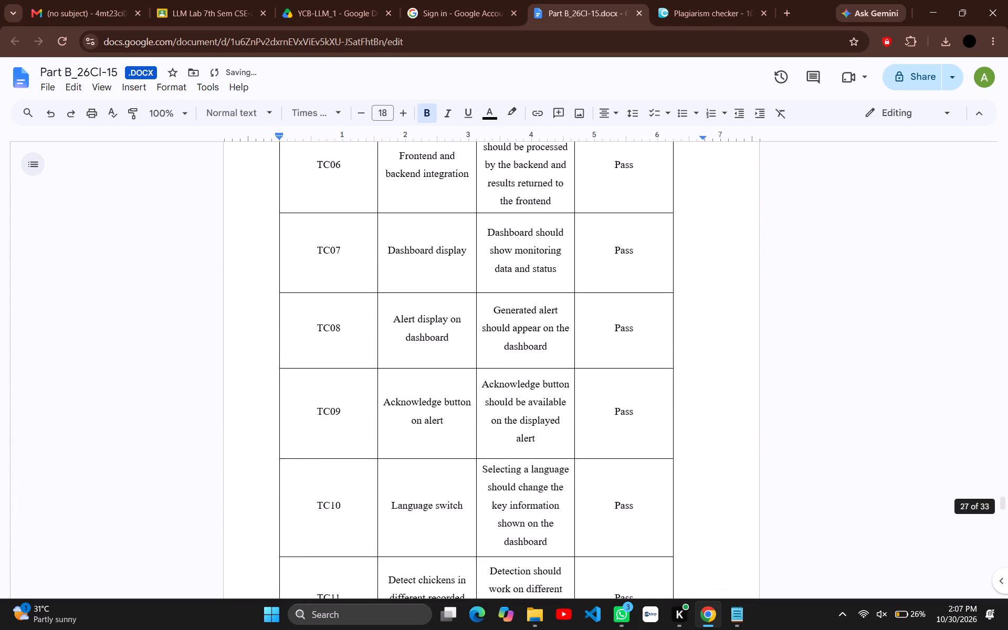
scroll(447, 458, "down", 4)
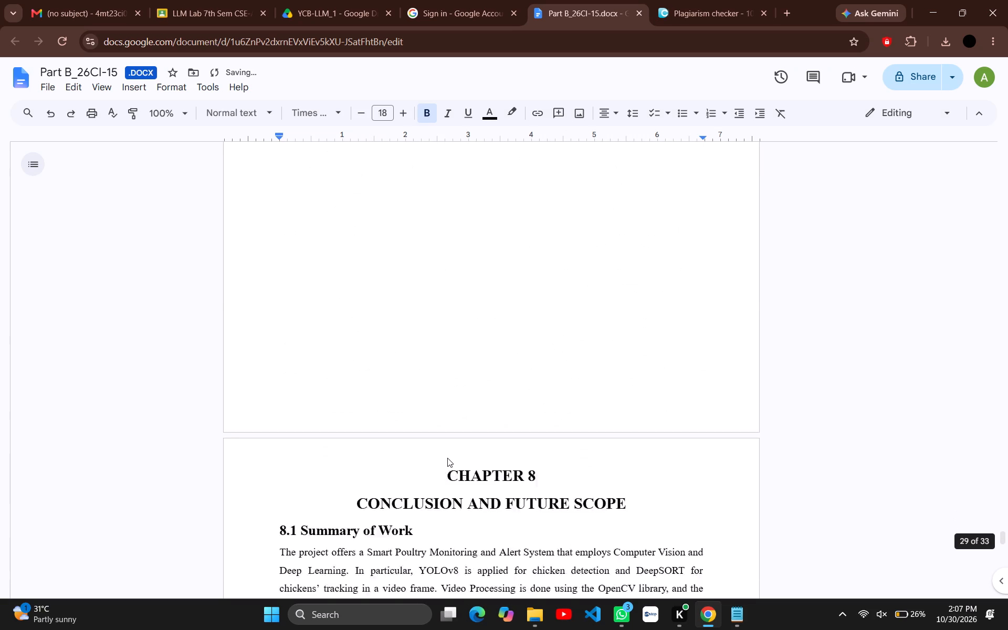
scroll(447, 458, "down", 6)
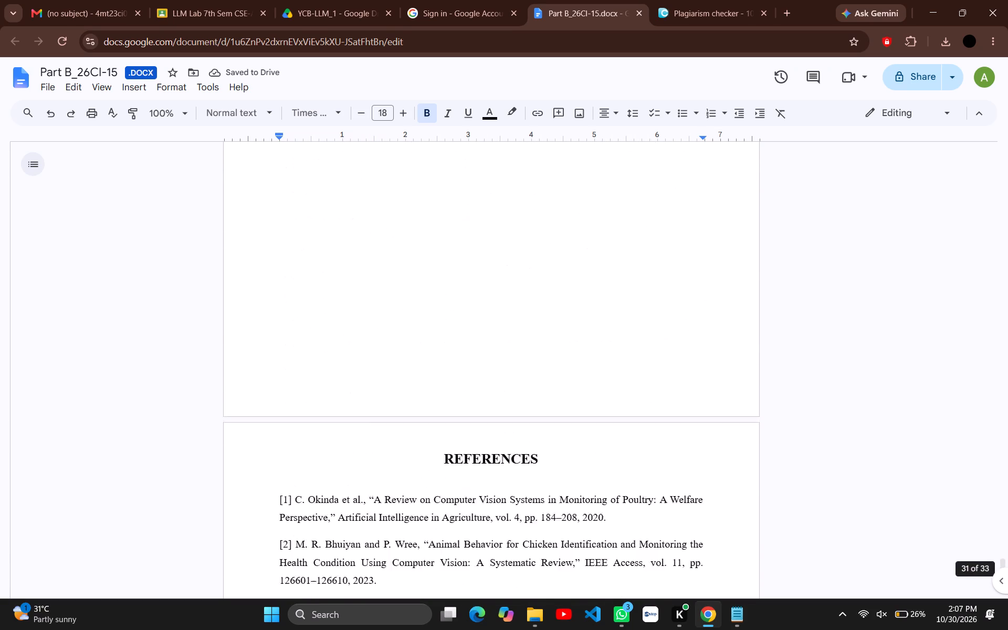
scroll(447, 458, "down", 8)
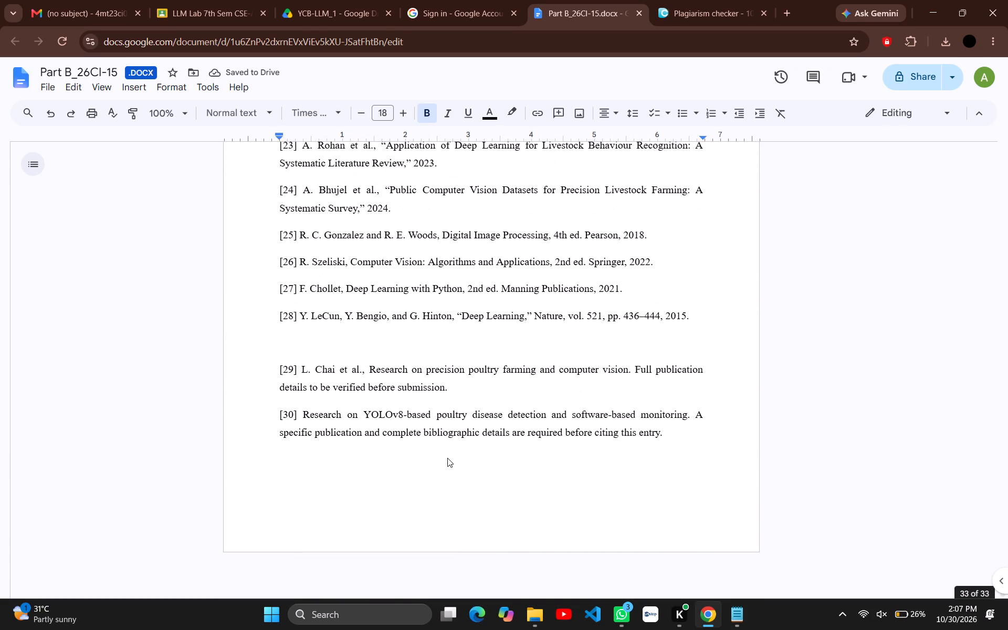
left_click(52, 83)
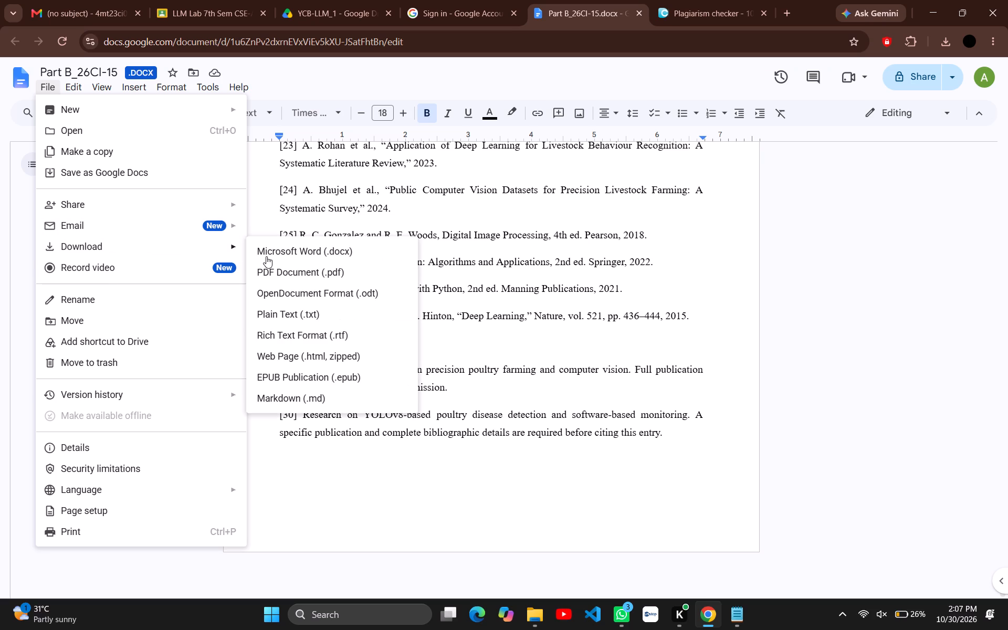
left_click(535, 249)
Insert two blank lines before the "6.3 Data Flow Design" heading to move it onto the page with its description and diagram.
scroll(535, 249, "up", 6)
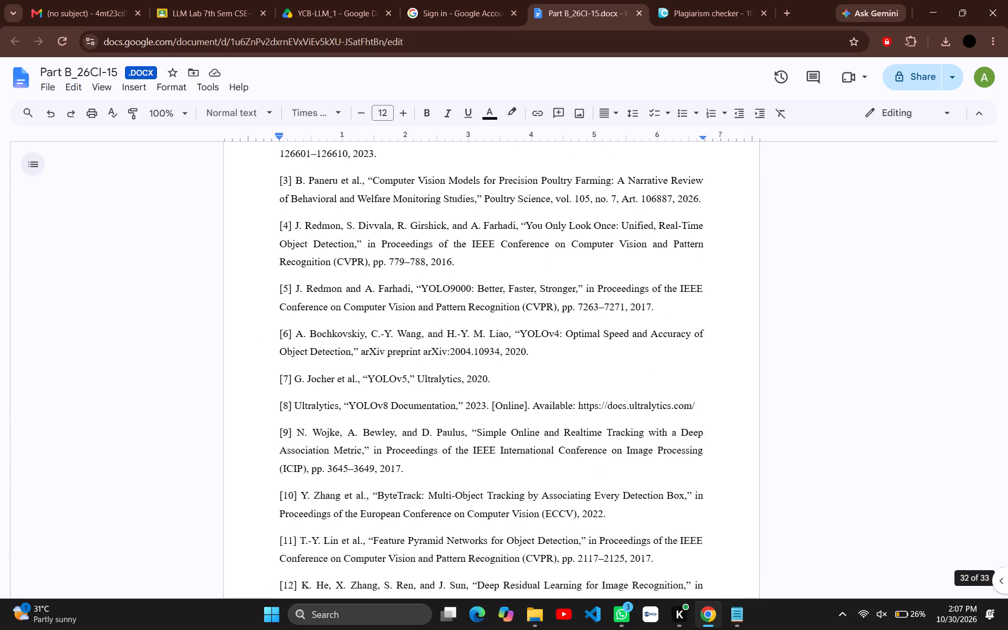
scroll(535, 249, "up", 3)
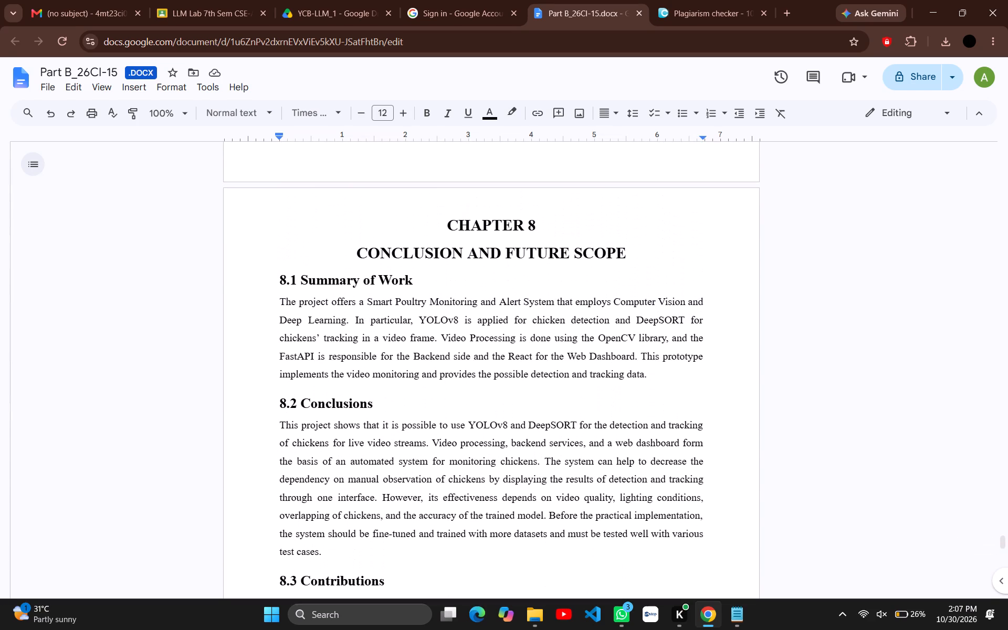
scroll(535, 249, "up", 7)
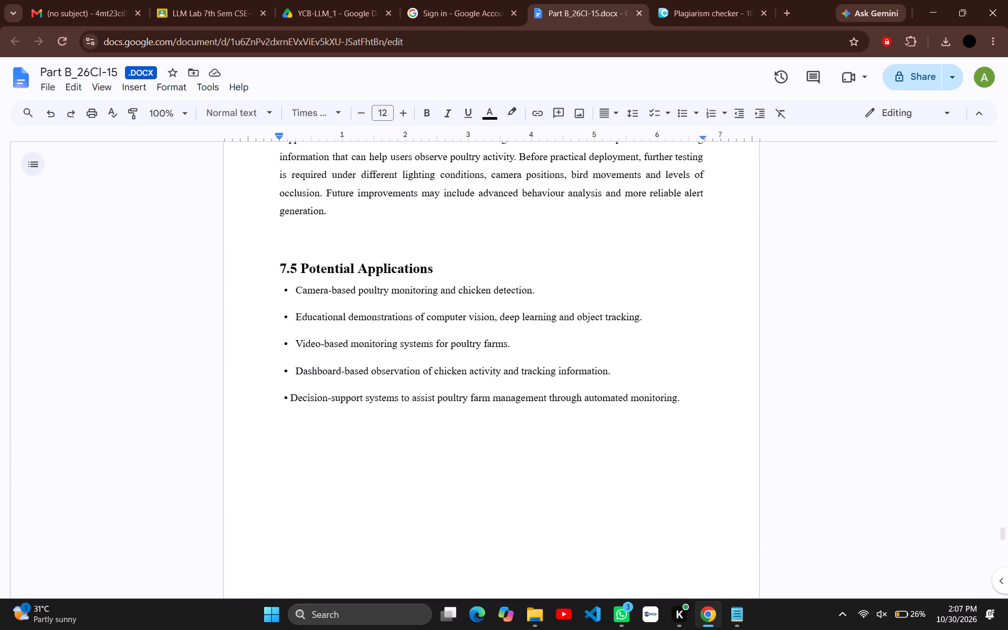
scroll(535, 249, "up", 9)
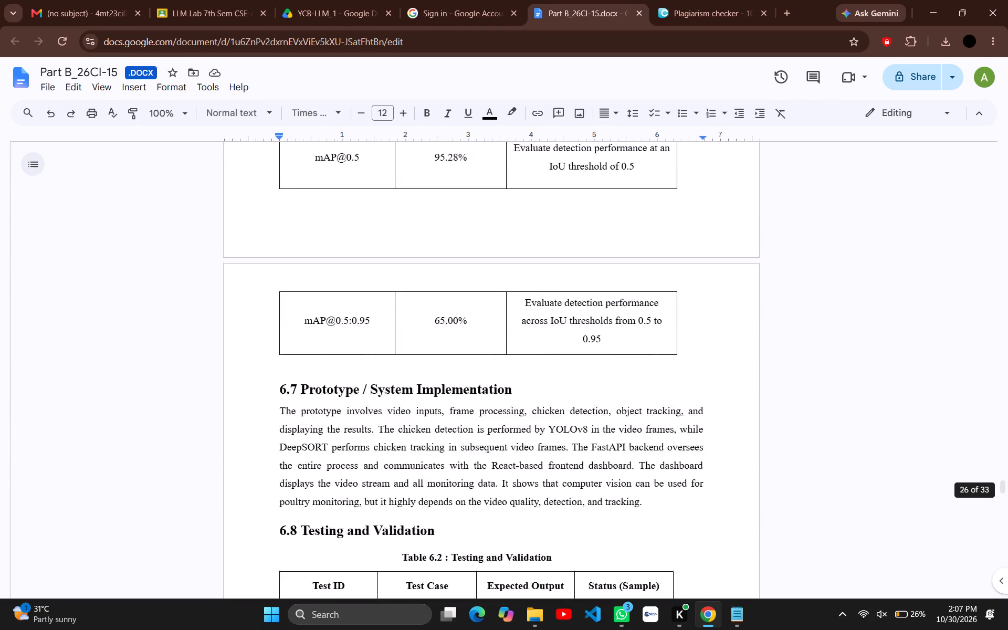
scroll(535, 249, "up", 9)
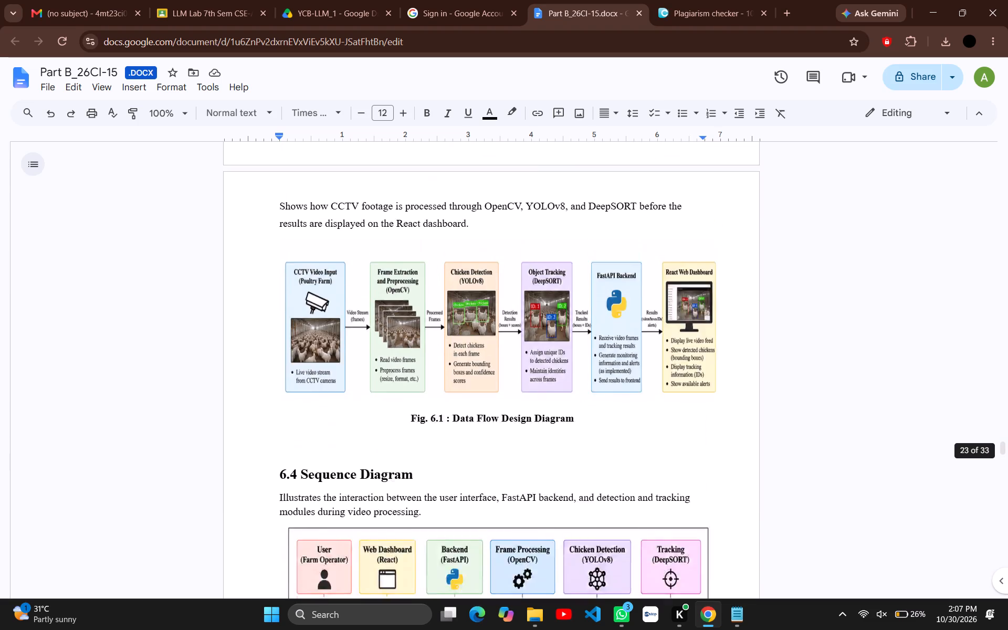
scroll(535, 249, "up", 2)
scroll(535, 249, "down", 3)
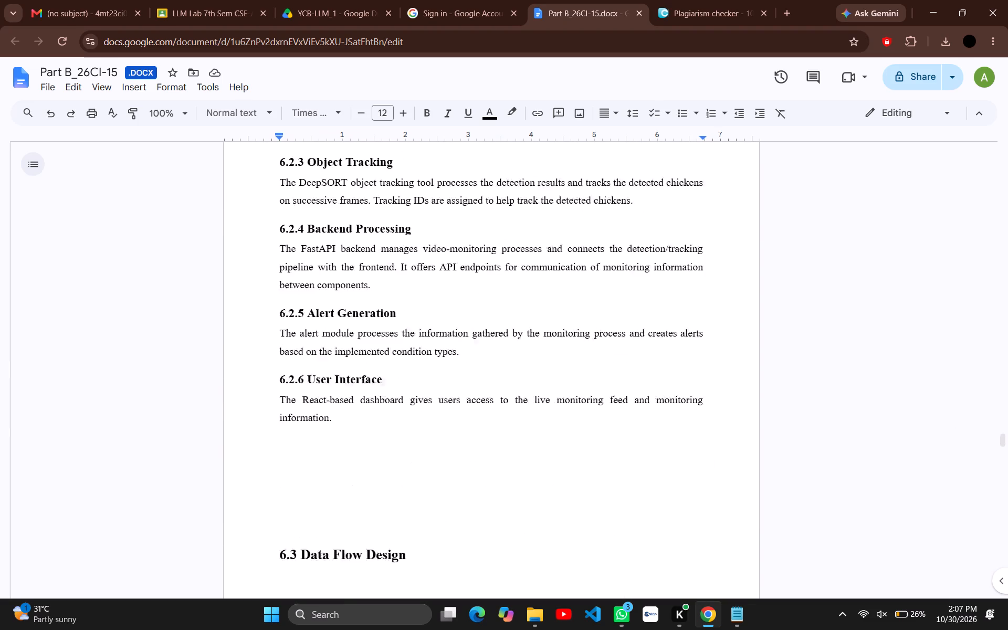
scroll(535, 249, "down", 1)
scroll(535, 249, "up", 2)
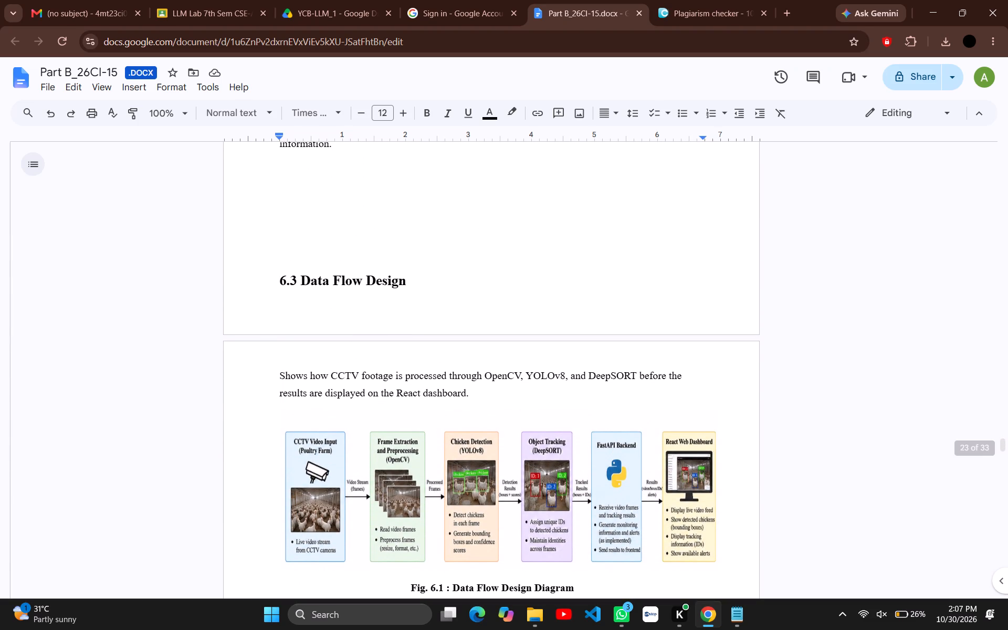
left_click(276, 278)
scroll(276, 278, "up", 2)
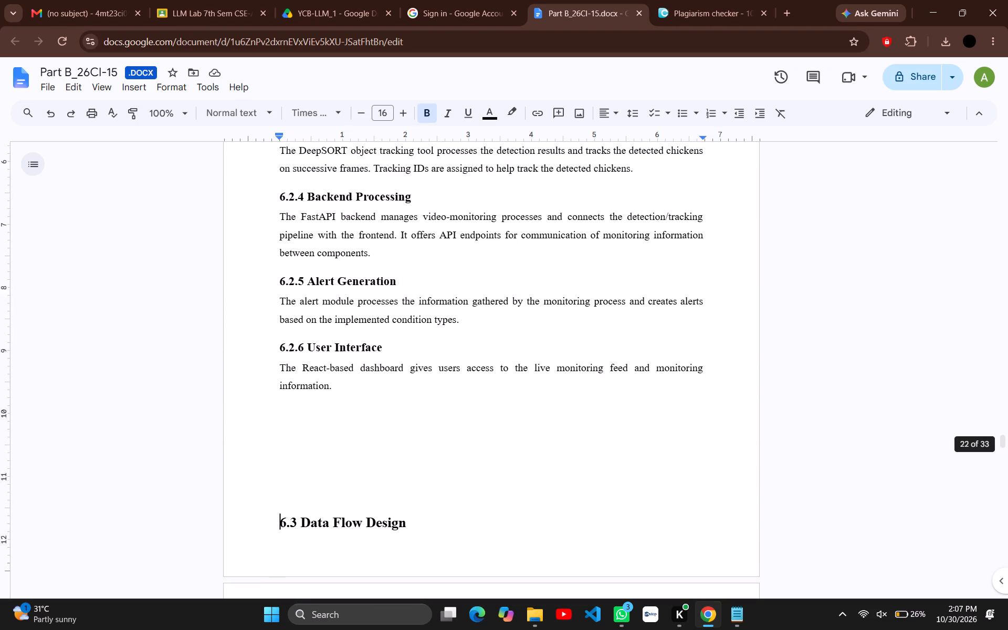
scroll(276, 278, "down", 2)
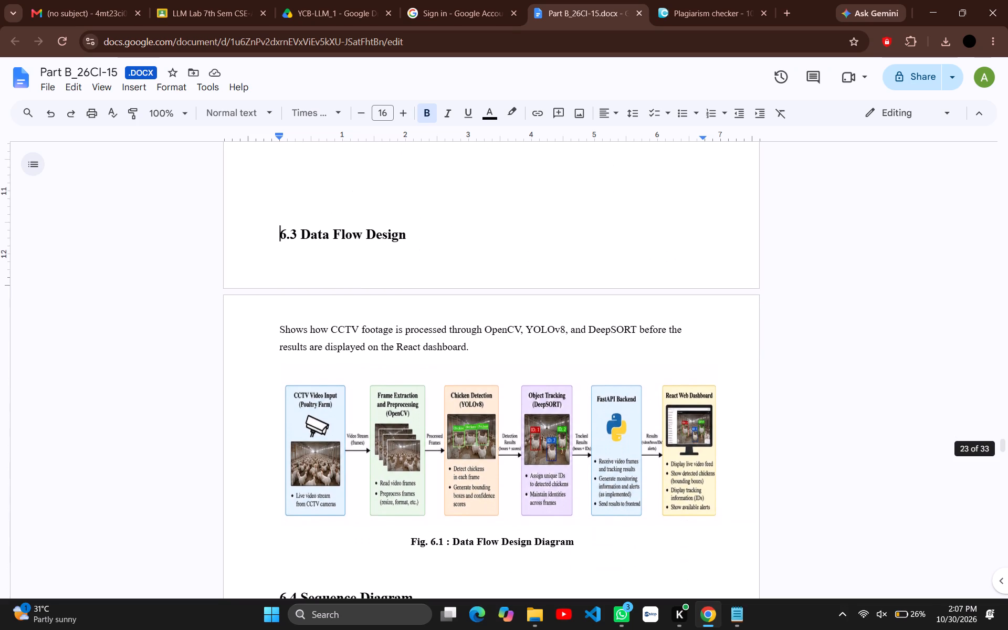
key("Return")
key("Return")
Delete the empty lines between the Fig. 6.2 caption and the "6.5 Use Case Diagram" heading.
scroll(276, 278, "down", 1)
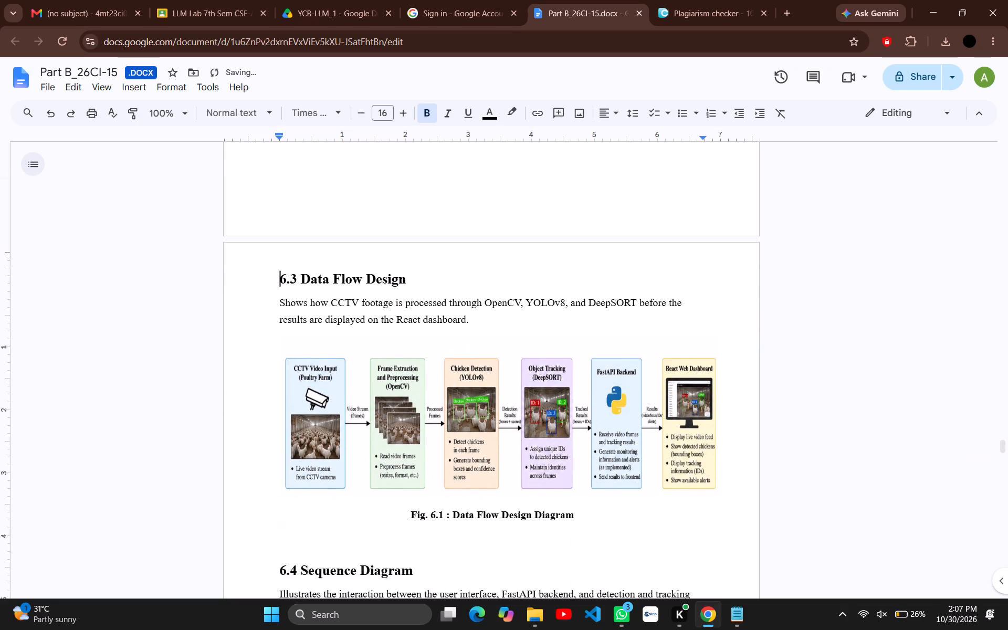
scroll(276, 278, "down", 4)
scroll(276, 278, "up", 4)
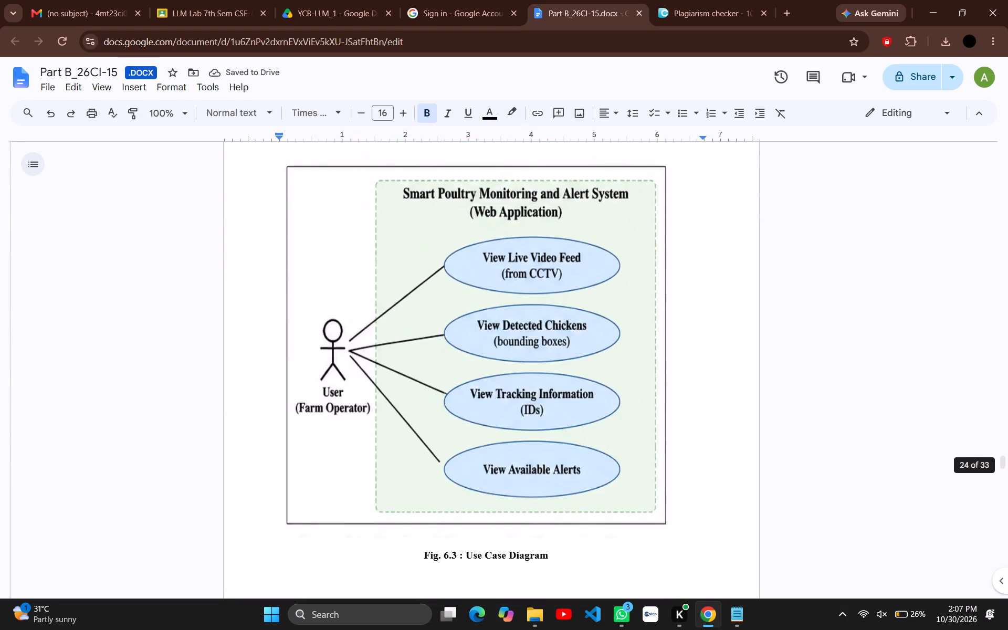
scroll(276, 278, "up", 1)
left_click(269, 313)
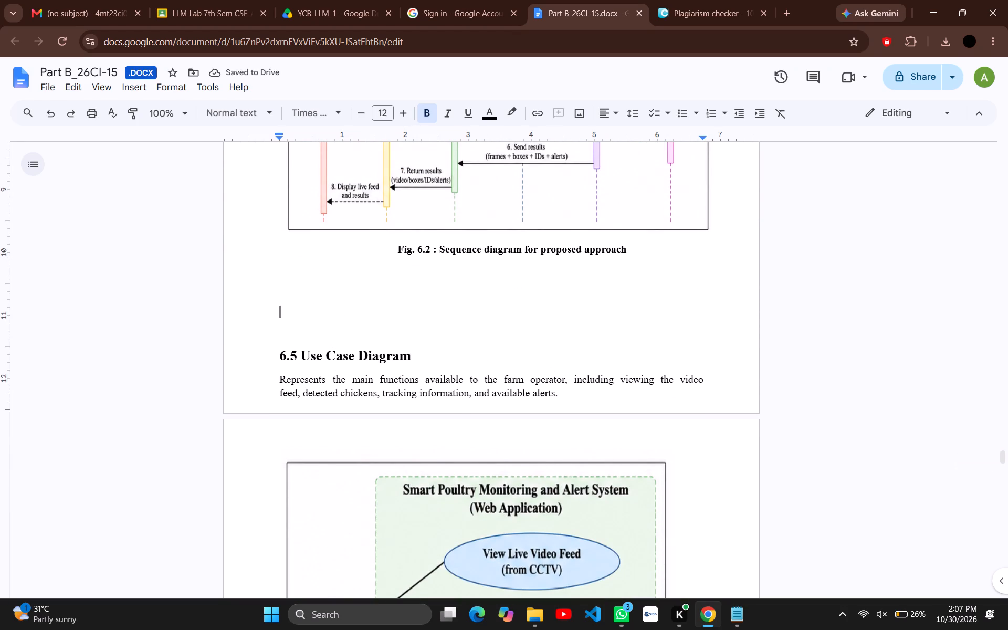
key("BackSpace")
key("BackSpace")
key("BackSpace")
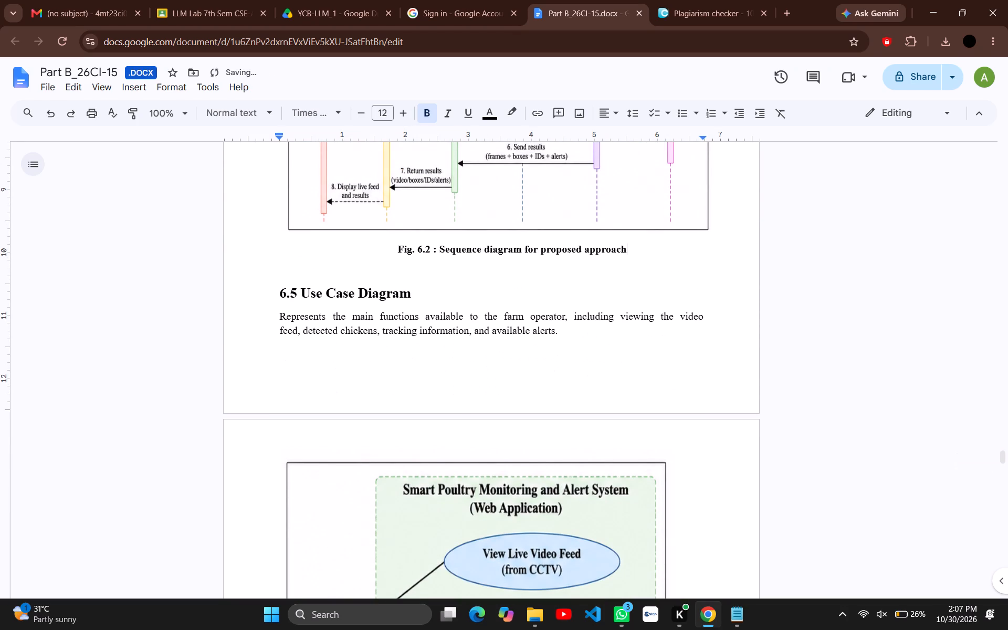
scroll(272, 394, "down", 2)
scroll(302, 445, "up", 1)
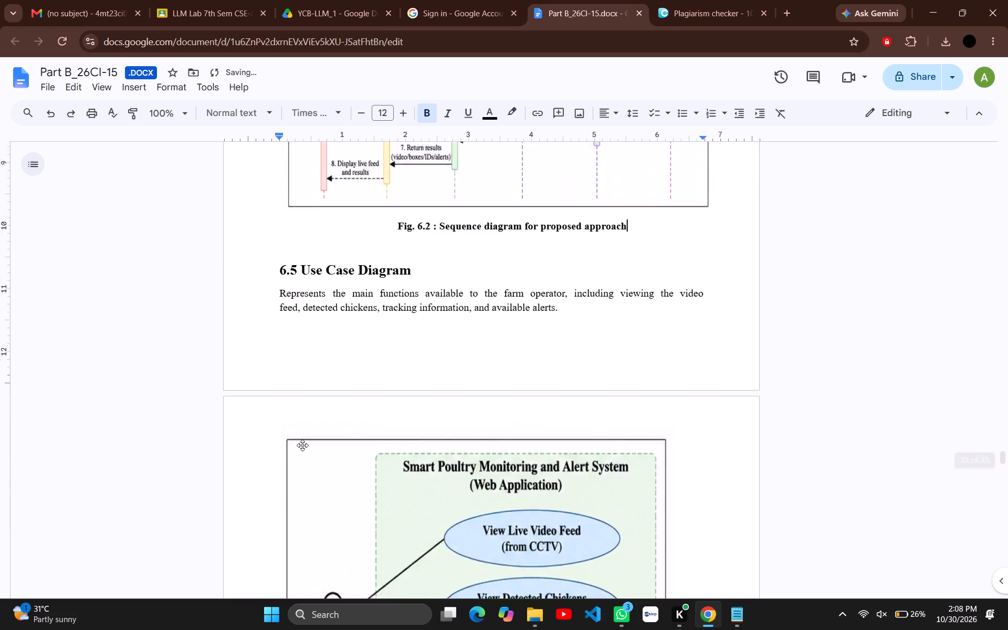
scroll(302, 445, "up", 2)
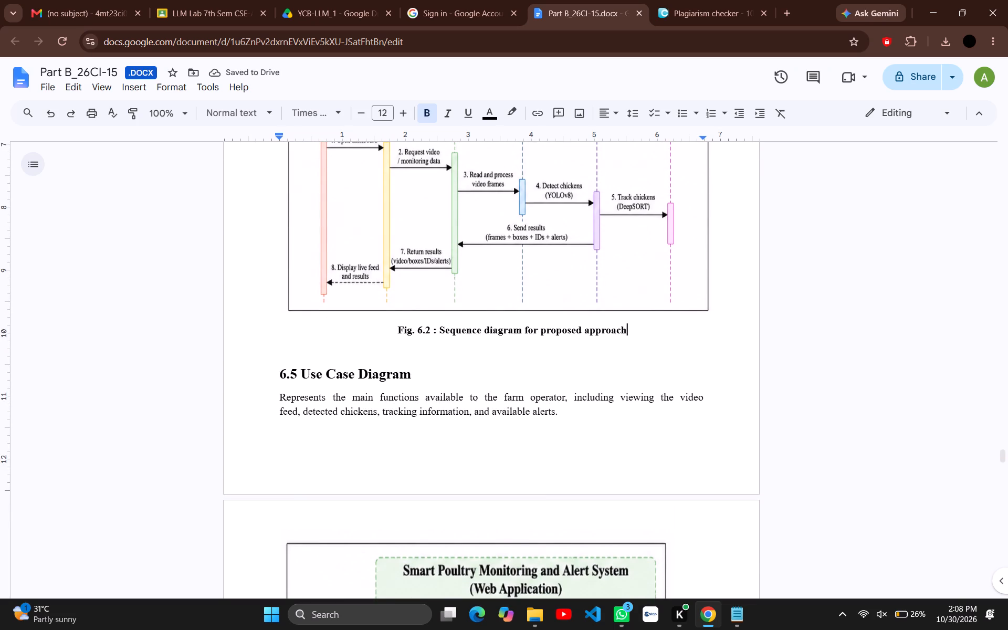
Insert four blank lines before the "6.5 Use Case Diagram" heading to push it onto the page with its description and diagram.
left_click(275, 374)
key("Return")
key("Return")
key("Return")
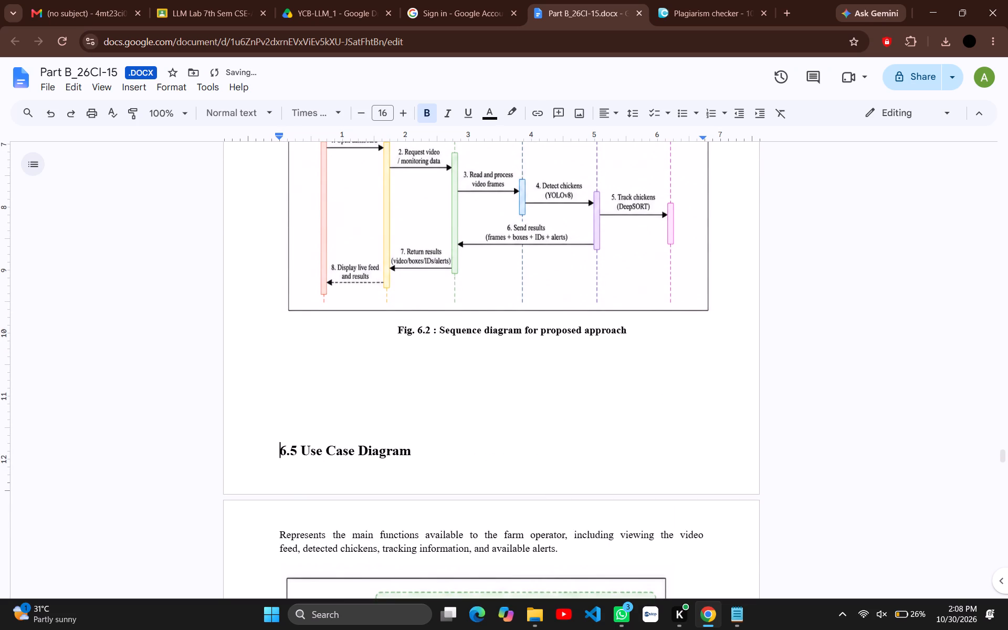
key("Return")
Look back through the report from Chapter 6 to the start of Chapter 1.
scroll(410, 315, "up", 18)
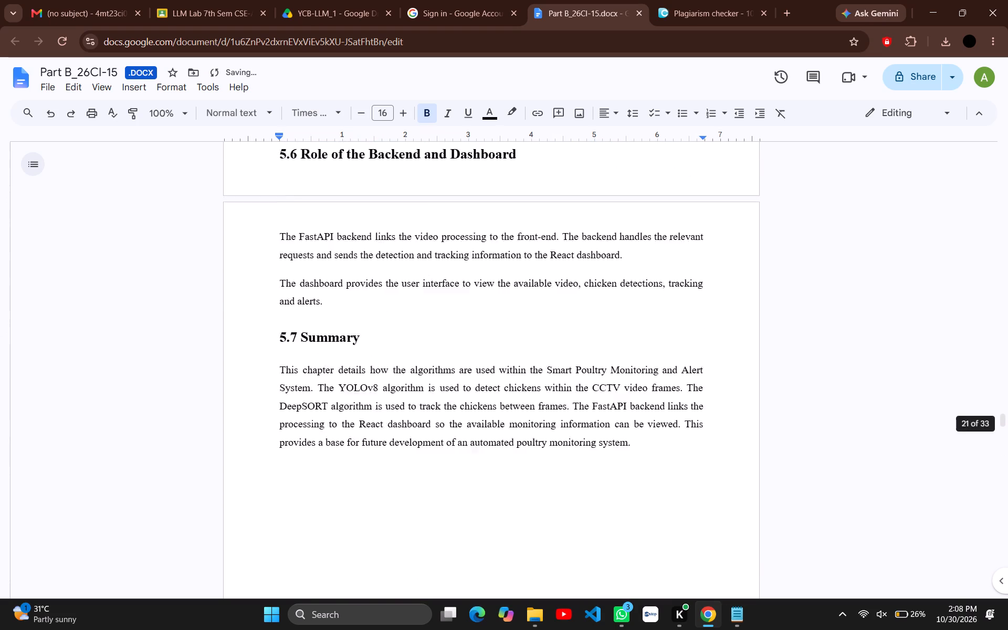
scroll(410, 315, "up", 17)
scroll(410, 315, "up", 5)
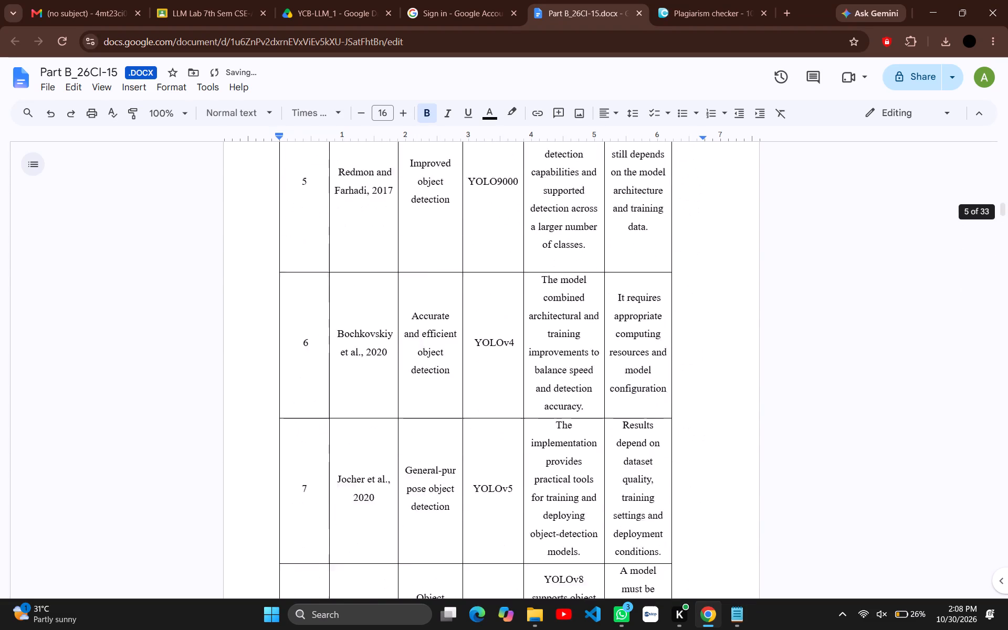
scroll(410, 315, "up", 15)
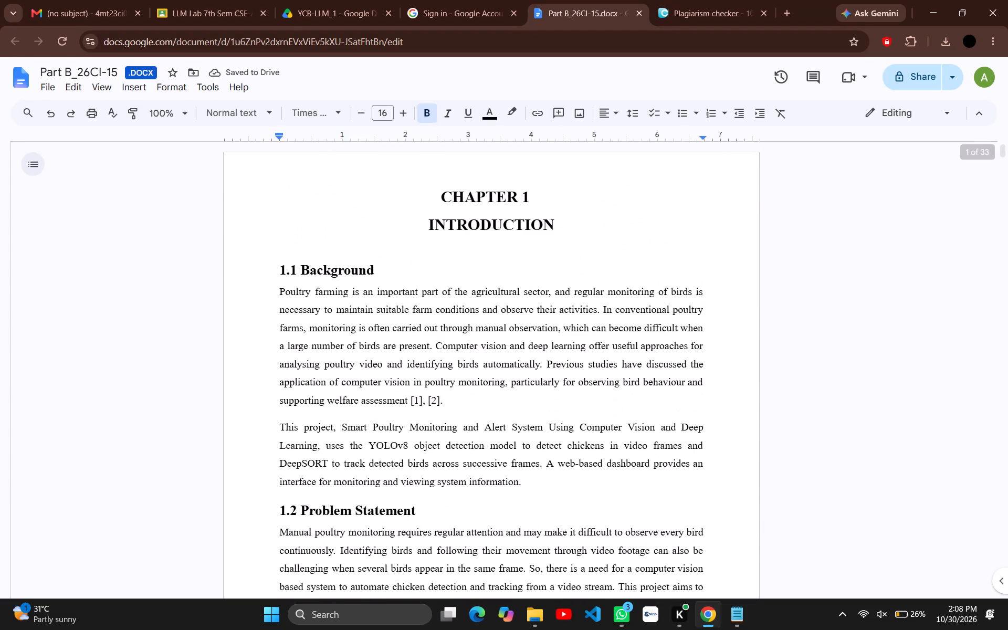
Delete the empty lines and the stray period between the section 1.3 text and the "1.4 Objectives" heading.
scroll(410, 315, "up", 4)
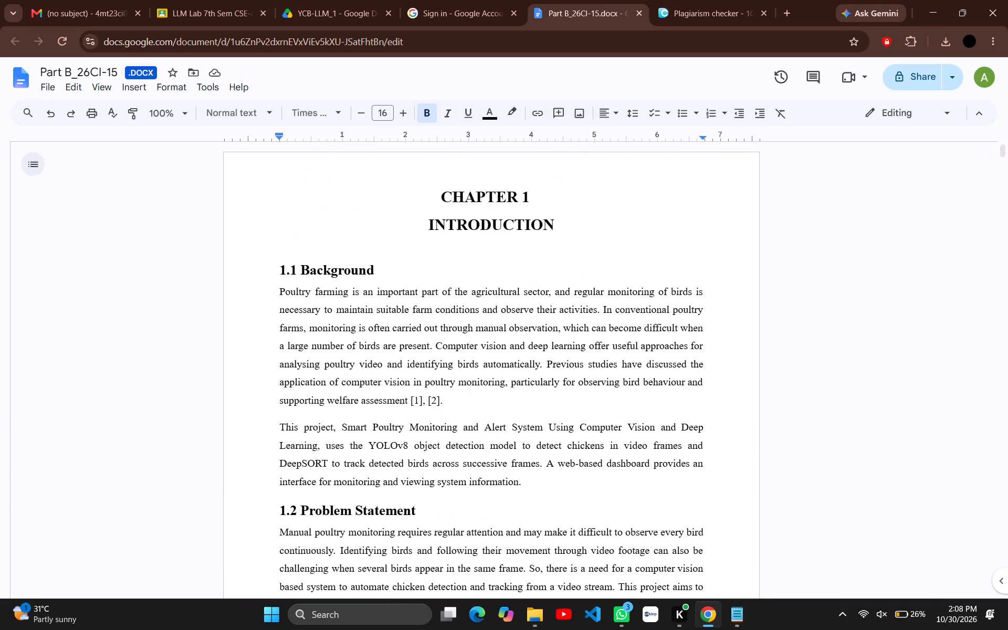
scroll(363, 300, "up", 2)
scroll(457, 289, "up", 2)
scroll(423, 342, "down", 4)
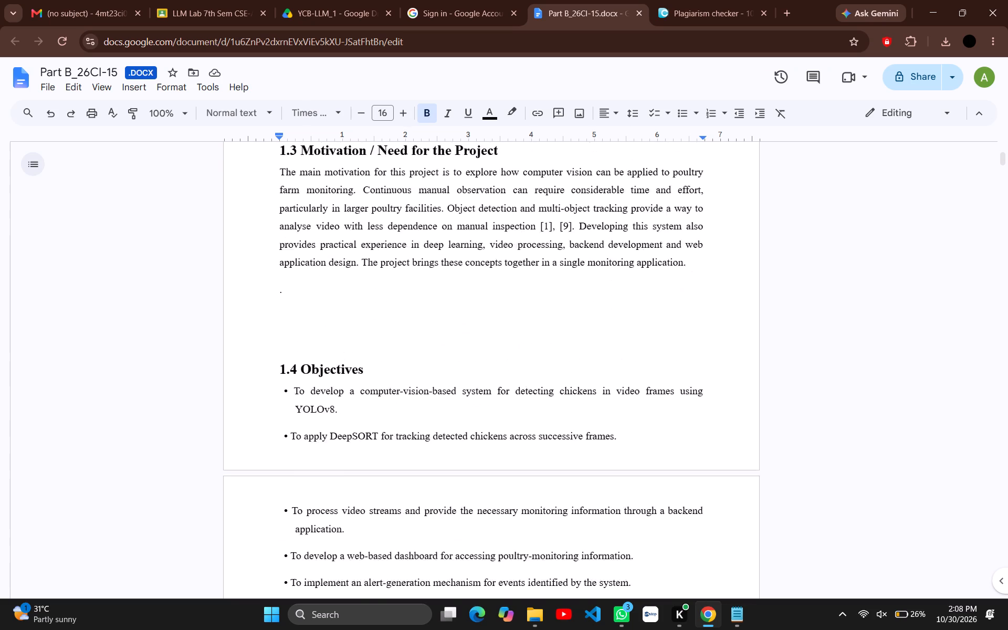
scroll(423, 342, "down", 1)
scroll(288, 211, "up", 3)
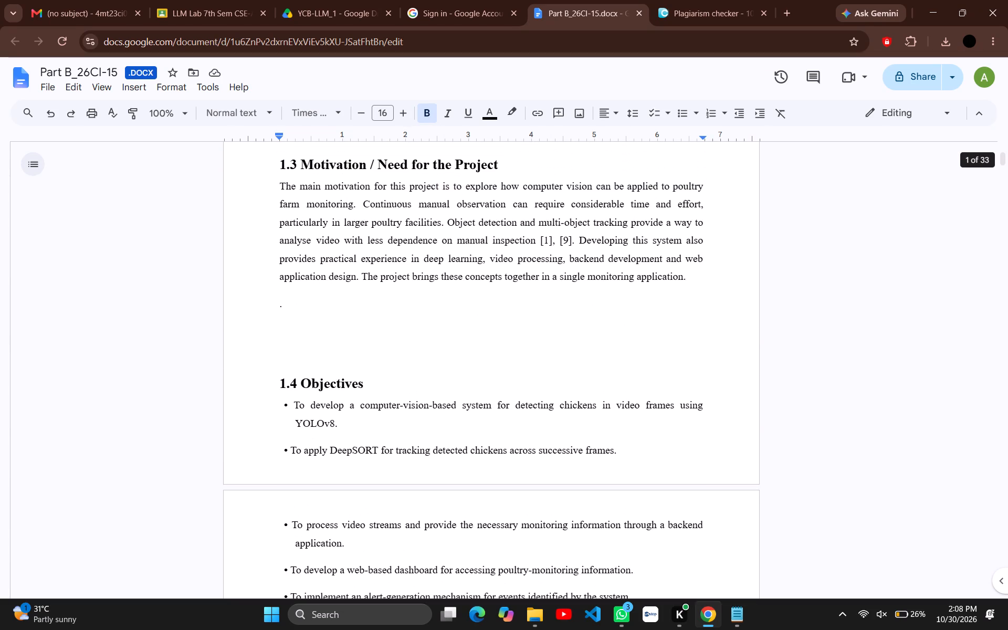
left_click(274, 376)
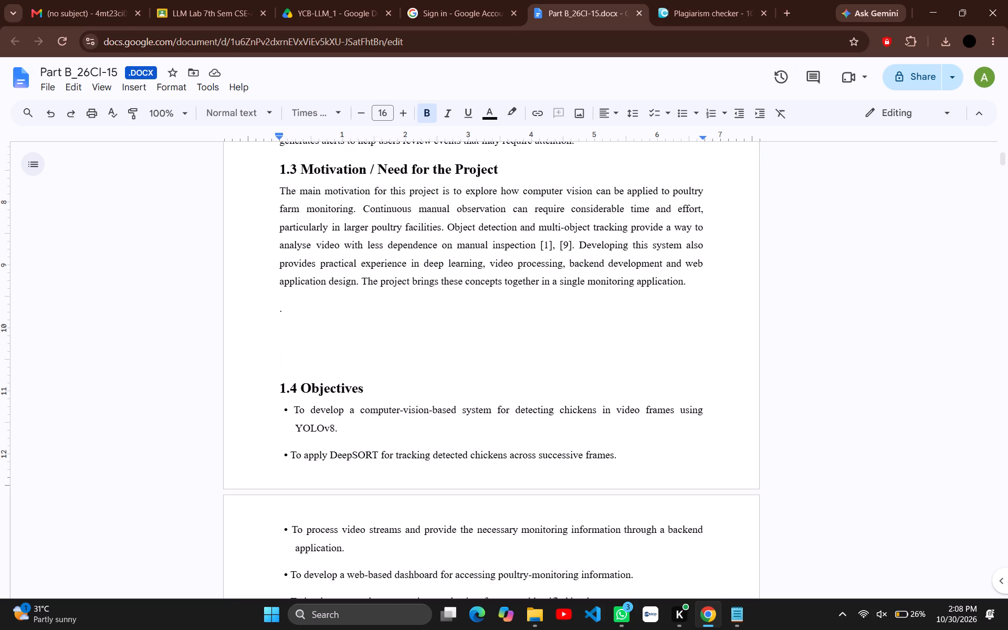
key("BackSpace")
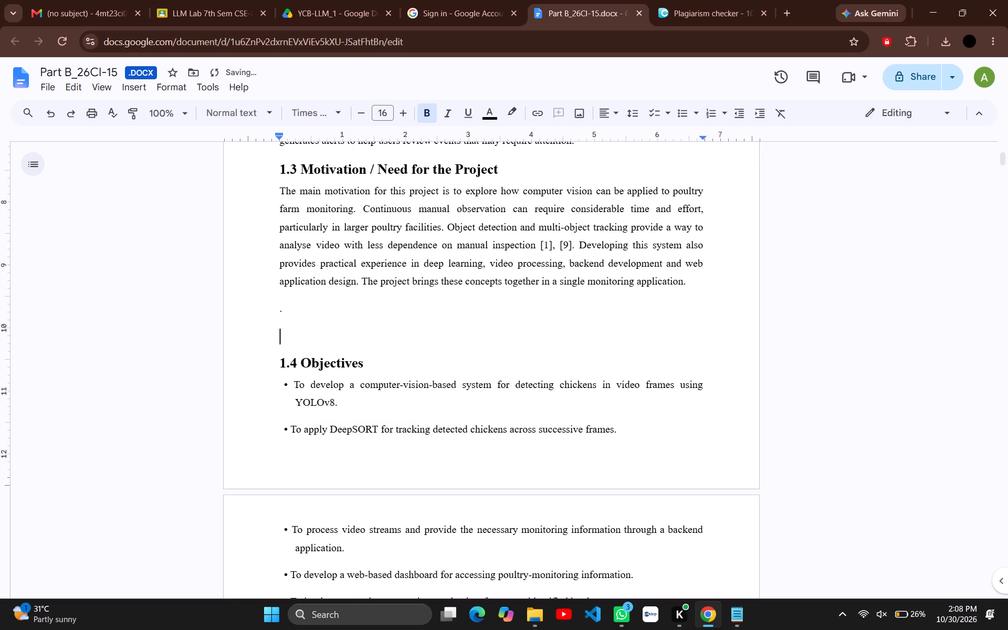
key("BackSpace")
key("BackSpace")
key("BackSpace")
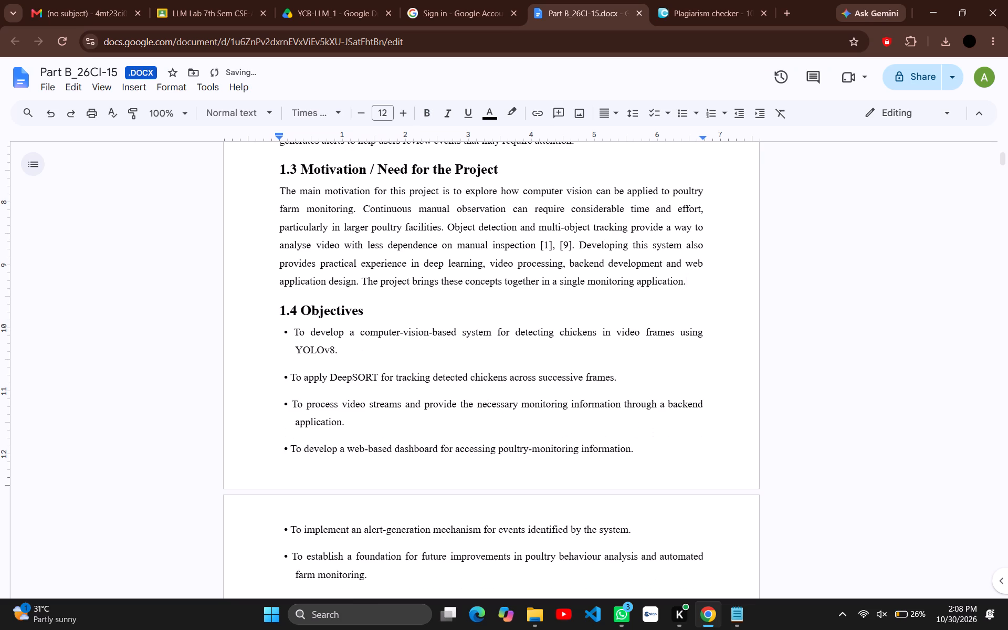
Delete the empty lines between the section 1.6 text and the "1.7 Organization of the Report" heading.
scroll(303, 408, "up", 3)
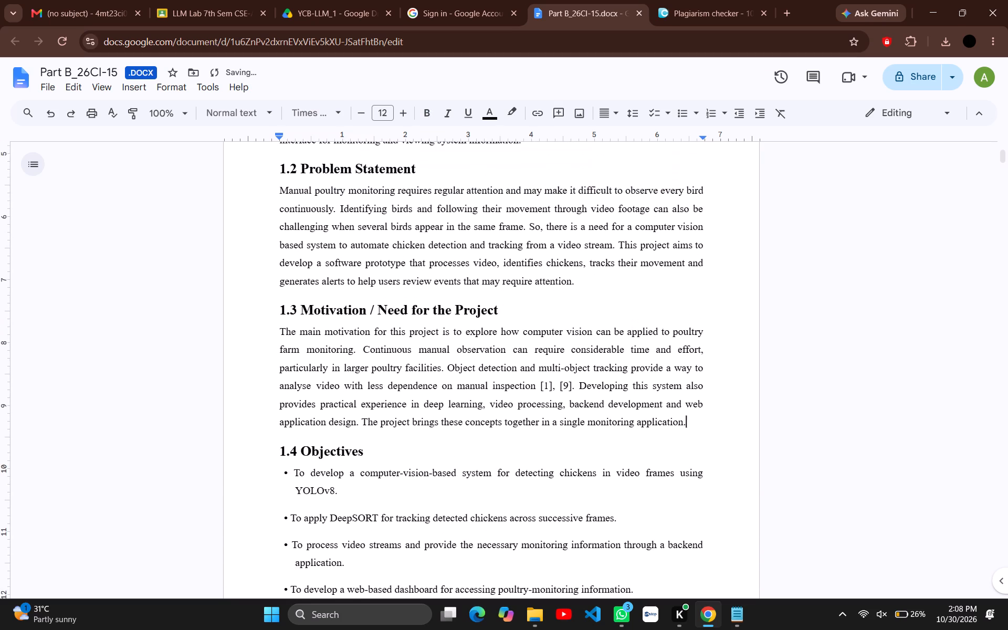
scroll(303, 408, "up", 3)
scroll(303, 408, "down", 2)
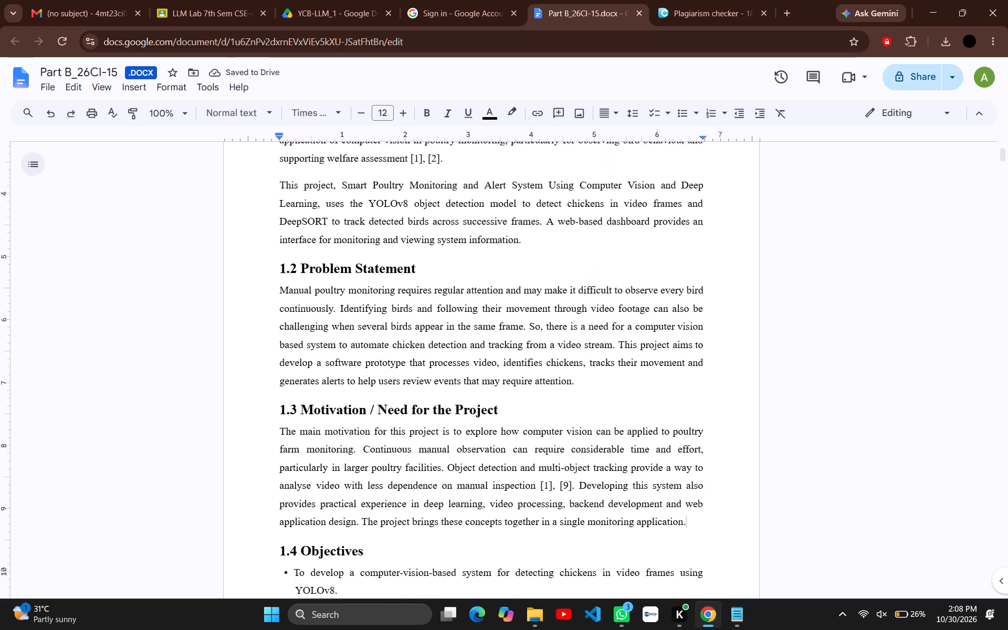
scroll(303, 408, "down", 3)
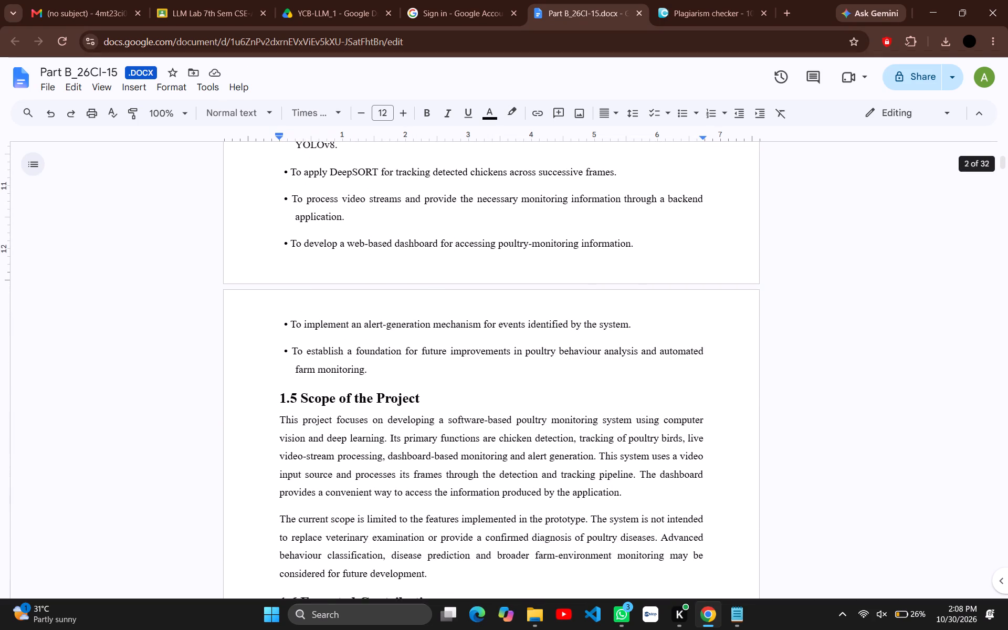
scroll(308, 391, "down", 3)
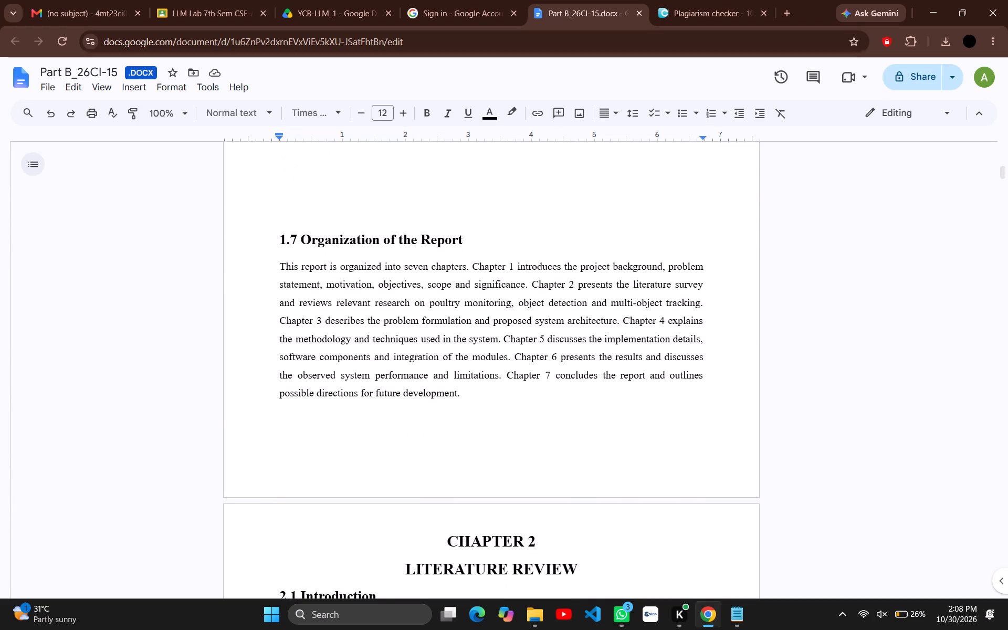
right_click(282, 216)
left_click(325, 195)
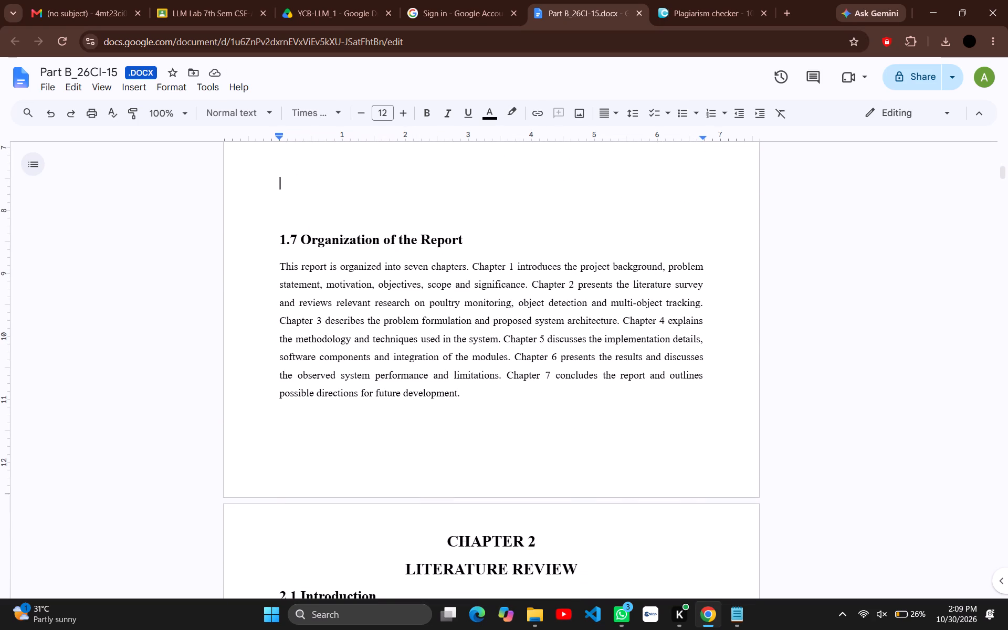
scroll(271, 217, "up", 2)
left_click(291, 340)
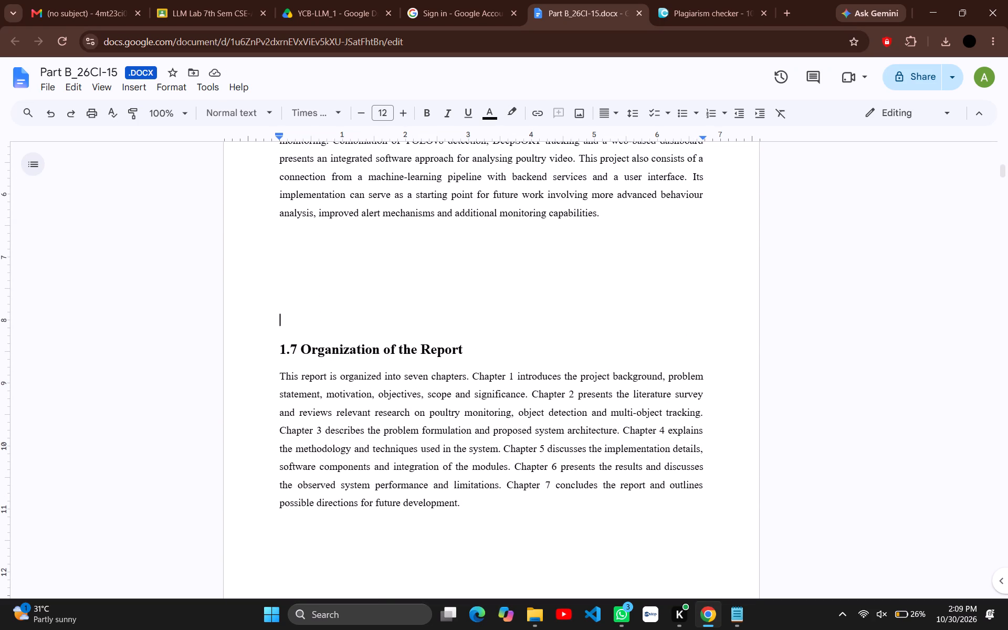
key("BackSpace")
key("BackSpace")
key("BackSpace")
key("BackSpace")
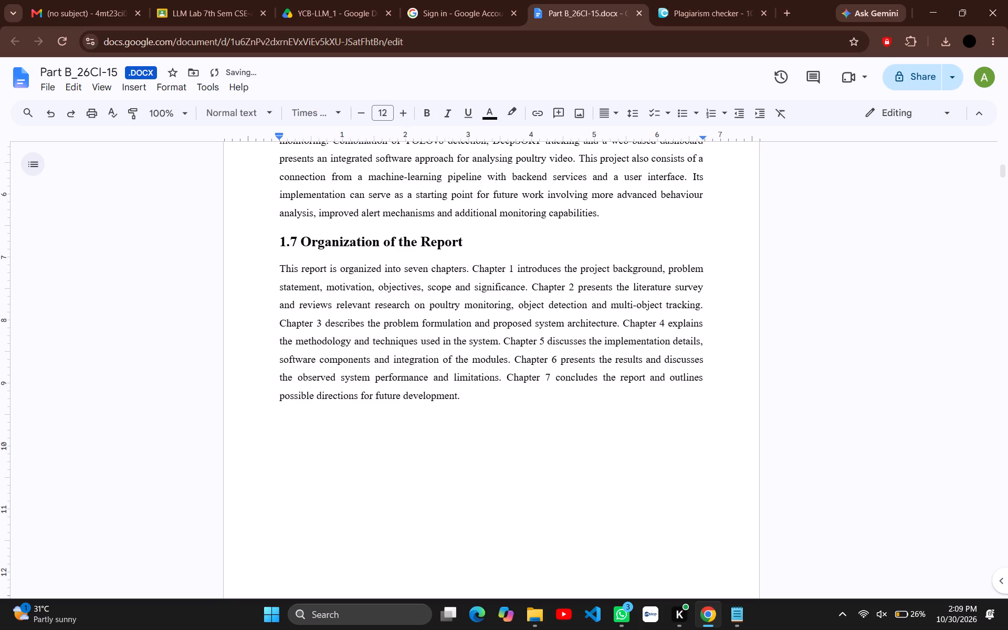
Examine how the rows of the Table 2.1 literature survey in Chapter 2 break across pages.
scroll(297, 403, "down", 5)
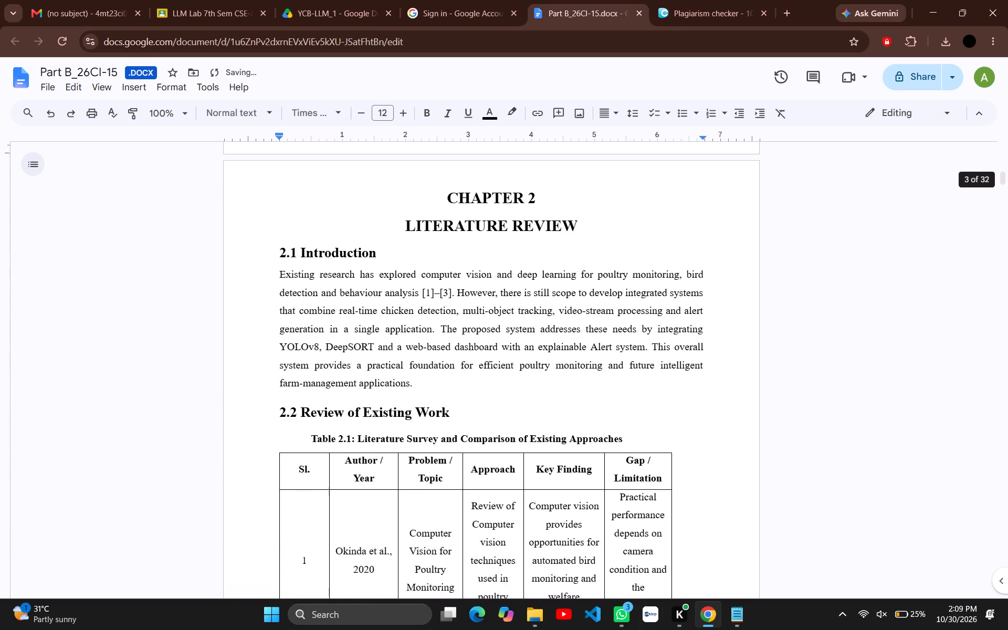
scroll(297, 403, "down", 4)
scroll(297, 403, "up", 1)
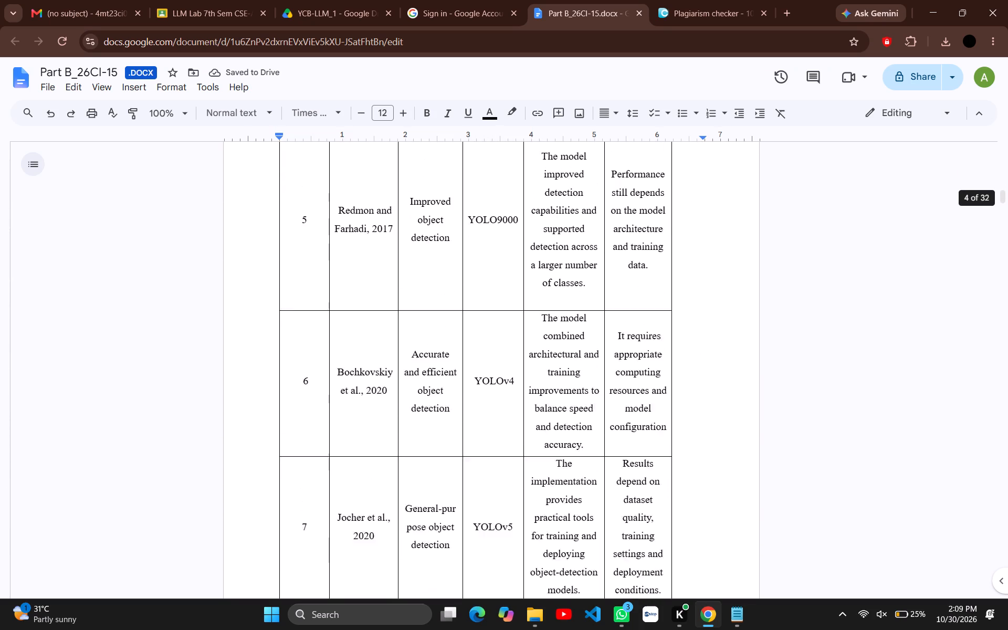
scroll(297, 403, "up", 3)
scroll(297, 403, "right", 1)
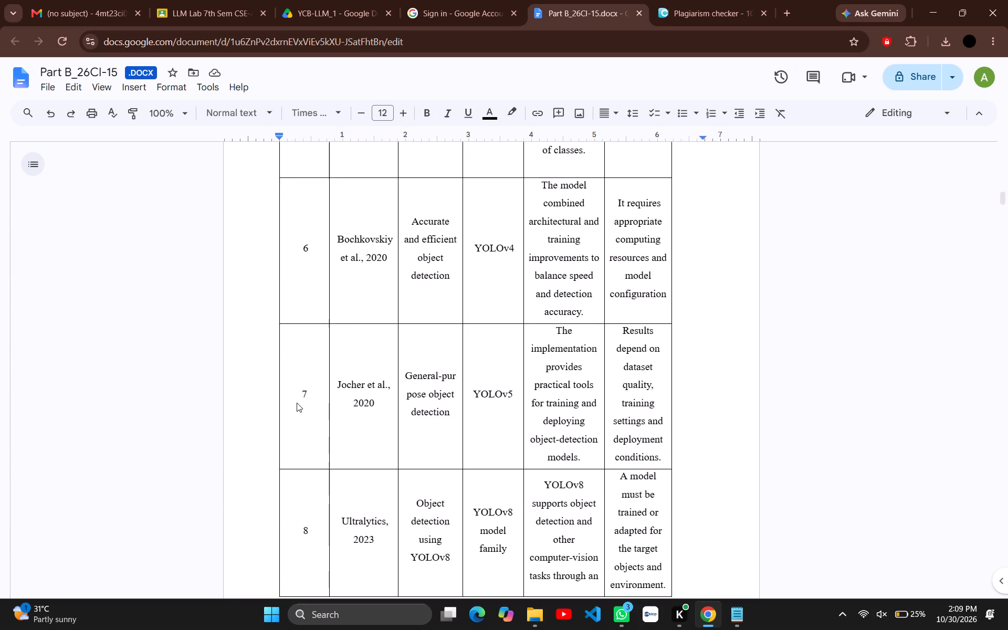
scroll(297, 403, "down", 1)
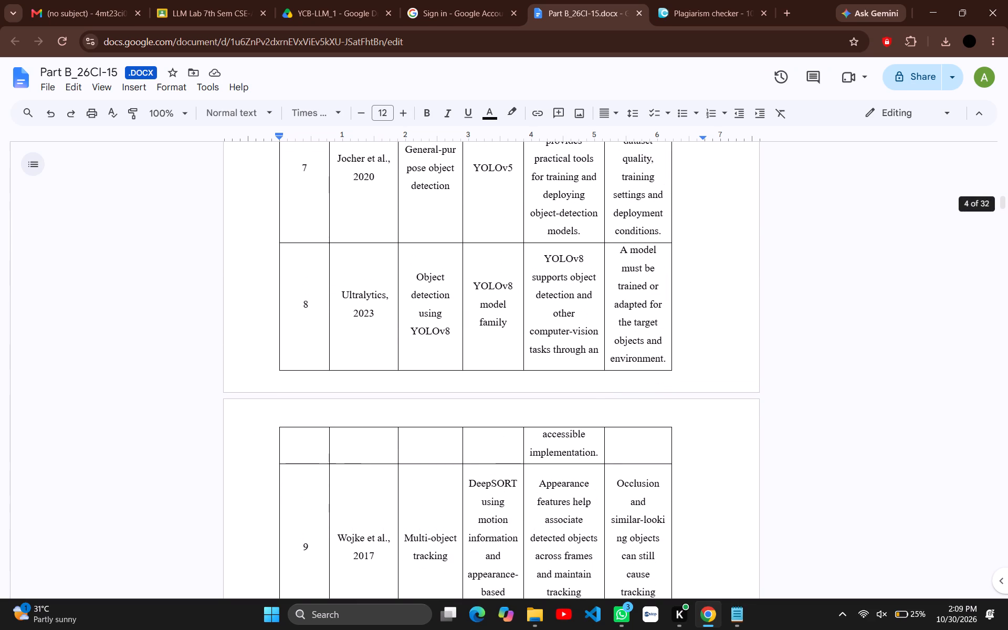
scroll(442, 328, "up", 1)
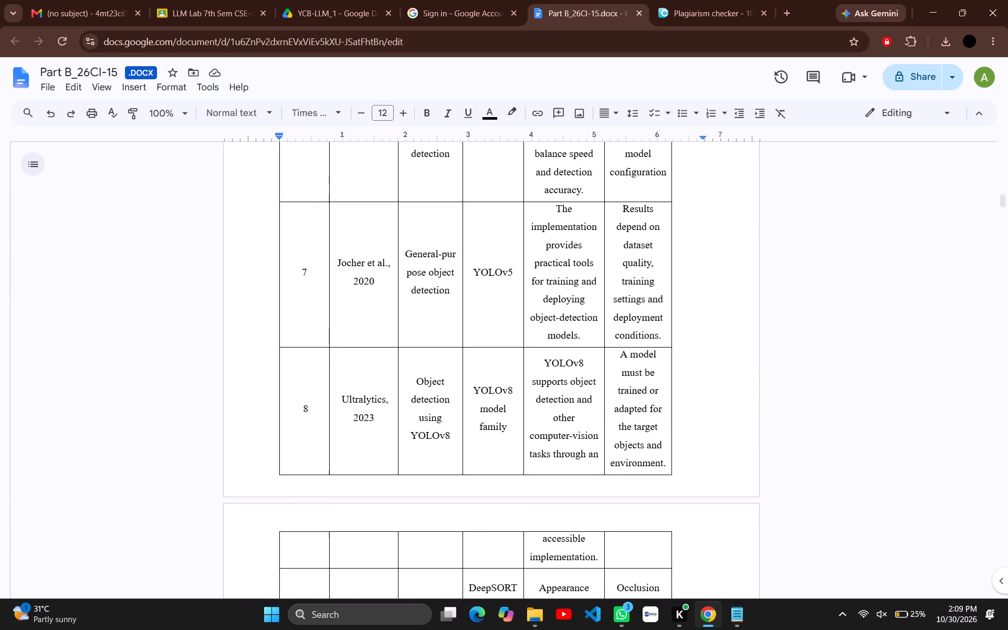
scroll(442, 328, "up", 1)
scroll(442, 328, "down", 2)
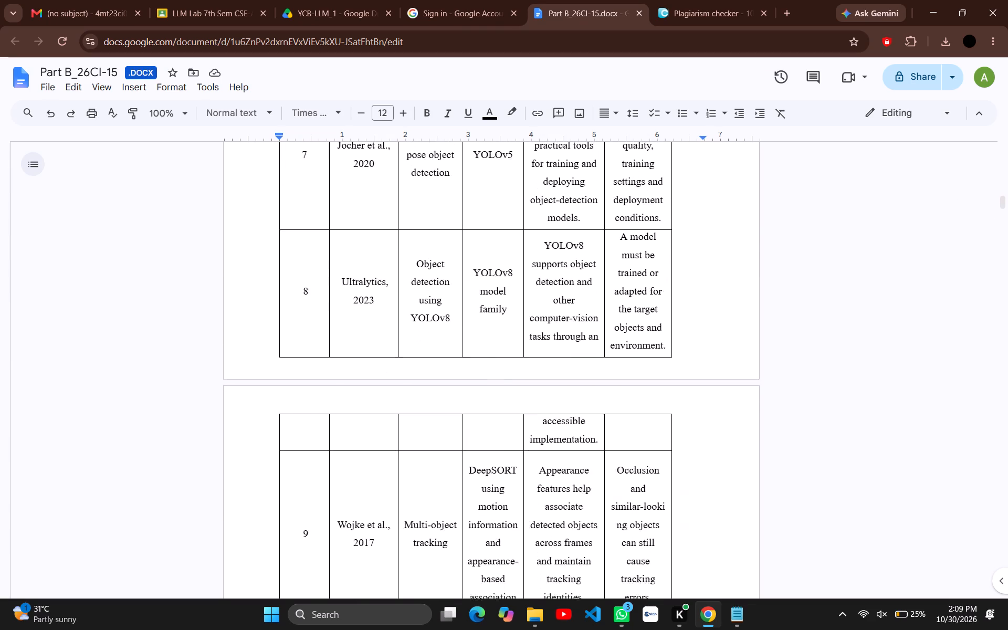
scroll(442, 328, "down", 5)
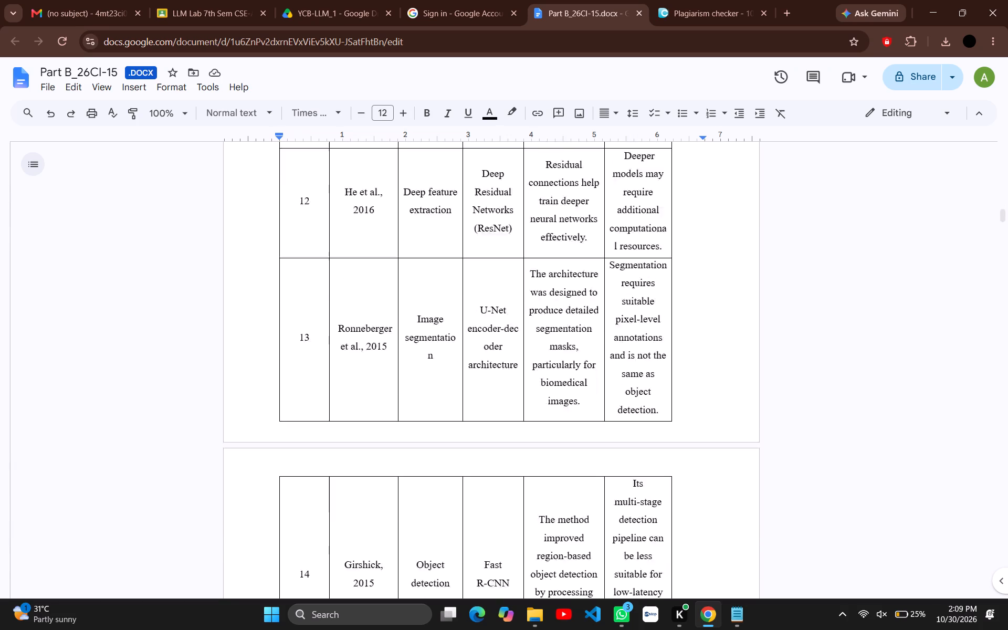
Delete the empty lines between the "2.3 Comparative Analysis" paragraph and the "2.4 Research Gap" heading.
scroll(442, 328, "down", 4)
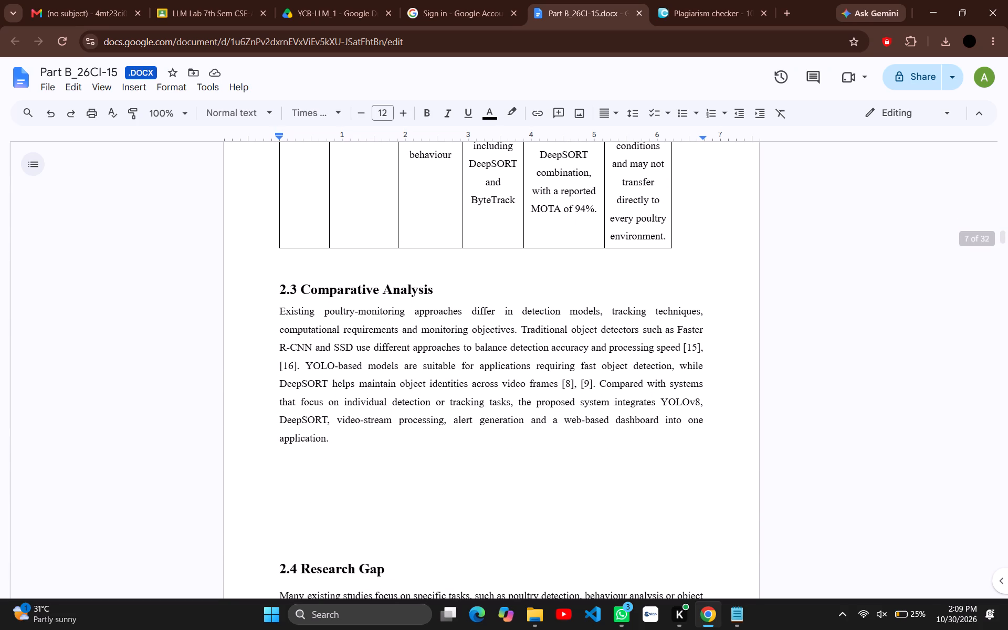
left_click(286, 551)
key("BackSpace")
key("BackSpace")
key("BackSpace")
key("BackSpace")
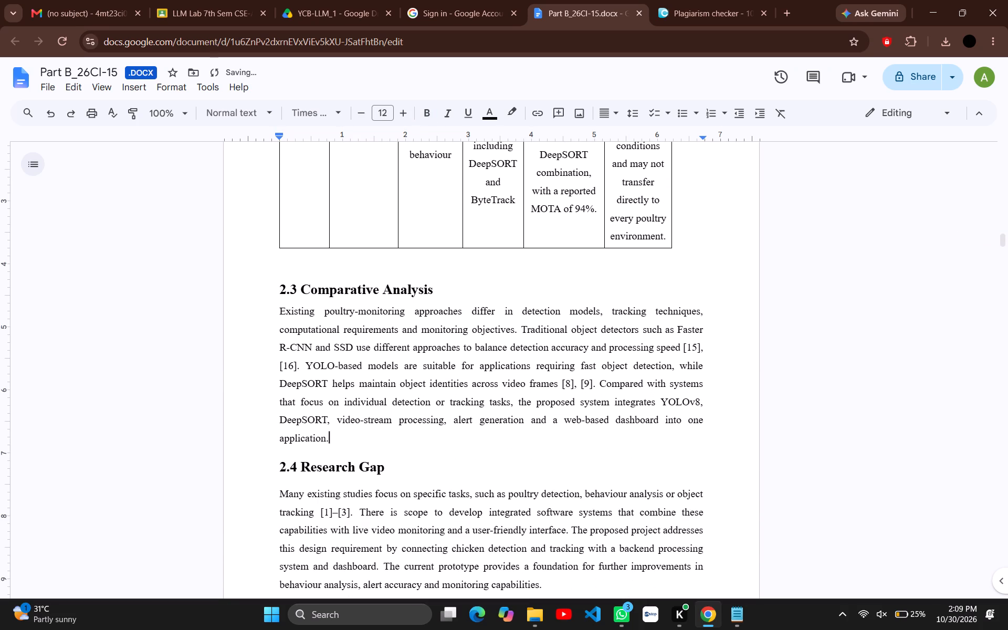
Delete the empty lines between the Resource Efficiency item and the "3.3.2 Hardware Requirements" heading.
scroll(286, 551, "down", 6)
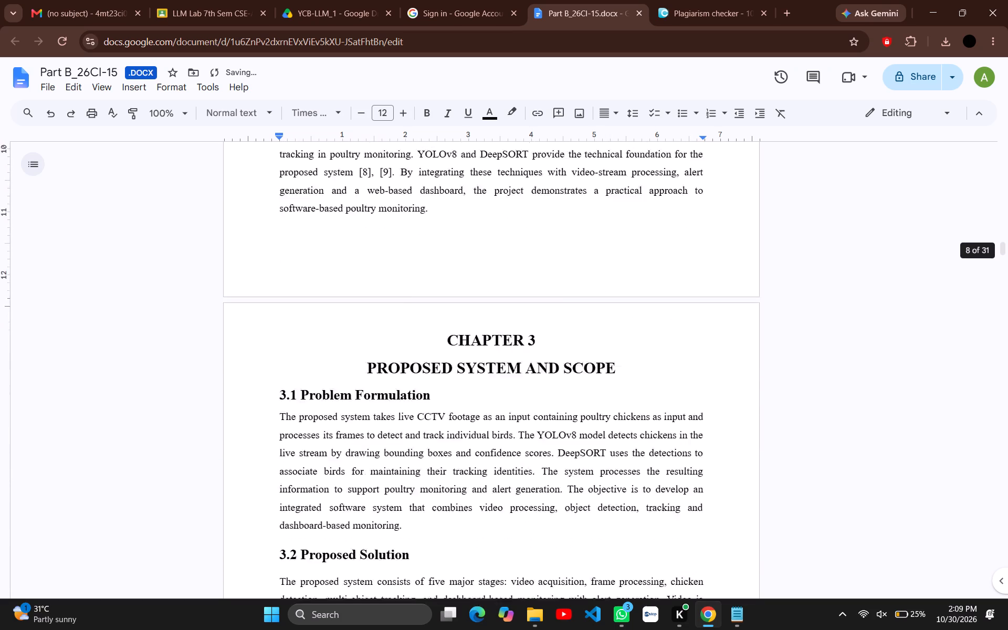
scroll(286, 551, "down", 3)
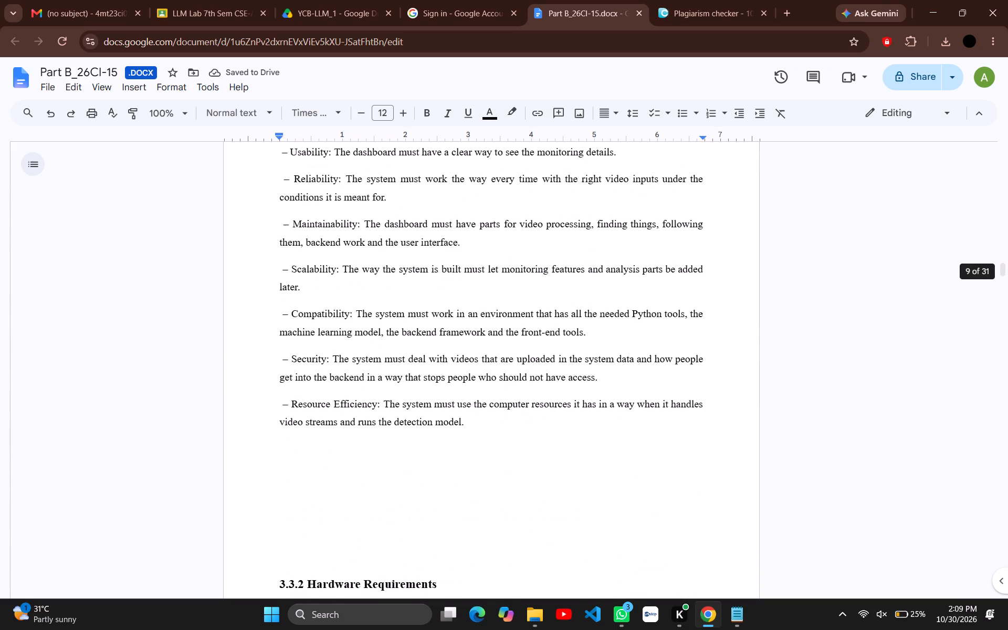
scroll(286, 551, "down", 1)
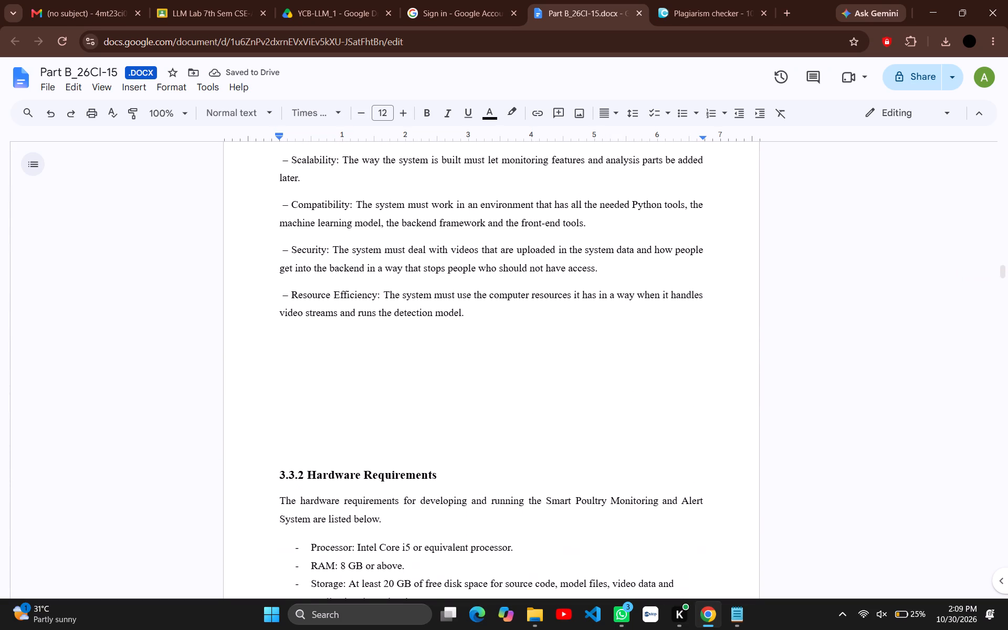
scroll(286, 551, "down", 1)
left_click(280, 366)
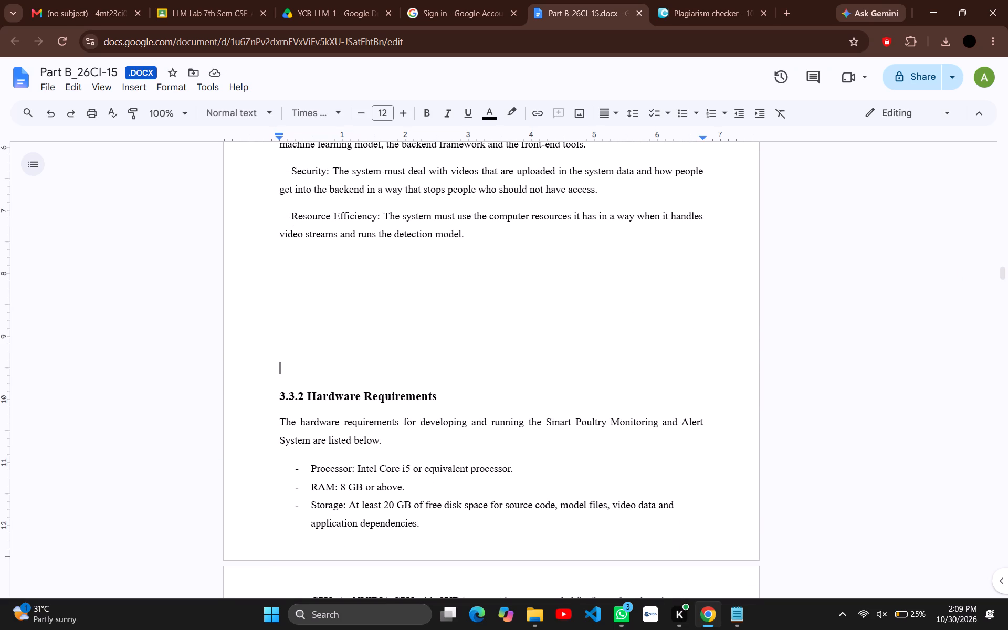
key("BackSpace")
key("BackSpace")
key("BackSpace")
key("BackSpace")
key("BackSpace")
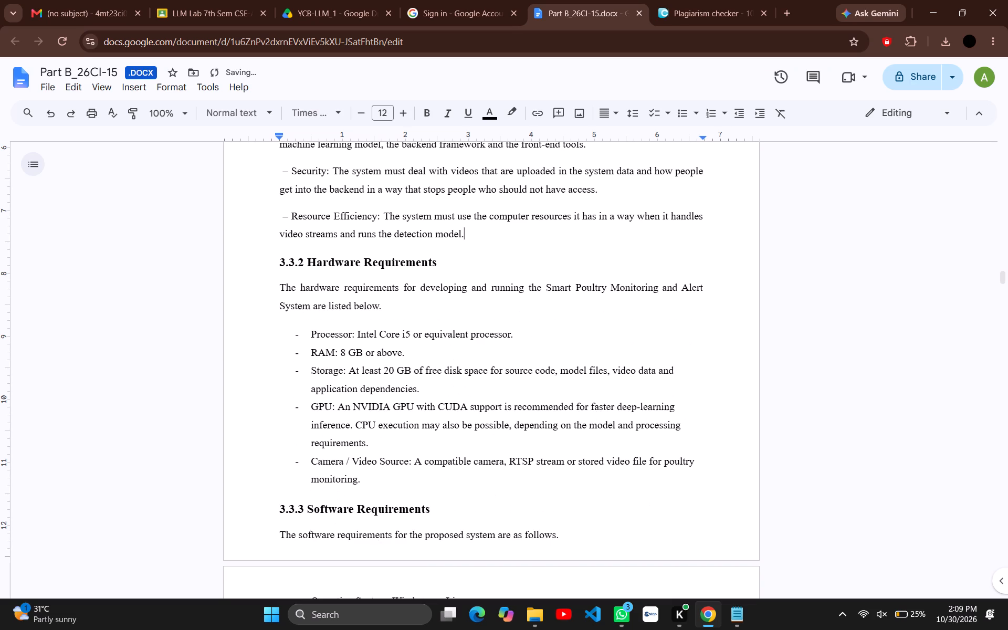
Insert two blank lines before the "3.3.3 Software Requirements" heading to push it onto the page with its list.
scroll(299, 421, "down", 4)
scroll(299, 421, "up", 1)
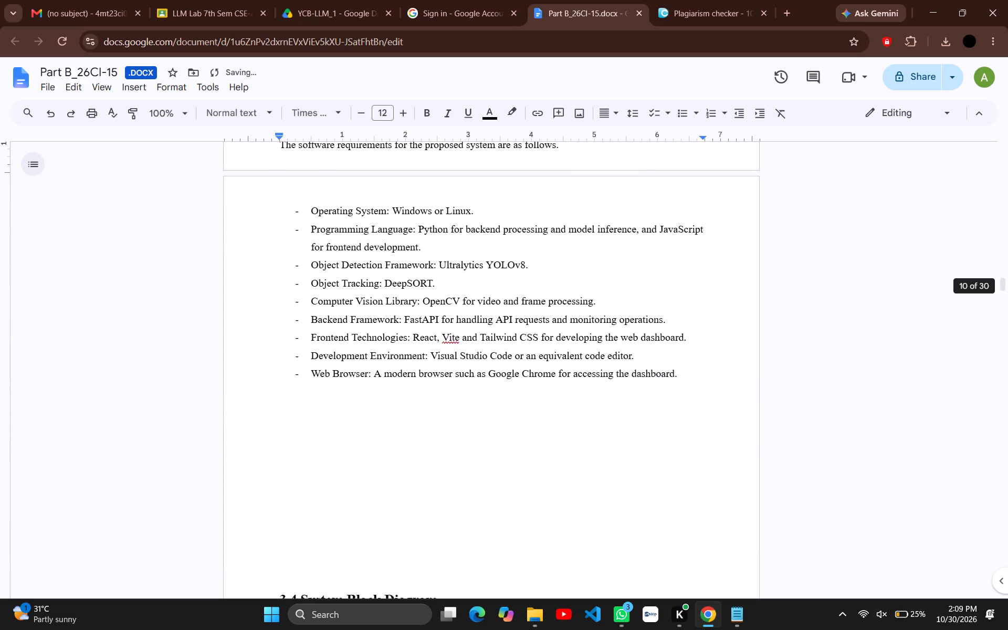
scroll(299, 421, "up", 1)
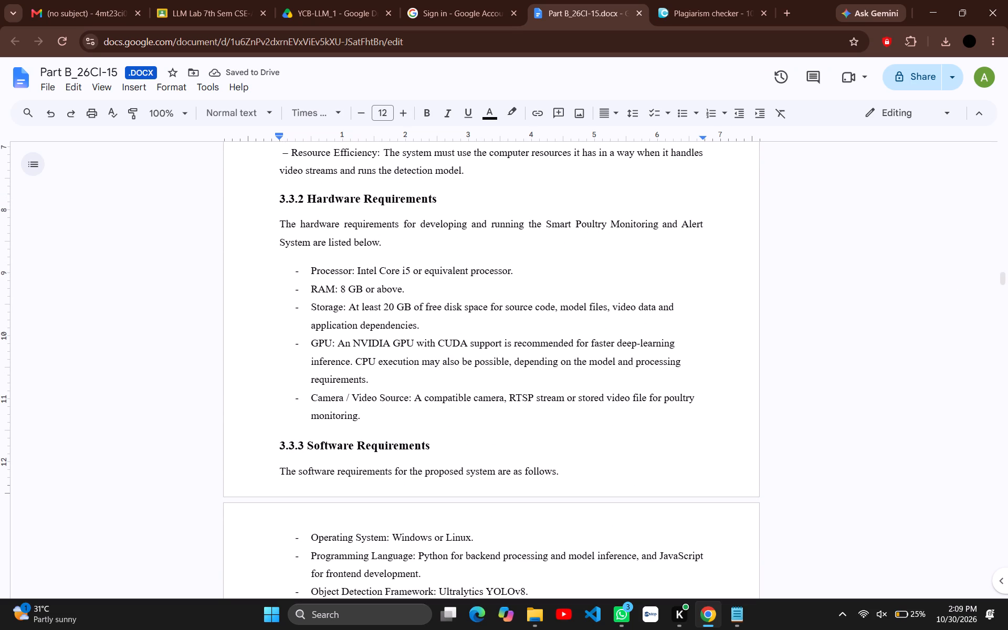
left_click(271, 445)
key("Return")
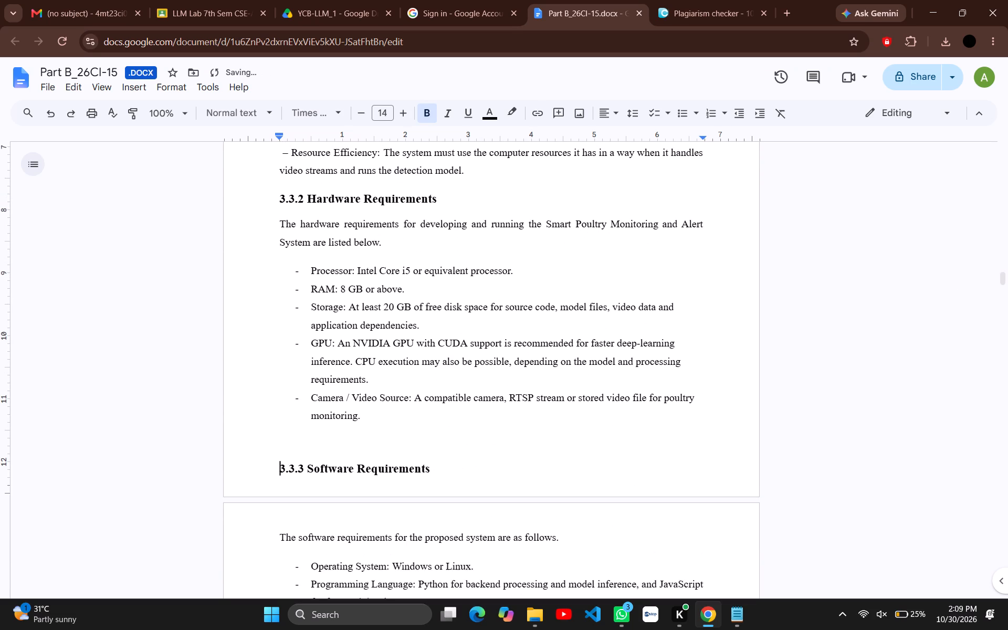
key("Return")
Delete the empty lines between the software requirements list and the "3.4 System Block Diagram" heading.
scroll(271, 445, "down", 3)
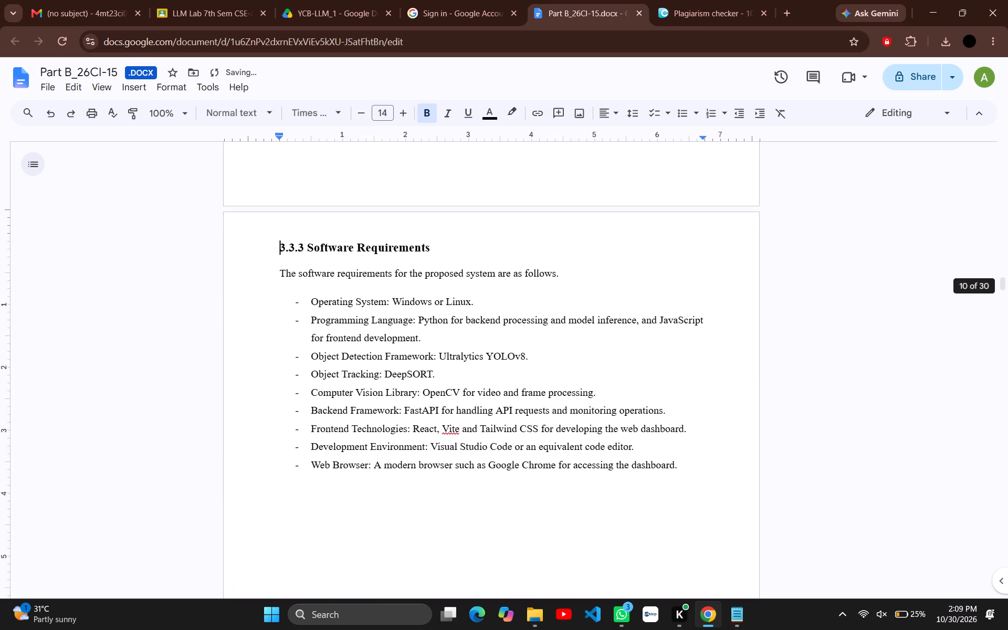
scroll(271, 445, "up", 2)
scroll(271, 445, "down", 2)
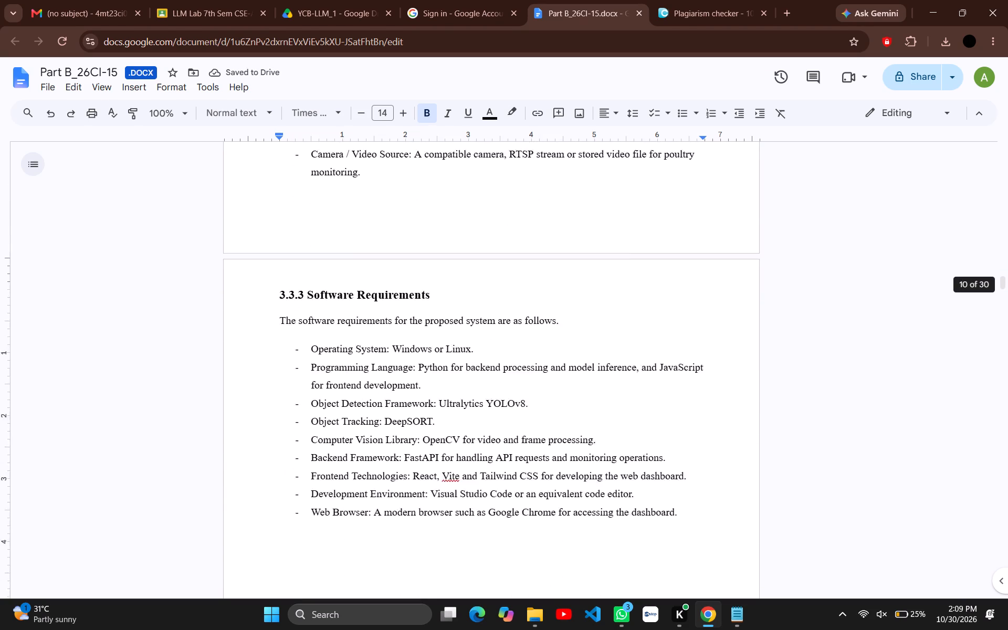
scroll(271, 445, "down", 2)
left_click(269, 443)
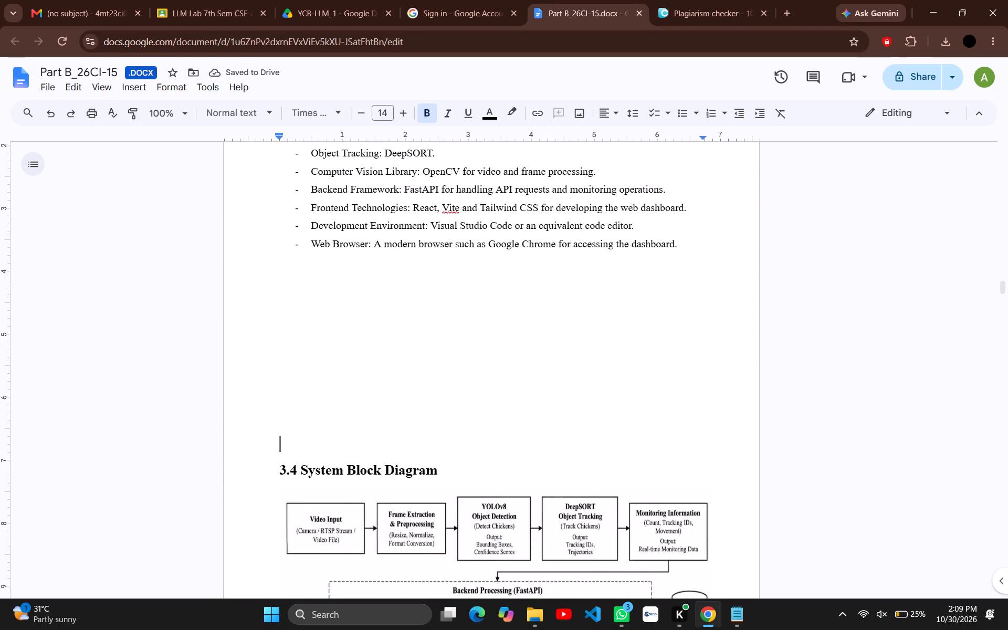
key("BackSpace")
key("BackSpace")
key("BackSpace")
key("BackSpace")
key("BackSpace")
key("BackSpace")
key("BackSpace")
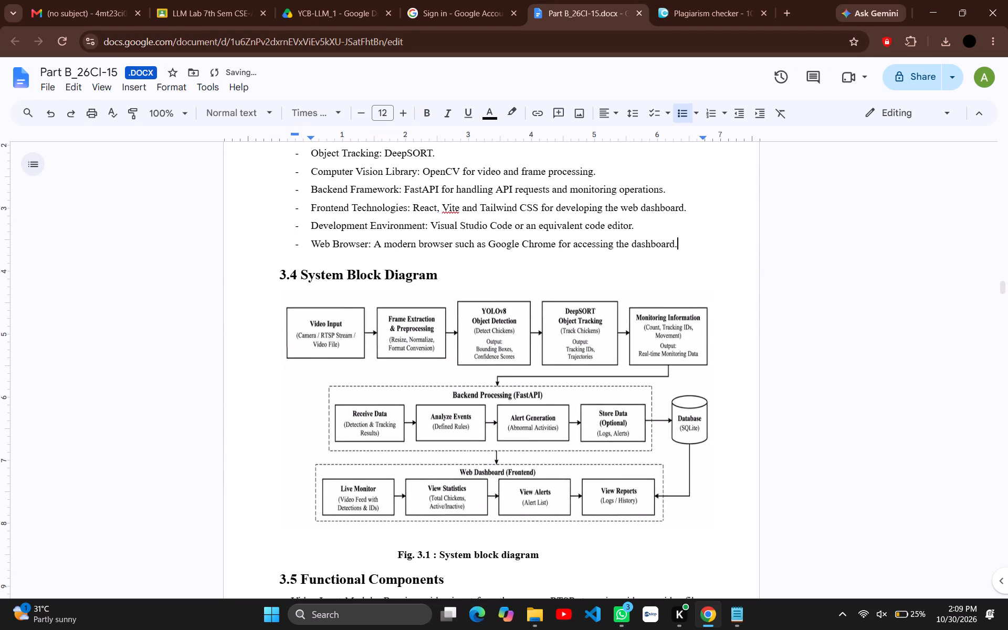
Delete the empty lines between the Web Dashboard Module item and the "3.6 Scope and Constraints" heading.
scroll(305, 498, "down", 4)
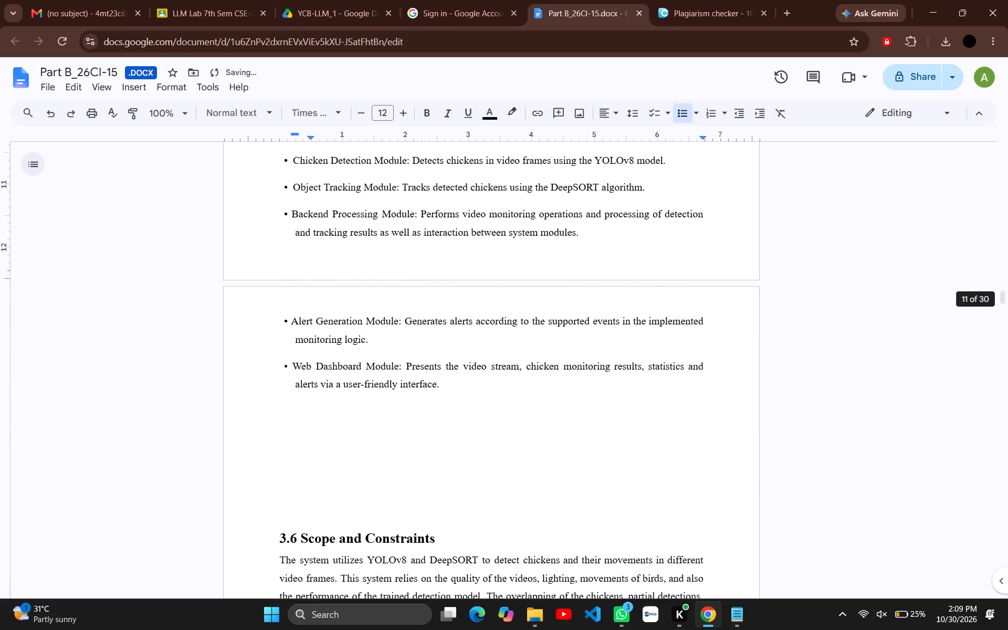
scroll(305, 498, "down", 1)
left_click(291, 472)
key("BackSpace")
key("BackSpace")
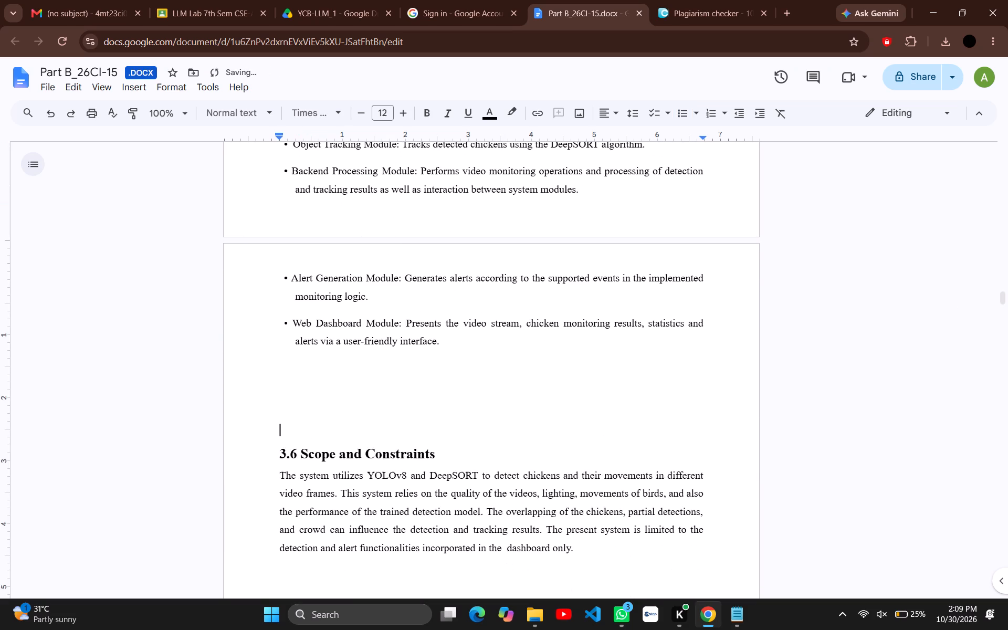
key("BackSpace")
key("BackSpace")
key("BackSpace")
key("BackSpace")
Delete the empty lines between the System Testing item and the "4.3 Evaluation Parameters" heading.
scroll(291, 472, "down", 2)
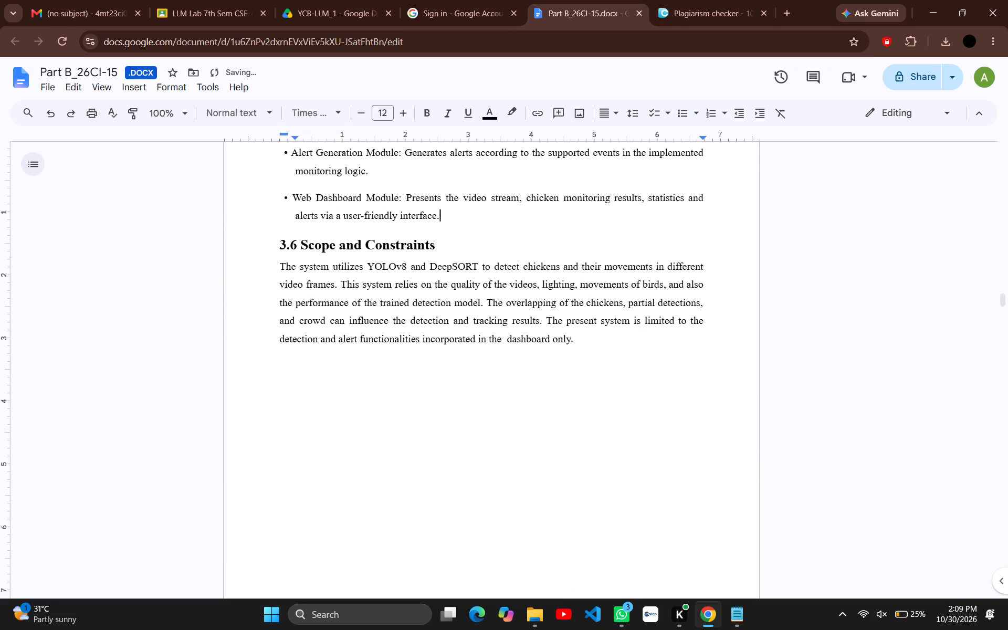
scroll(291, 472, "down", 4)
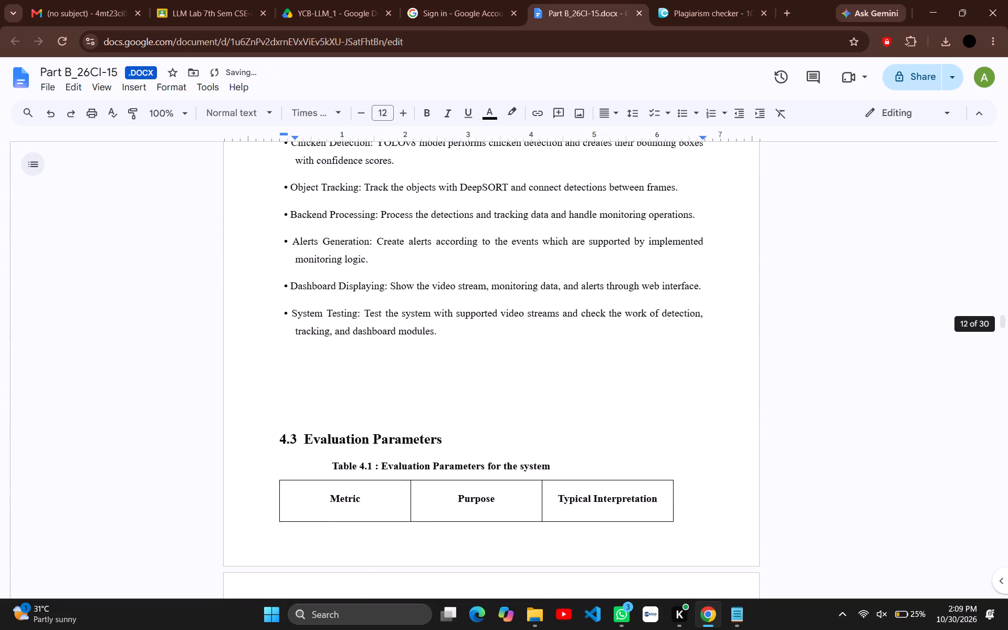
scroll(291, 472, "down", 1)
left_click(278, 302)
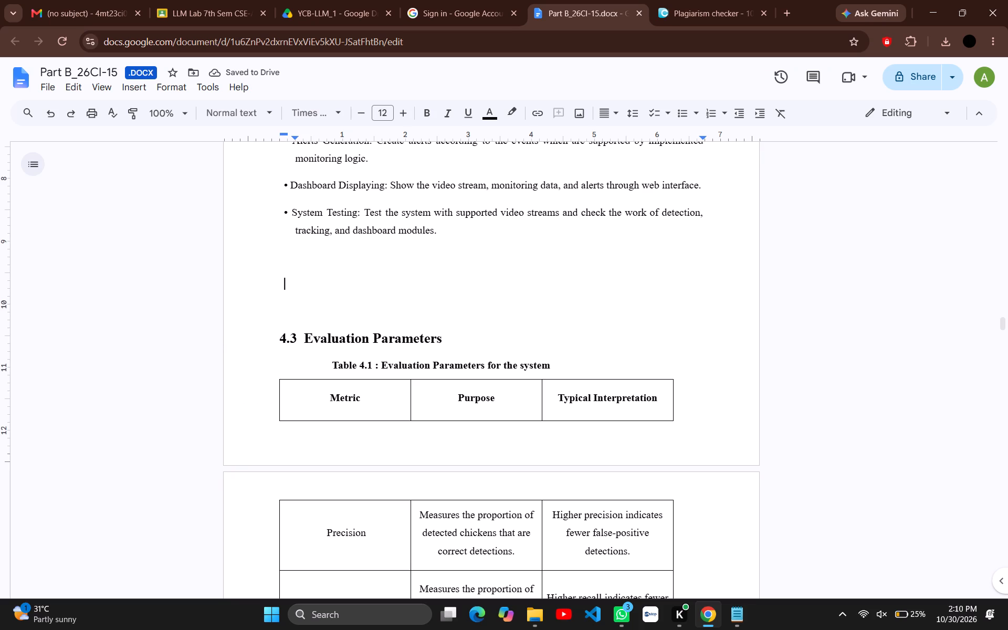
key("BackSpace")
key("BackSpace")
key("BackSpace")
key("BackSpace")
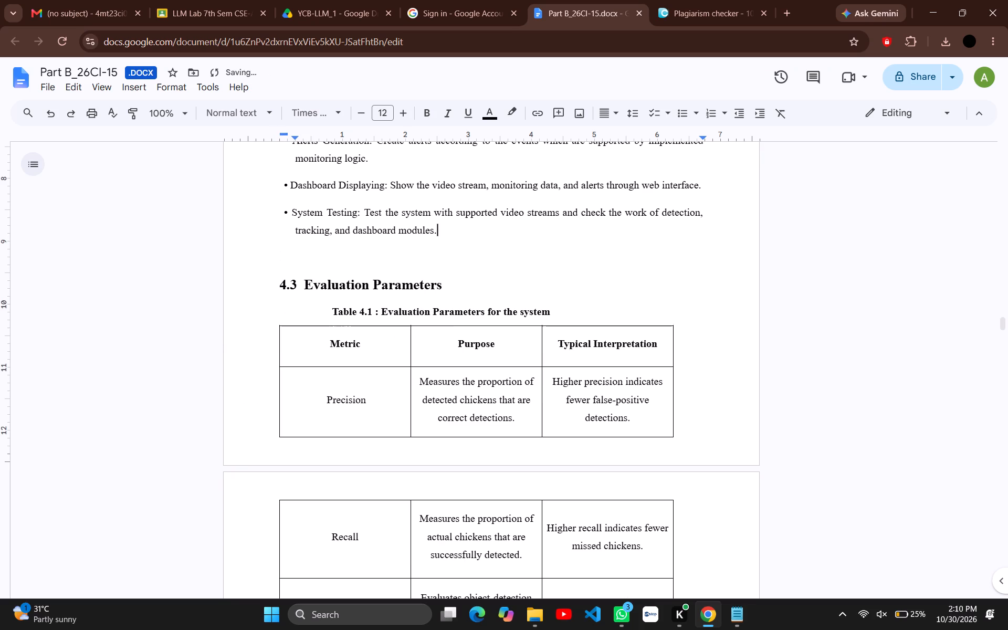
left_click(280, 276)
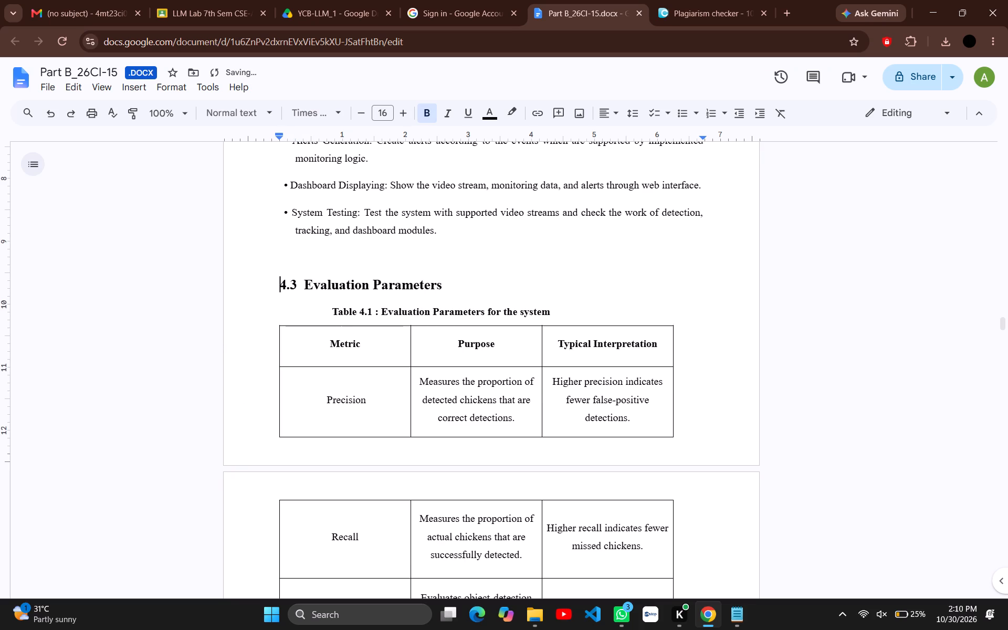
left_click(292, 261)
key("BackSpace")
Review the pages from the section 4.3 table through section 6.6 for blank gaps and badly placed headings.
scroll(358, 350, "down", 1)
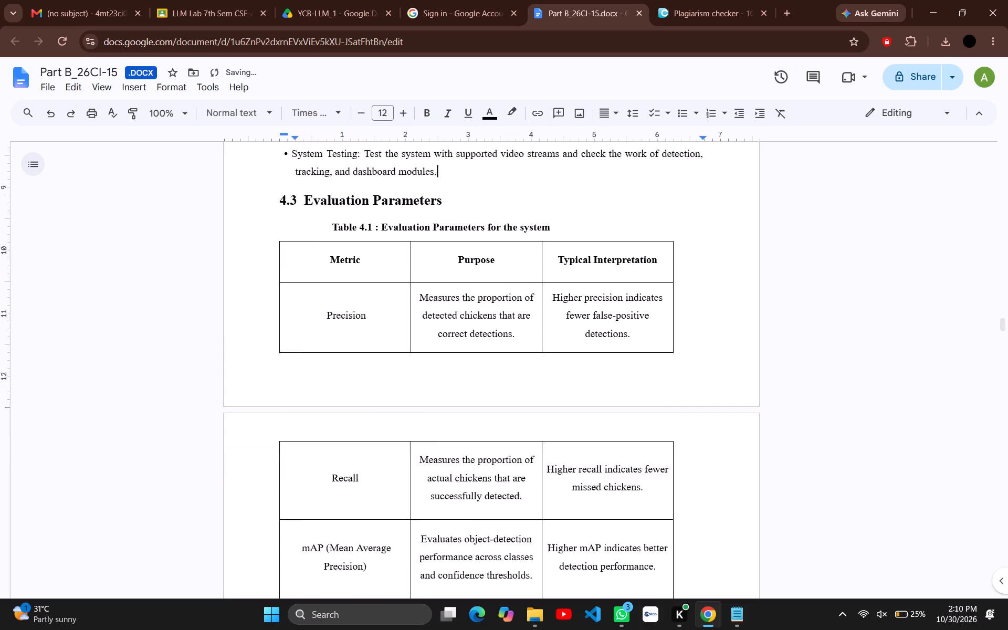
scroll(358, 350, "down", 6)
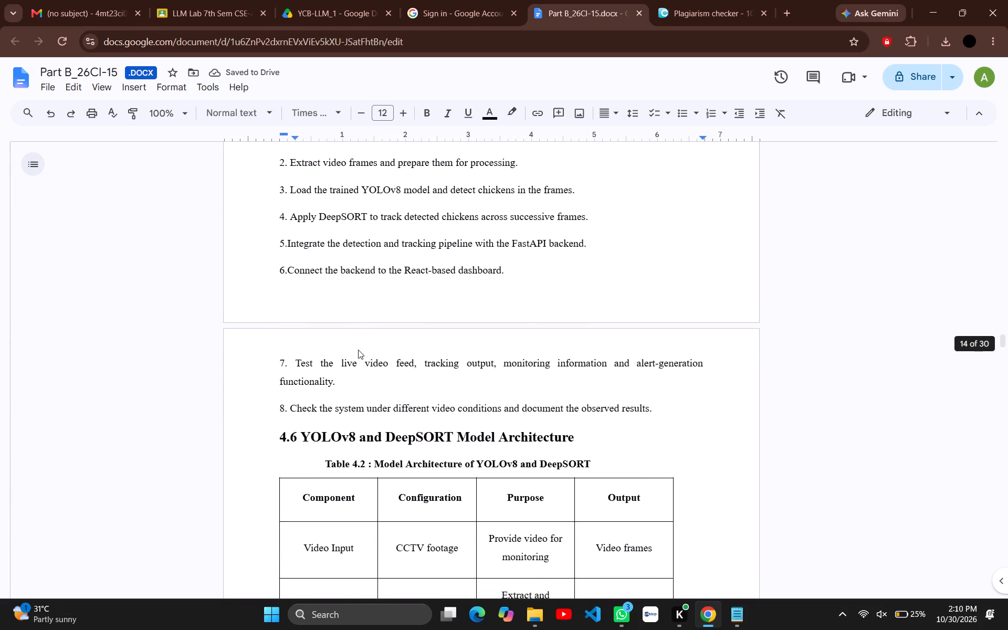
scroll(358, 350, "down", 6)
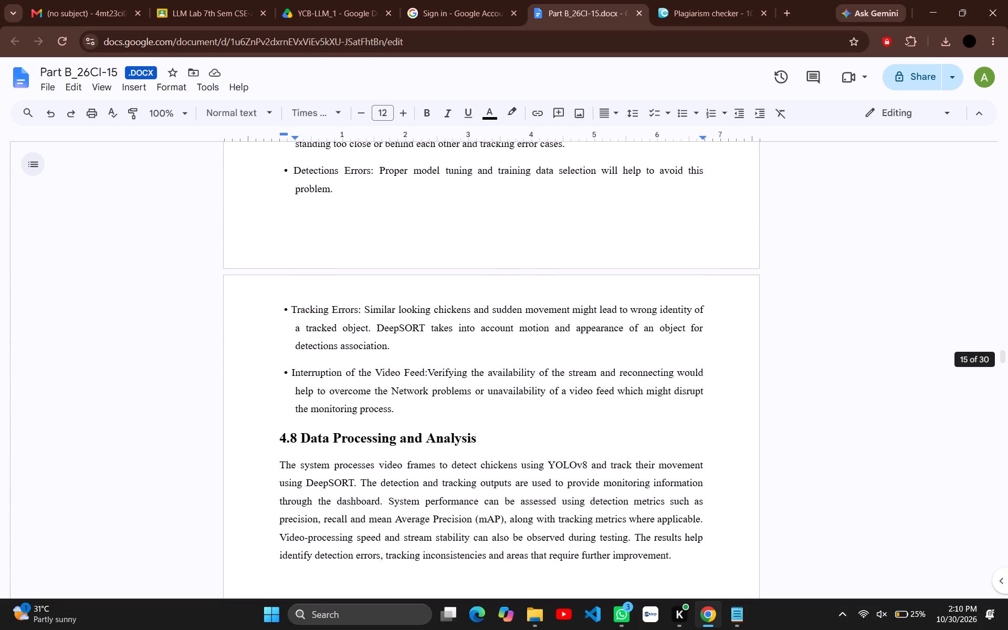
scroll(358, 350, "down", 6)
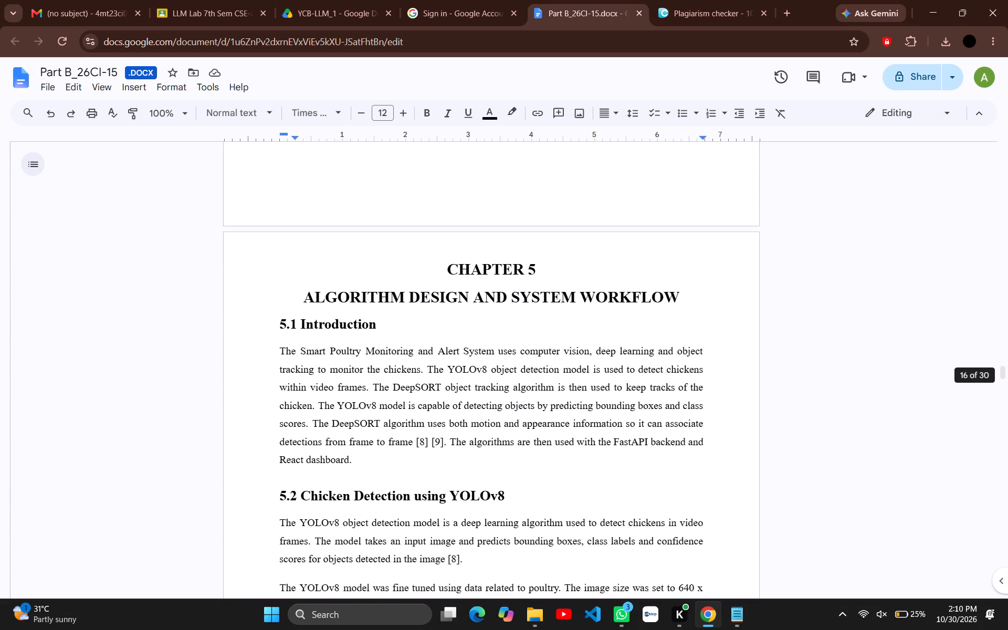
scroll(358, 350, "right", 1)
scroll(358, 350, "down", 2)
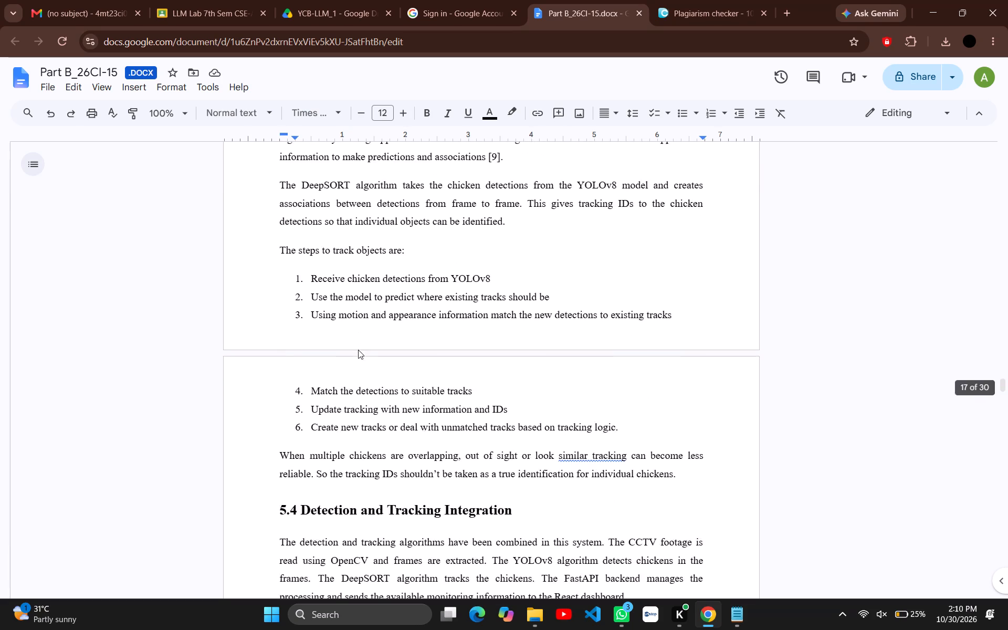
scroll(358, 350, "down", 2)
scroll(358, 350, "up", 2)
scroll(358, 350, "right", 1)
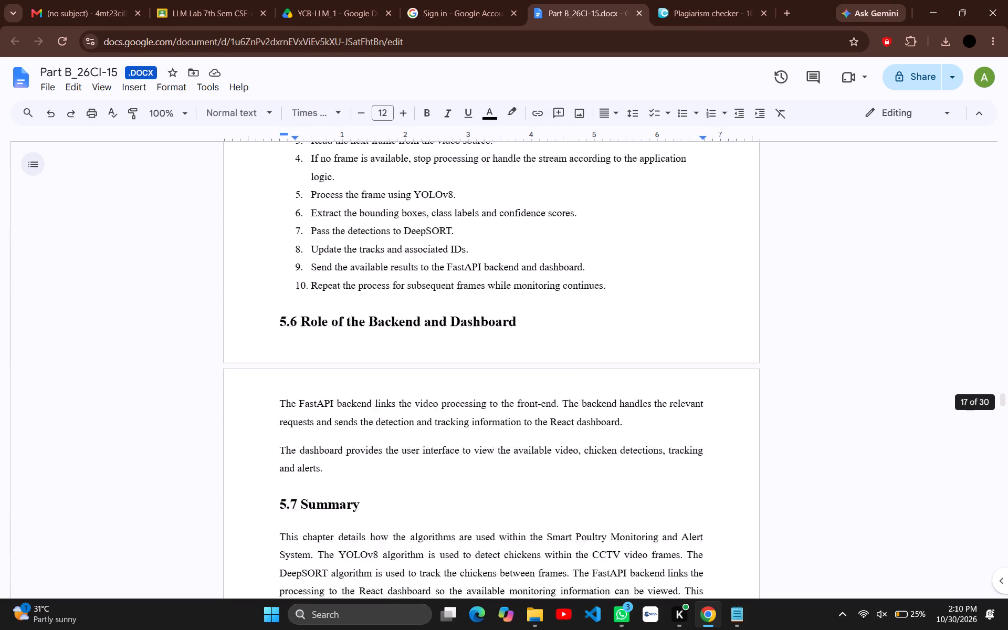
scroll(358, 350, "right", 1)
scroll(358, 350, "down", 5)
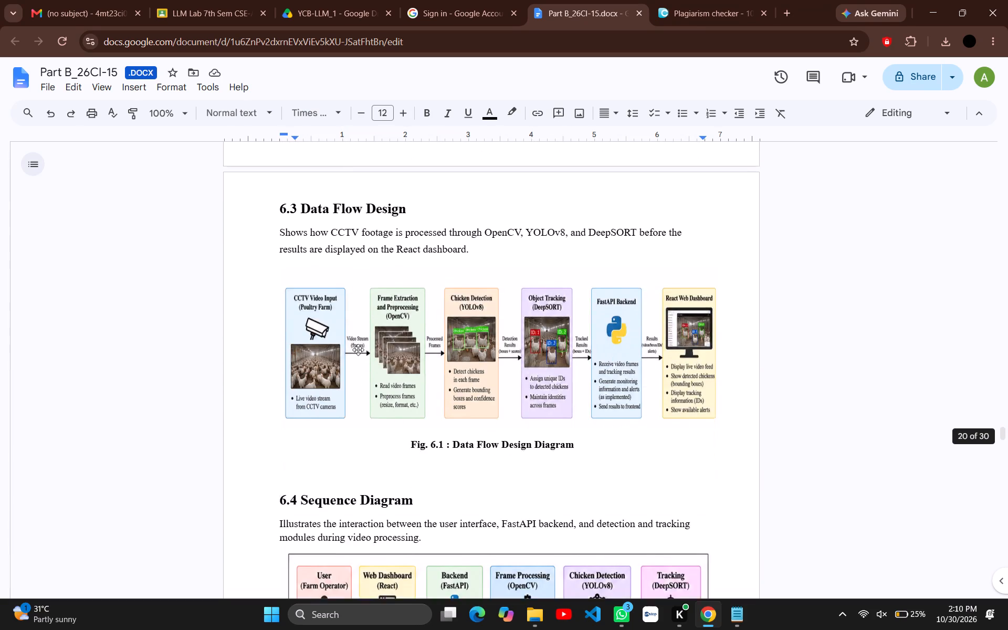
scroll(358, 350, "down", 3)
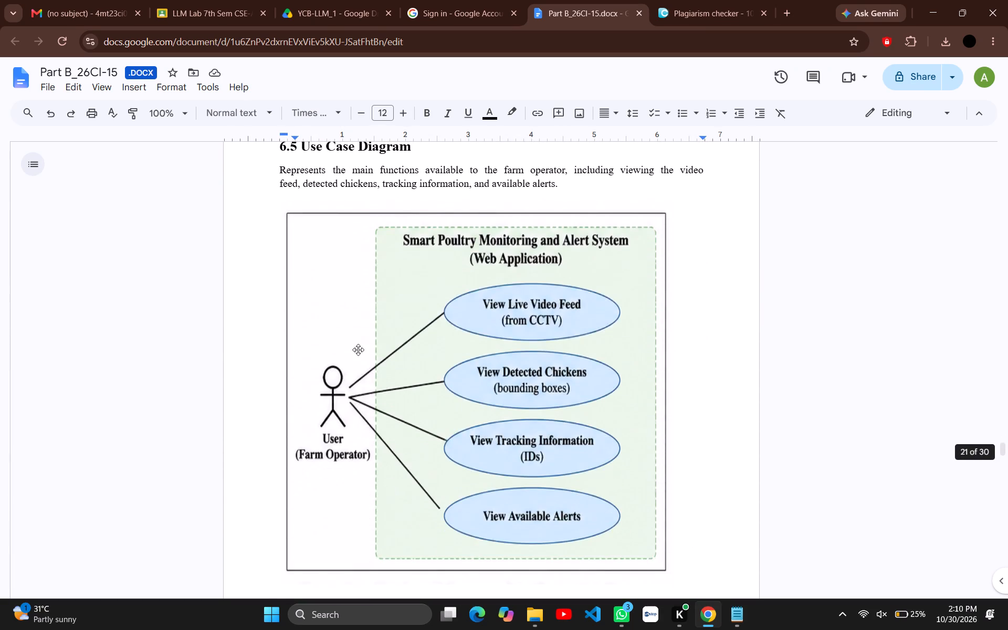
scroll(358, 350, "down", 4)
scroll(358, 350, "up", 2)
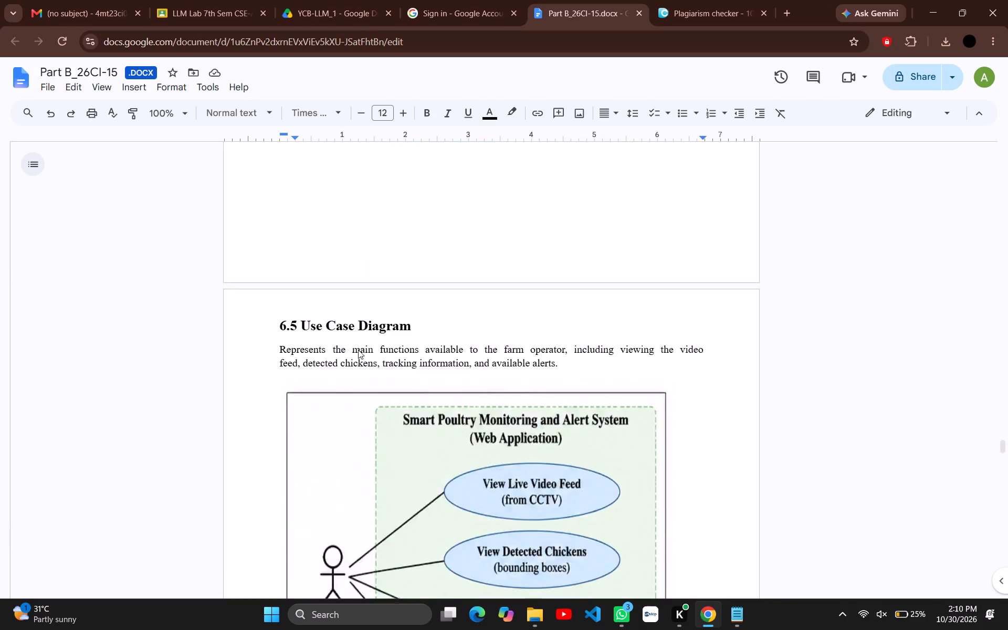
scroll(358, 350, "down", 1)
scroll(331, 383, "down", 2)
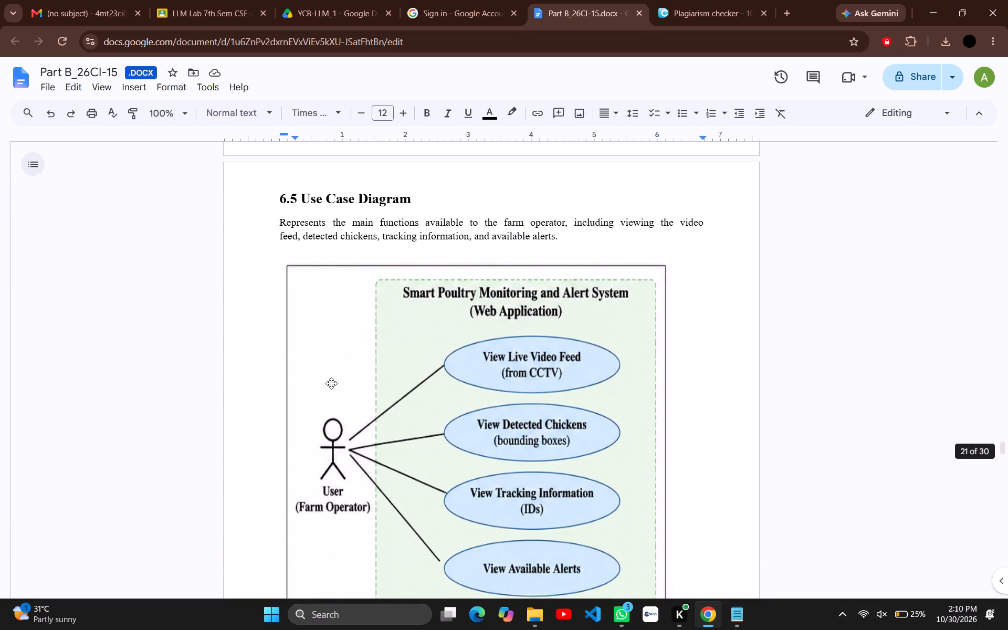
scroll(331, 383, "down", 3)
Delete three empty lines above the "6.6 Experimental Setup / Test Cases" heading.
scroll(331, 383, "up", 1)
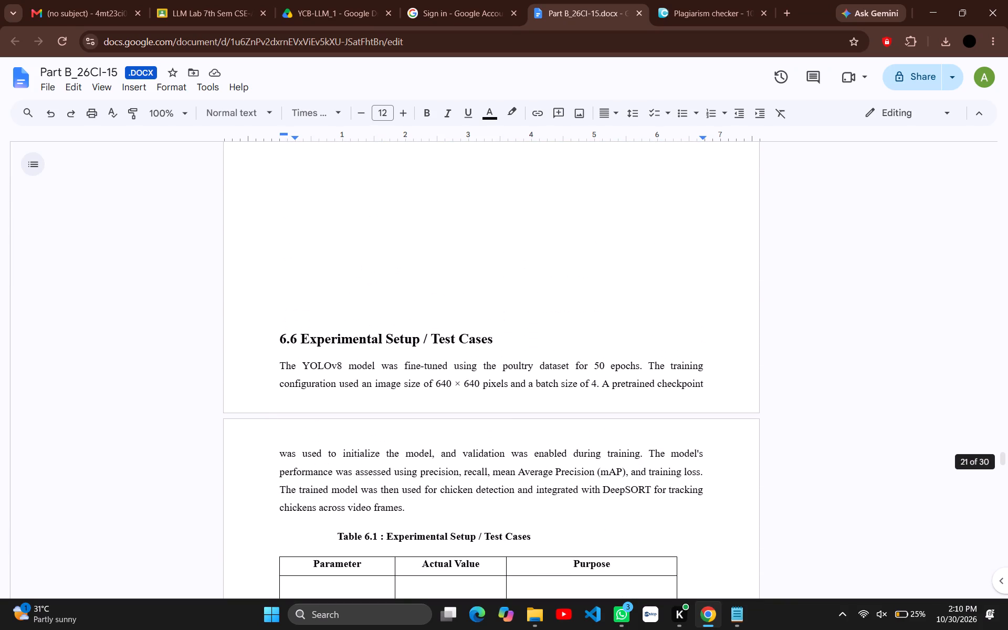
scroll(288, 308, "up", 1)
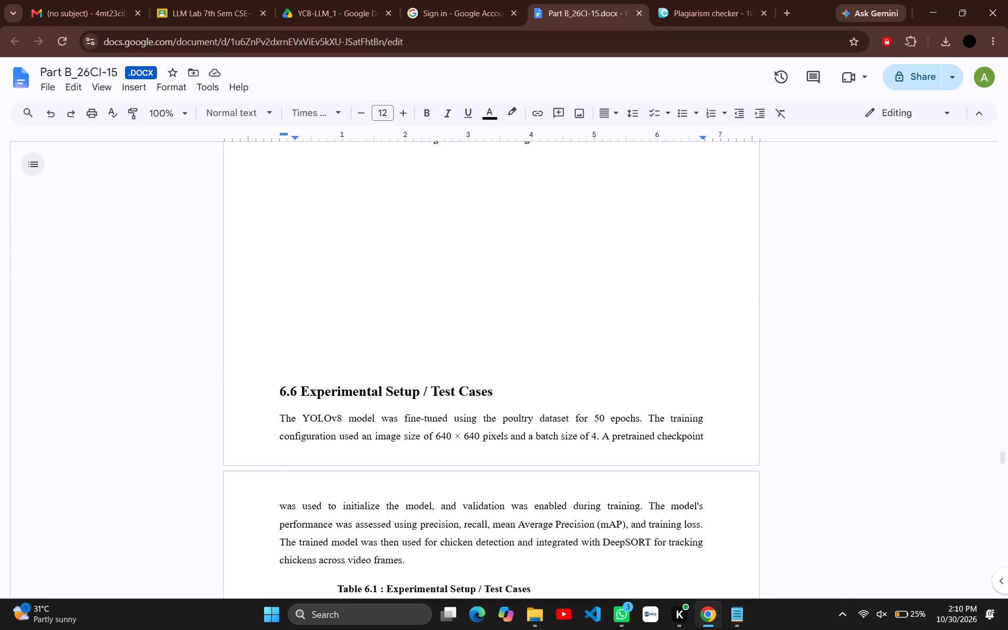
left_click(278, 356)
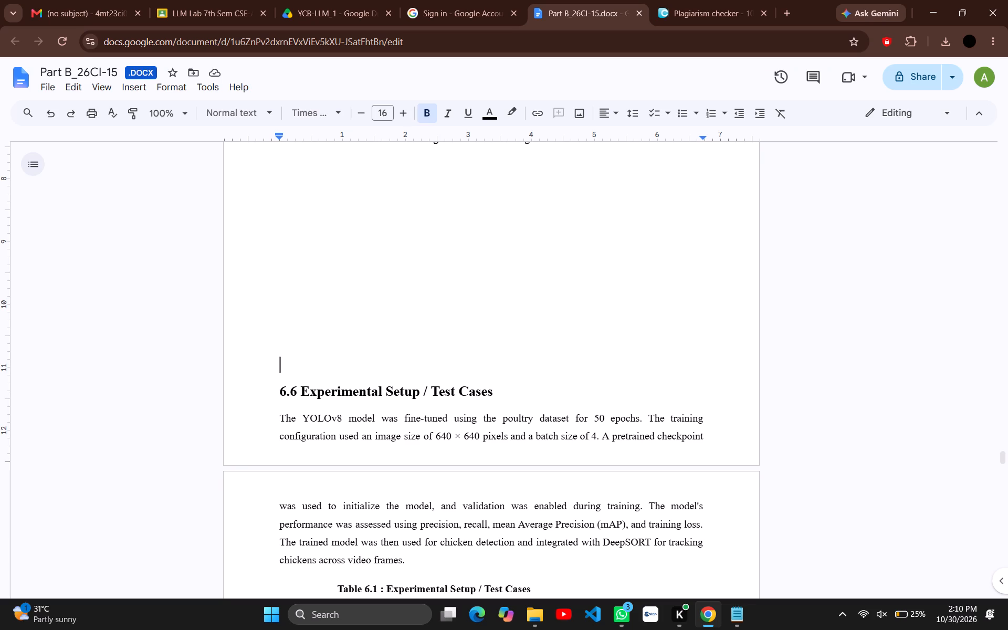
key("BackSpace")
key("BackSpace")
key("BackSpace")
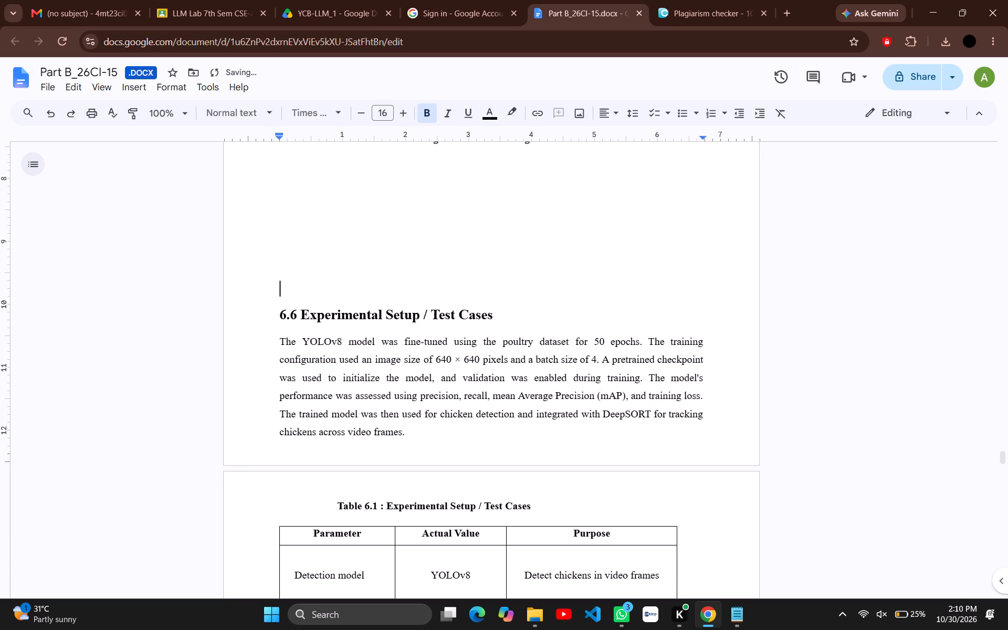
Insert six blank lines above the "6.6 Experimental Setup / Test Cases" heading to push it onto the next page.
scroll(278, 356, "up", 1)
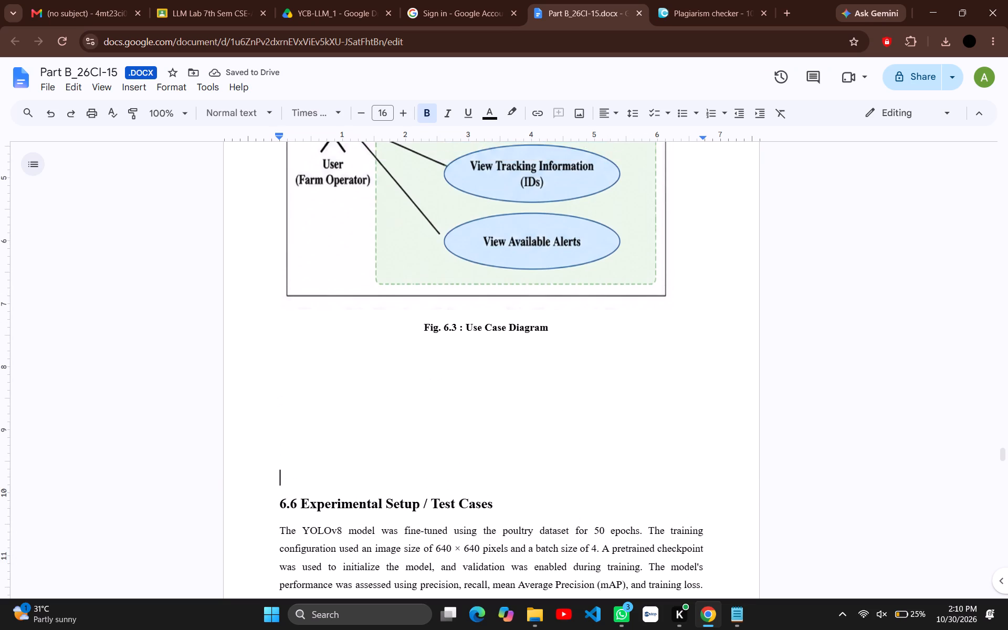
scroll(278, 356, "up", 1)
key("Return")
key("Return")
key("Return")
key("Return")
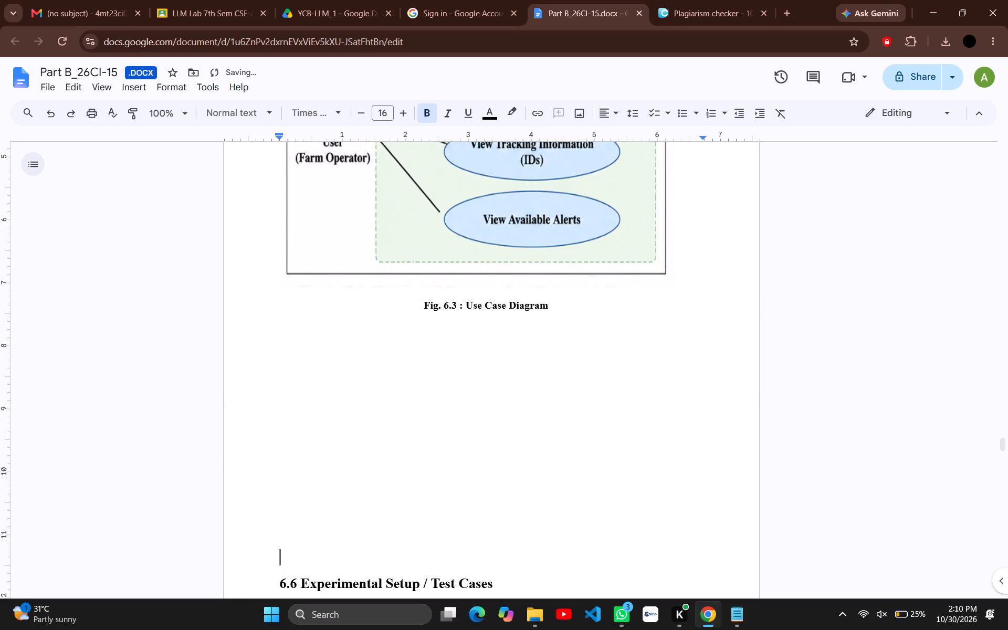
scroll(278, 356, "down", 3)
key("Return")
key("Return")
Check the pages from section 6.6 through the start of Chapter 7 for blank gaps and misplaced headings.
scroll(278, 356, "down", 2)
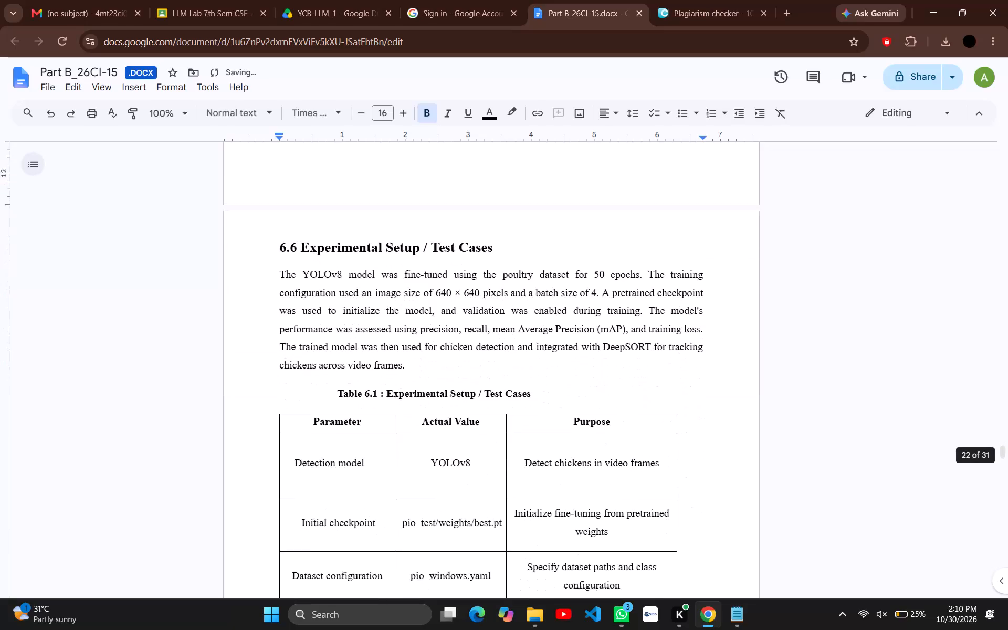
scroll(278, 356, "down", 3)
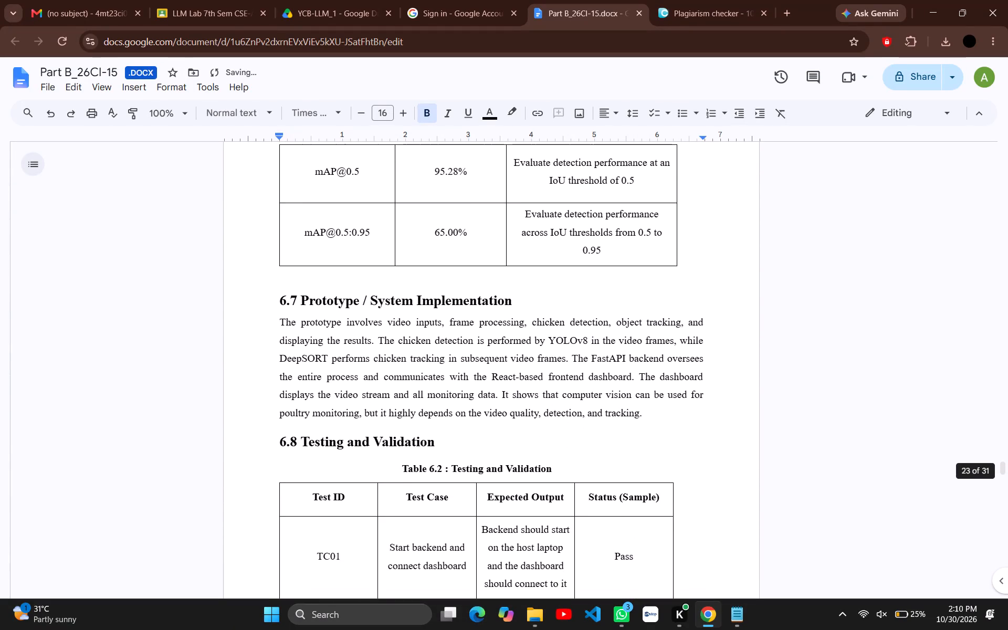
scroll(278, 356, "down", 3)
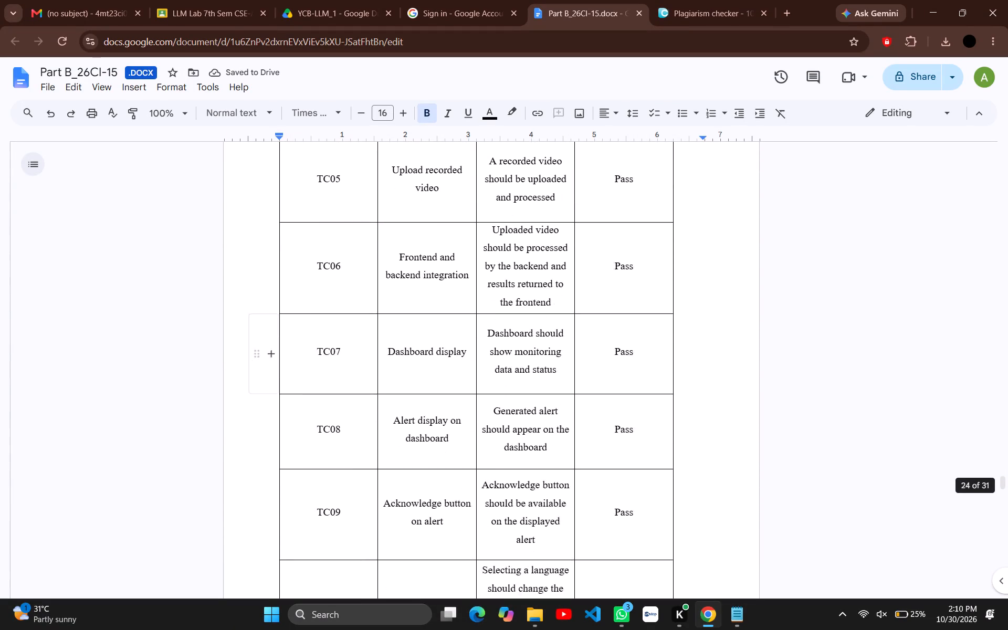
scroll(278, 356, "down", 3)
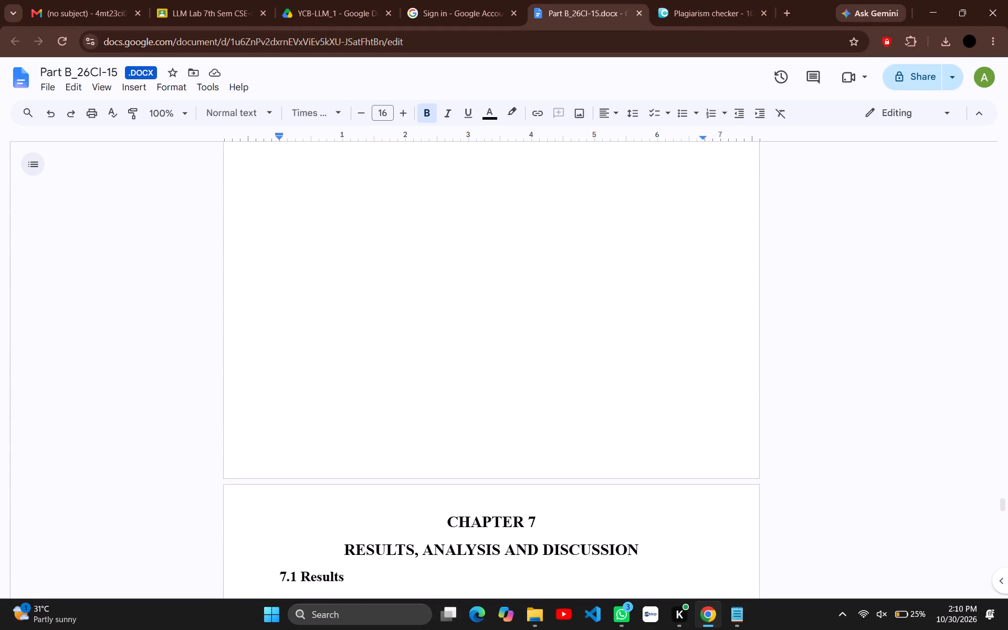
Delete the empty lines between the "7.2 Analysis" paragraph and the "7.3 Discussion" heading.
scroll(242, 414, "down", 4)
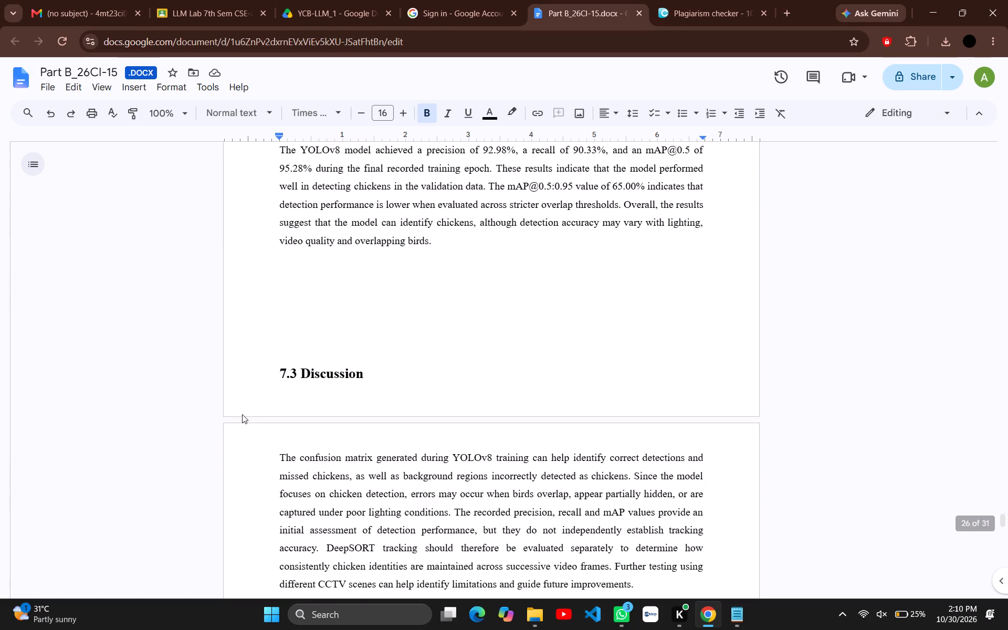
left_click(278, 333)
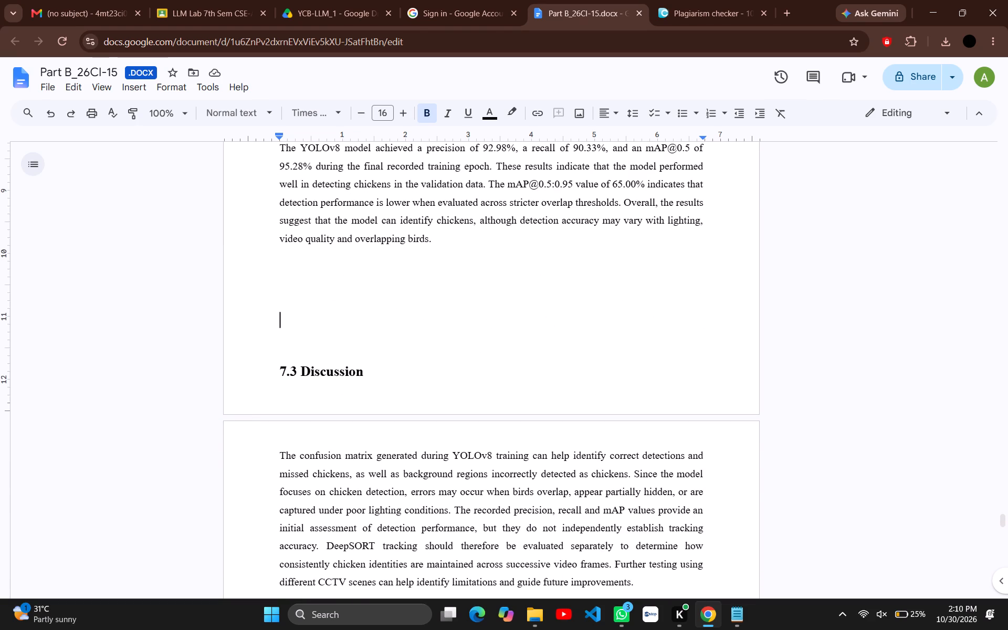
scroll(278, 340, "right", 1)
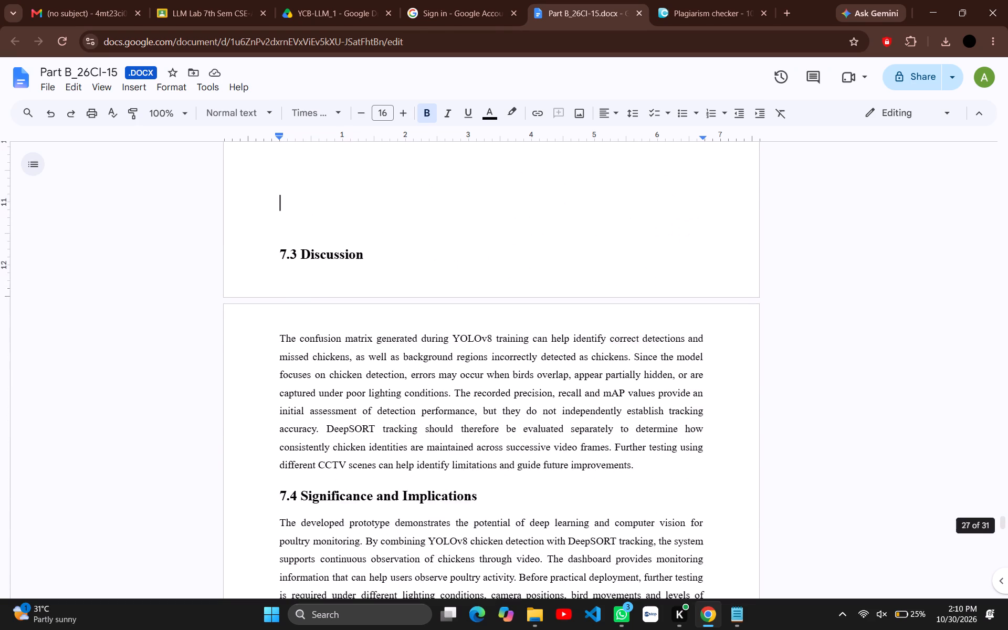
scroll(278, 340, "up", 1)
key("BackSpace")
key("BackSpace")
key("BackSpace")
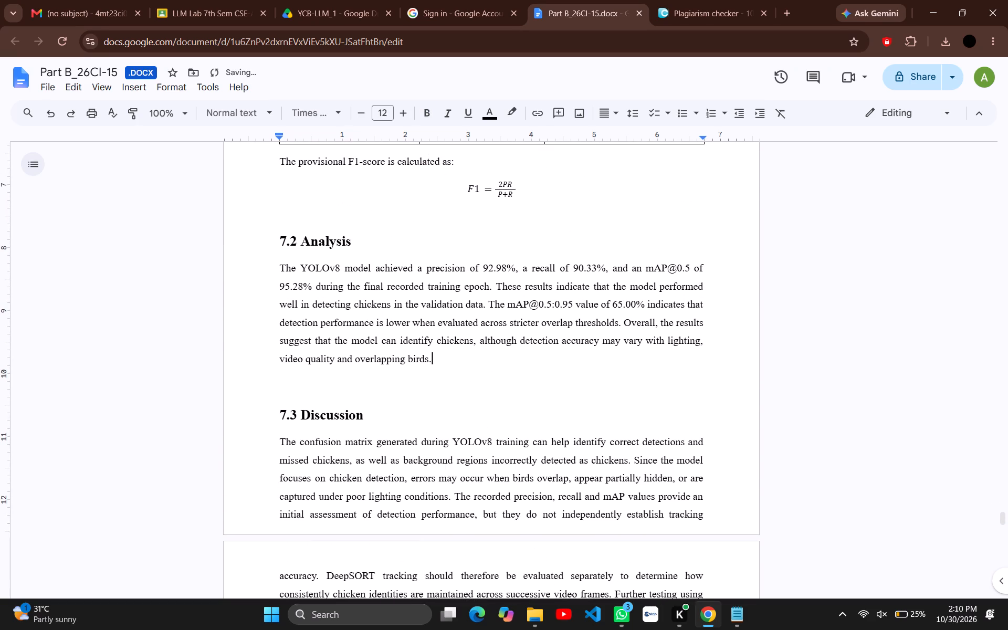
key("Down")
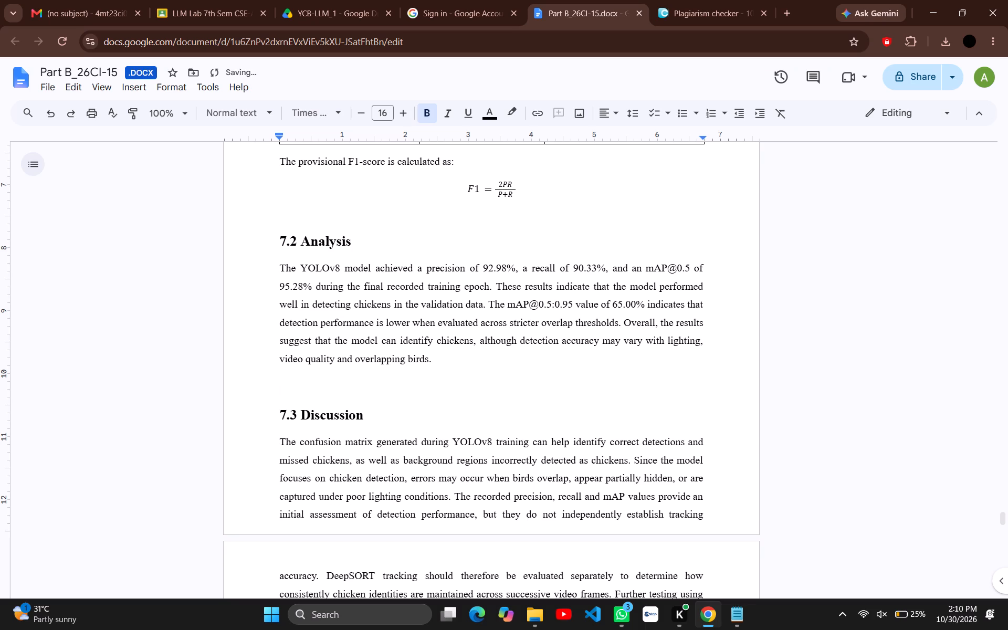
key("BackSpace")
Delete the empty line between the "7.4 Significance and Implications" paragraph and the "7.5 Potential Applications" heading.
scroll(278, 340, "down", 3)
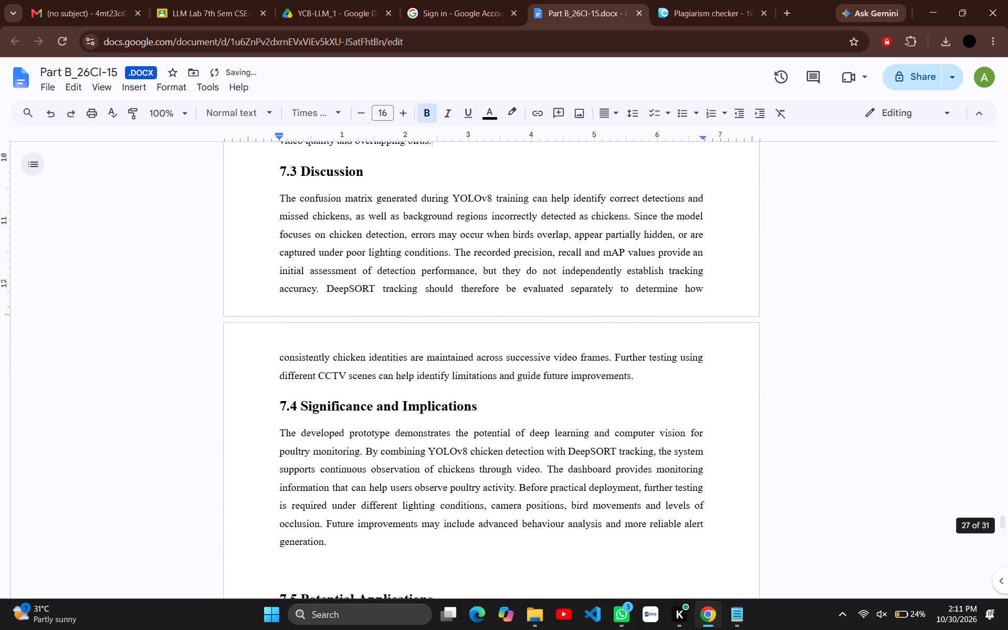
scroll(278, 340, "down", 2)
scroll(278, 340, "up", 2)
scroll(278, 340, "right", 1)
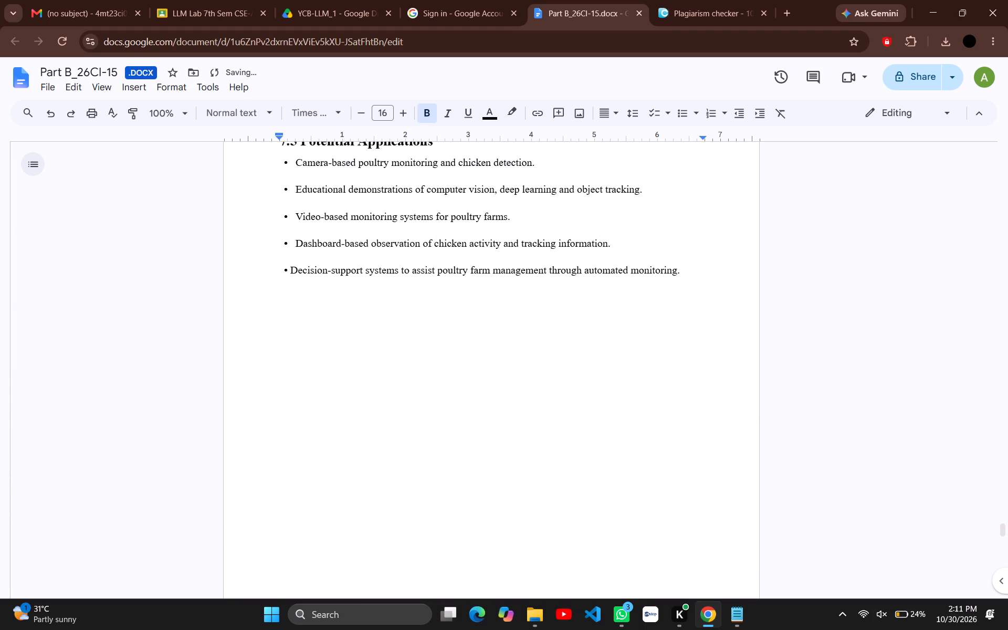
scroll(278, 340, "up", 2)
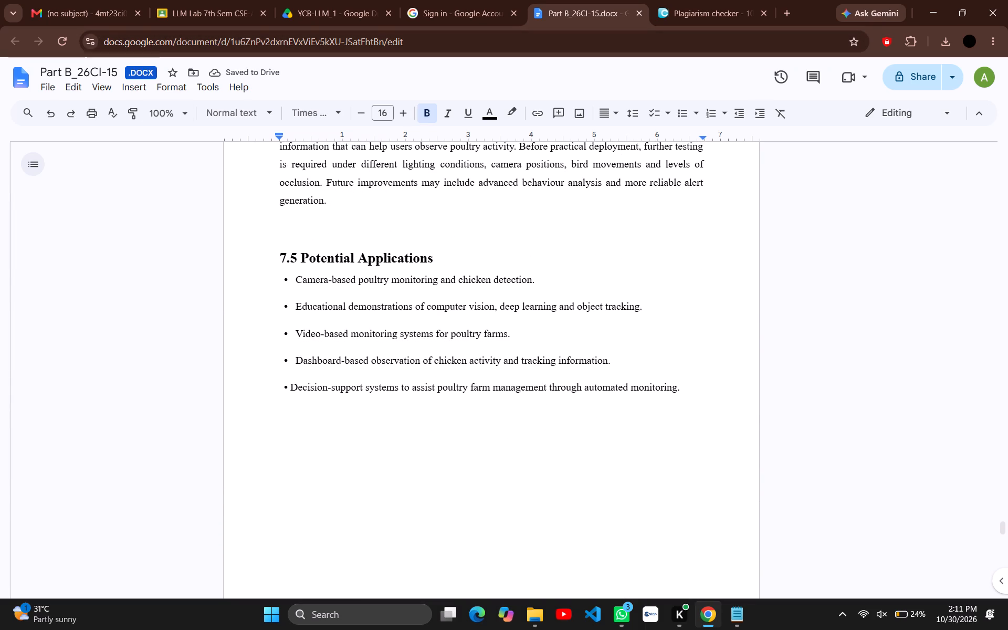
left_click(277, 235)
key("BackSpace")
Check the pages from section 7.3 through Chapter 8 and the references for blank gaps and misplaced headings.
scroll(277, 235, "up", 3)
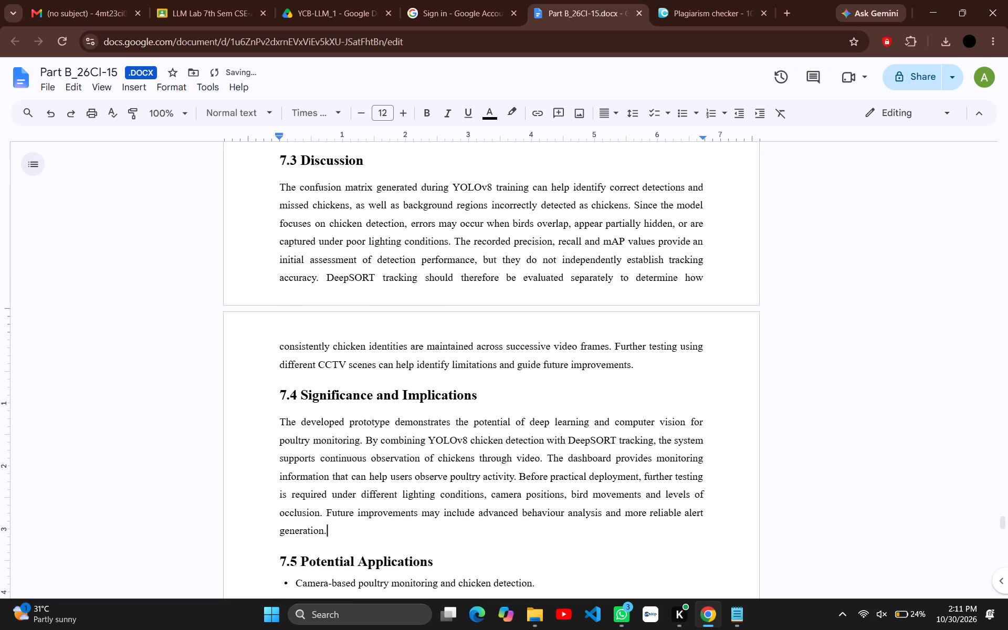
scroll(277, 235, "up", 1)
scroll(277, 235, "down", 7)
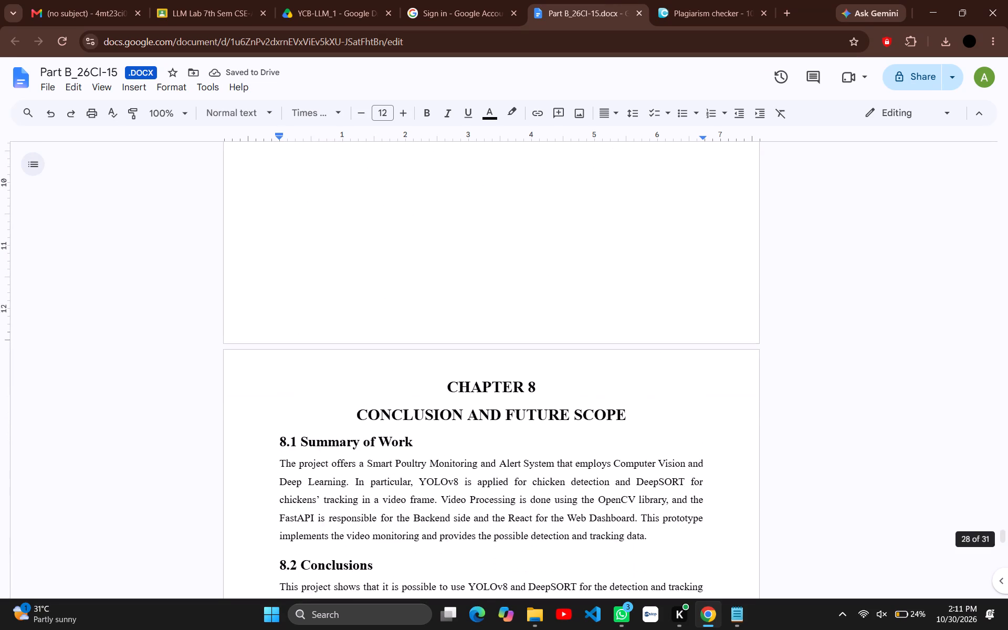
scroll(277, 235, "down", 5)
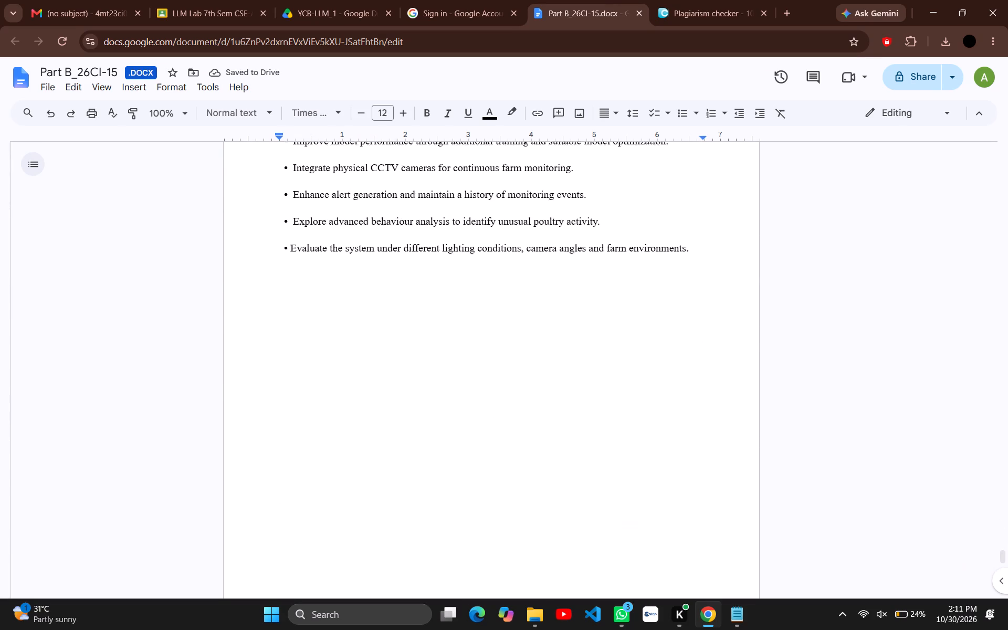
scroll(277, 235, "down", 6)
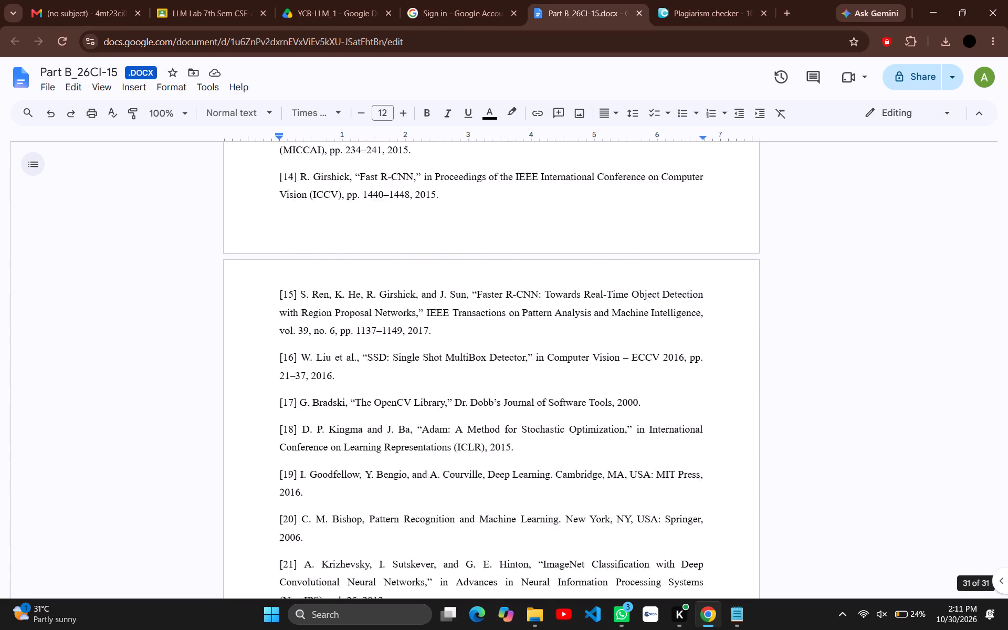
scroll(277, 235, "down", 1)
scroll(277, 235, "up", 7)
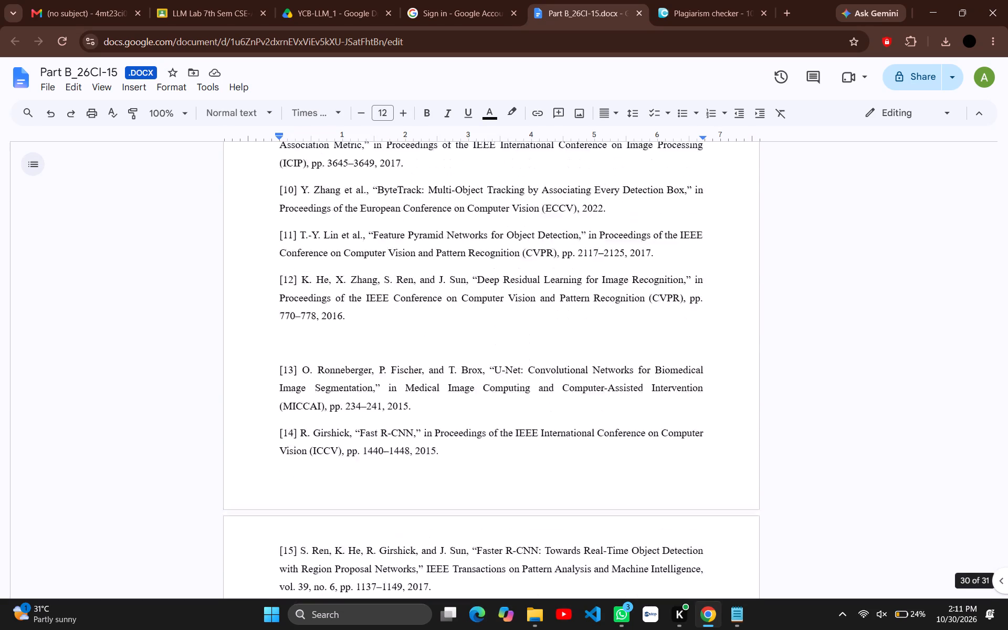
Set the font size of the "REFERENCES" heading to 18.
scroll(277, 235, "up", 3)
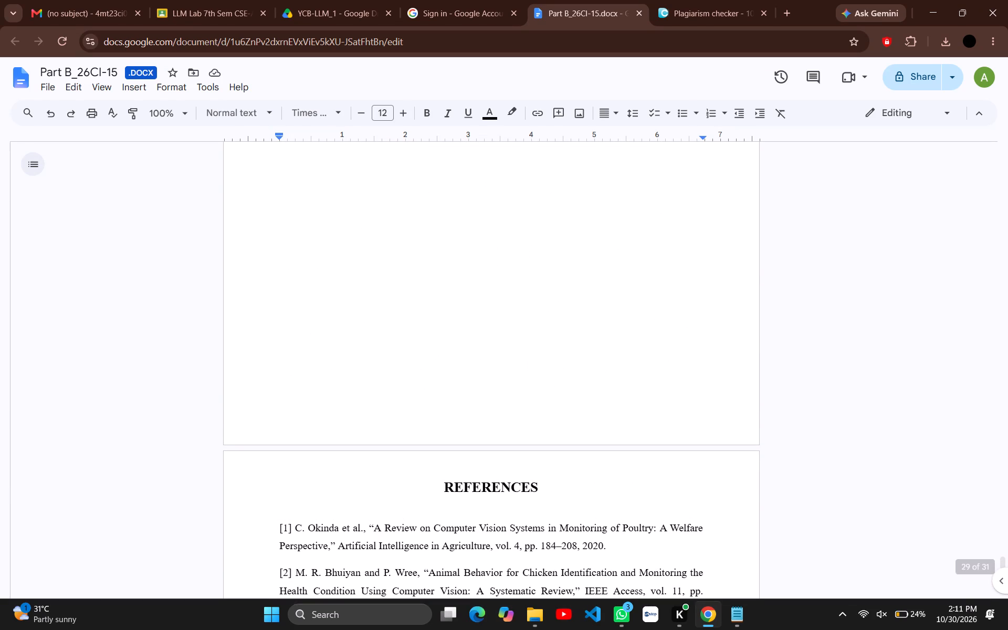
left_click(502, 479)
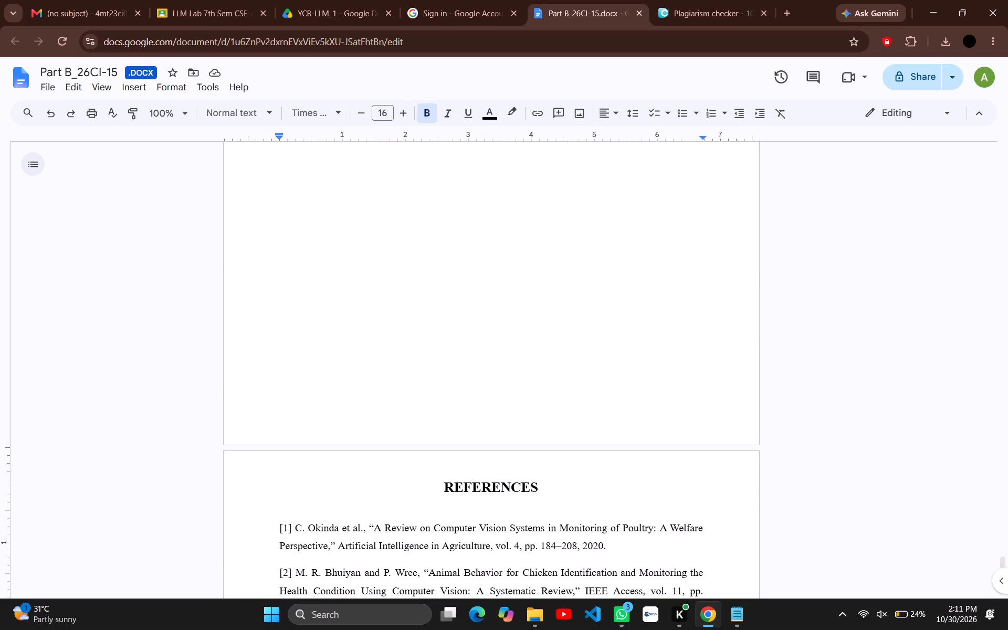
left_click_drag(547, 490, 427, 480)
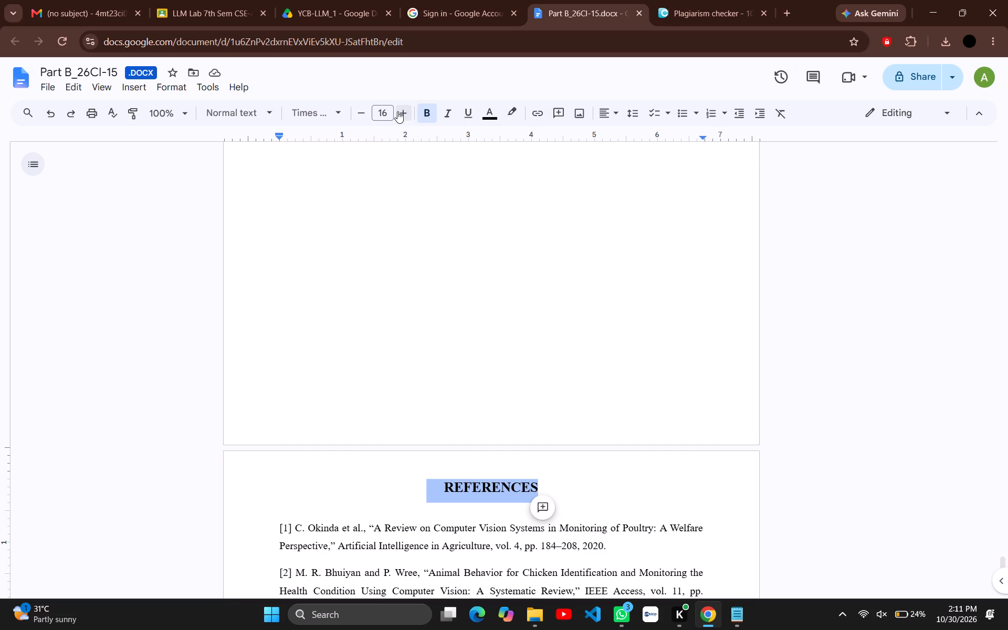
double_click(397, 111)
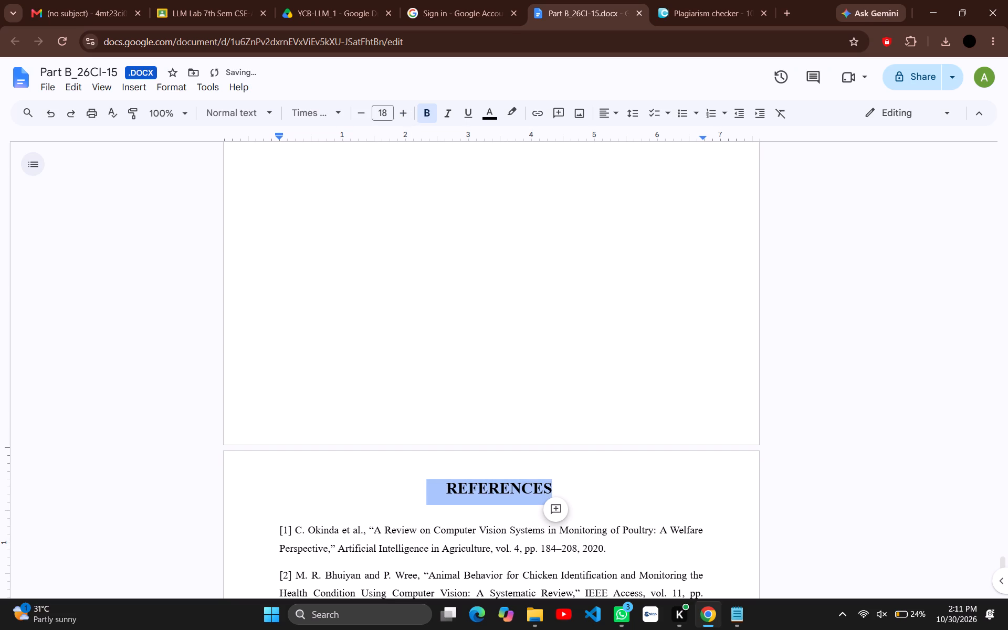
left_click(505, 382)
scroll(513, 467, "up", 2)
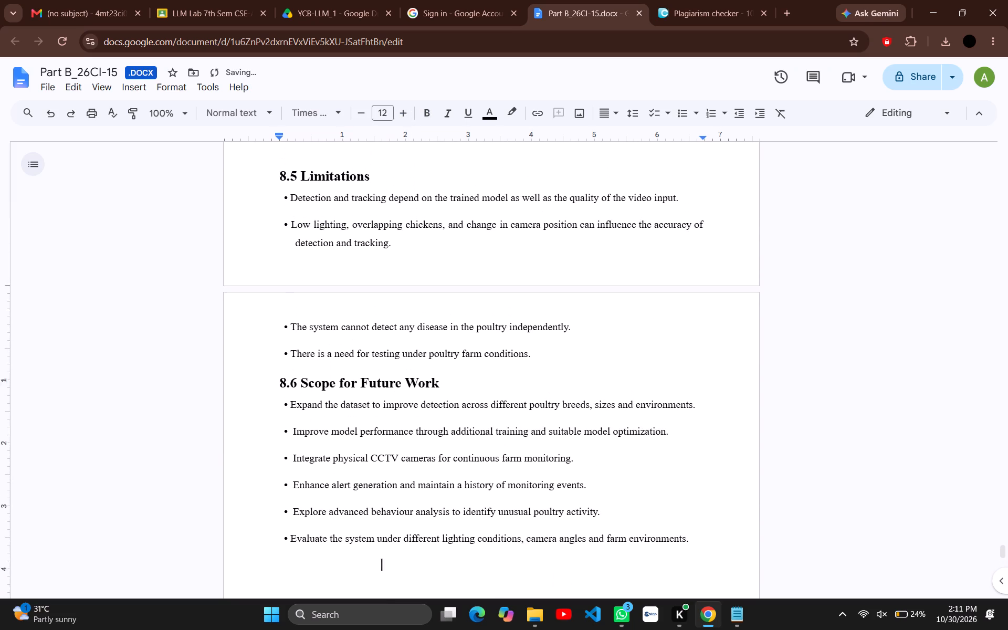
Download the report as a Microsoft Word (.docx) file, view it in the Downloads folder, and return to the document.
left_click(55, 88)
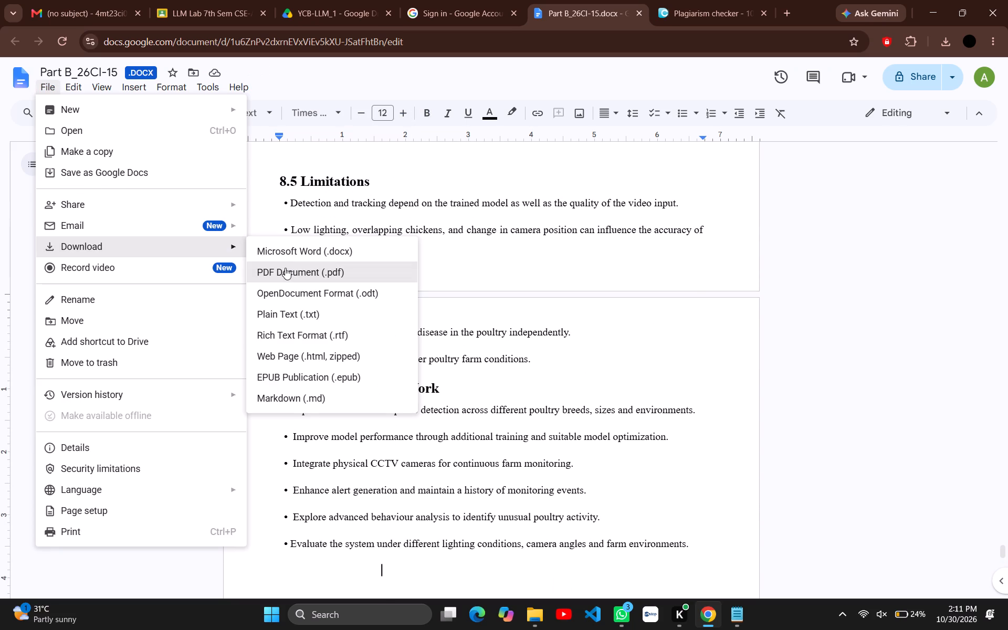
left_click(312, 249)
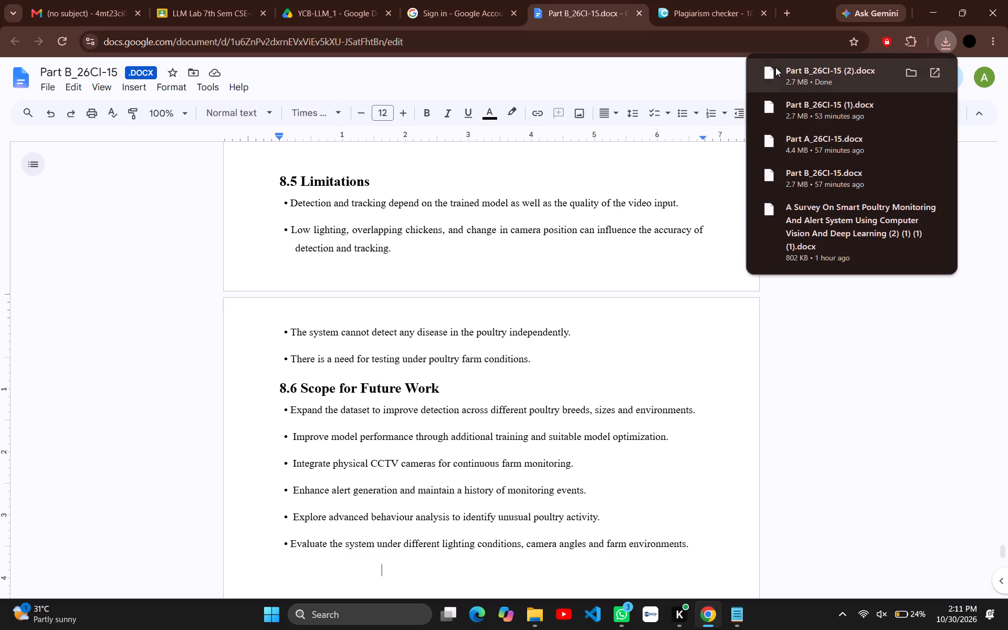
left_click(913, 75)
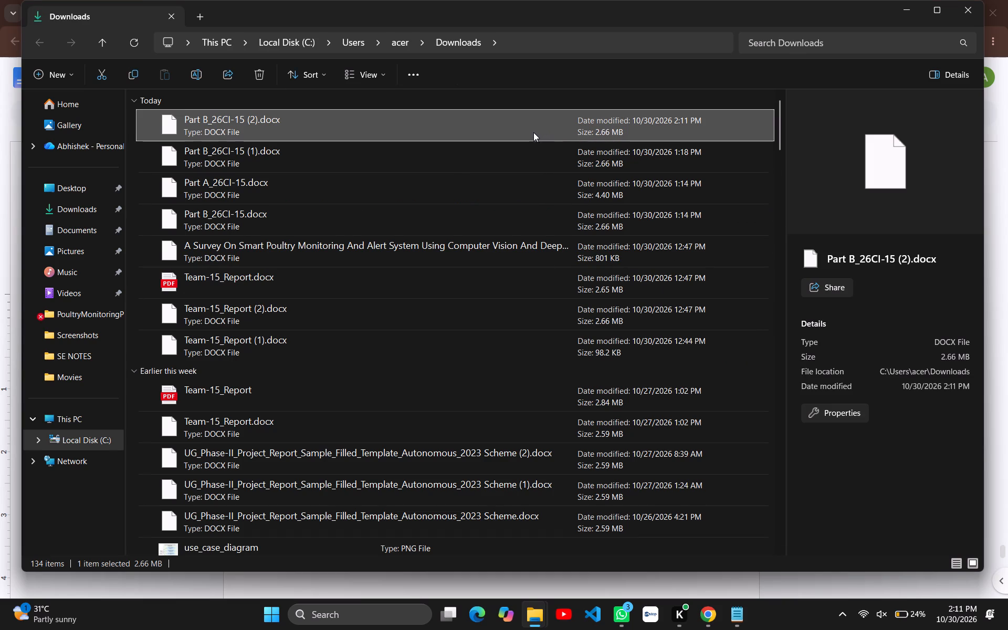
left_click(713, 613)
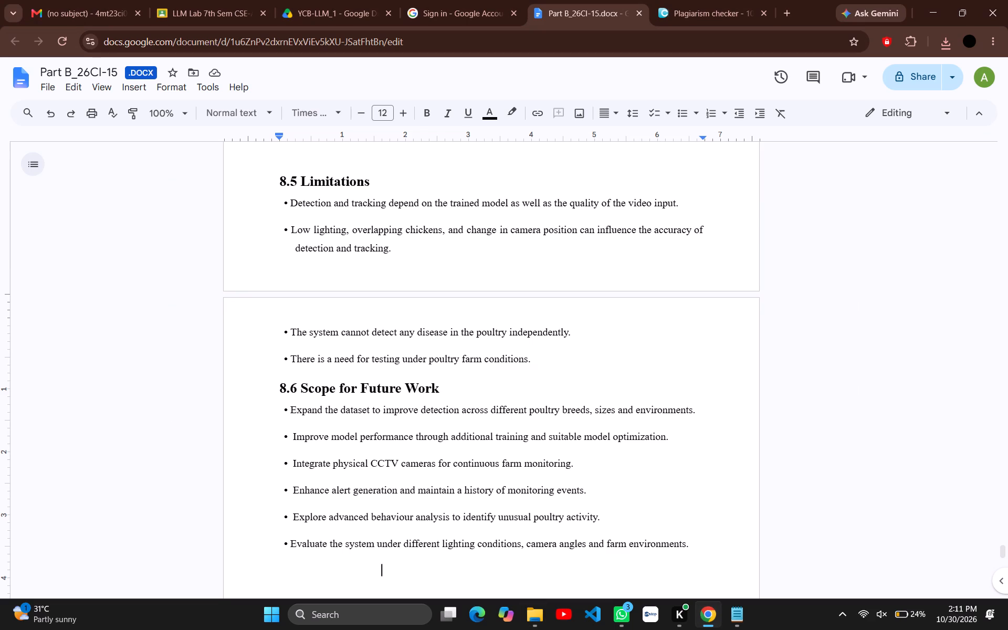
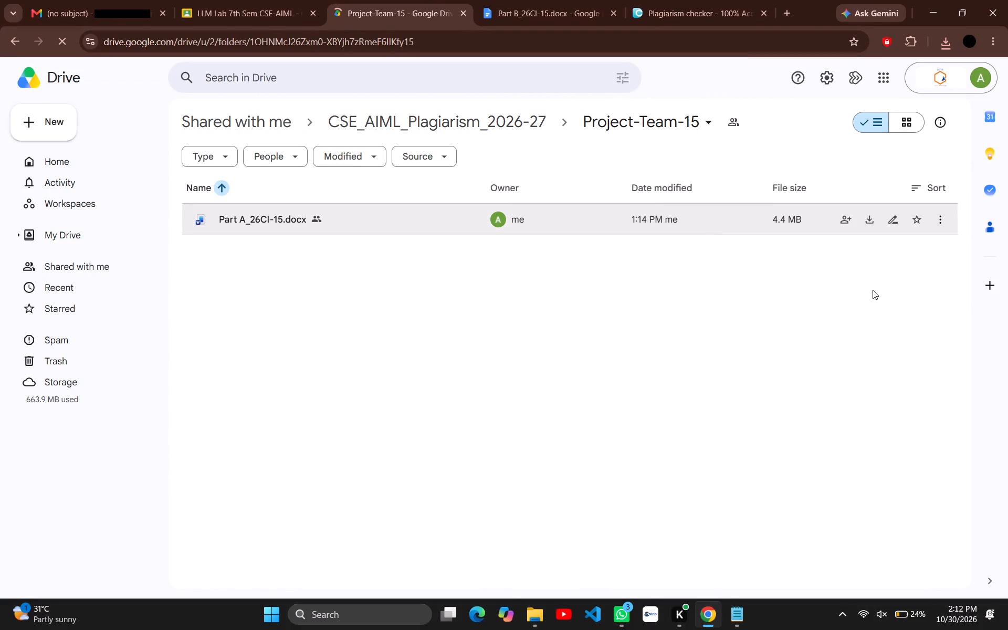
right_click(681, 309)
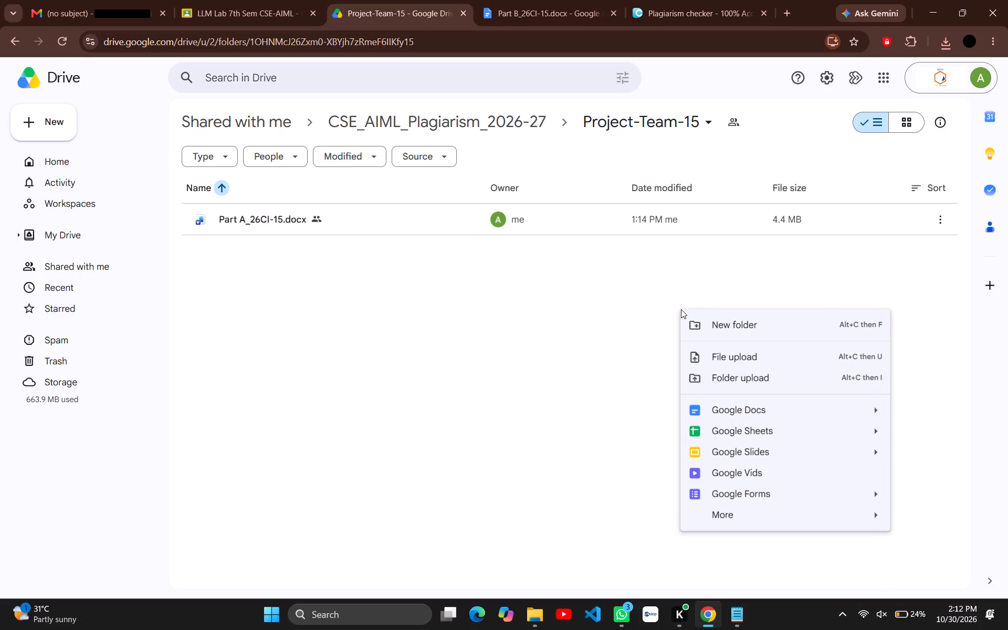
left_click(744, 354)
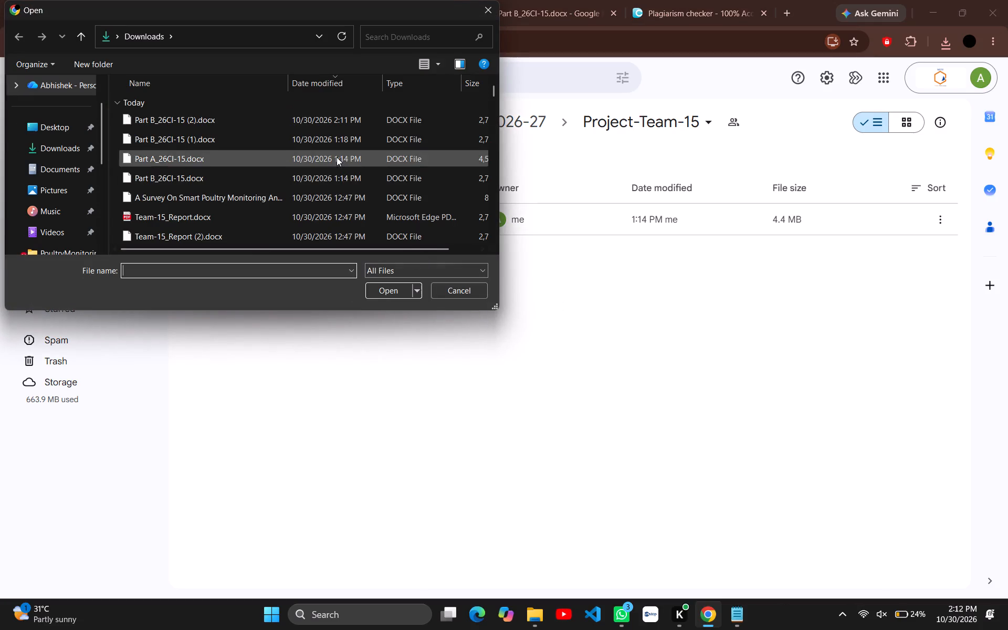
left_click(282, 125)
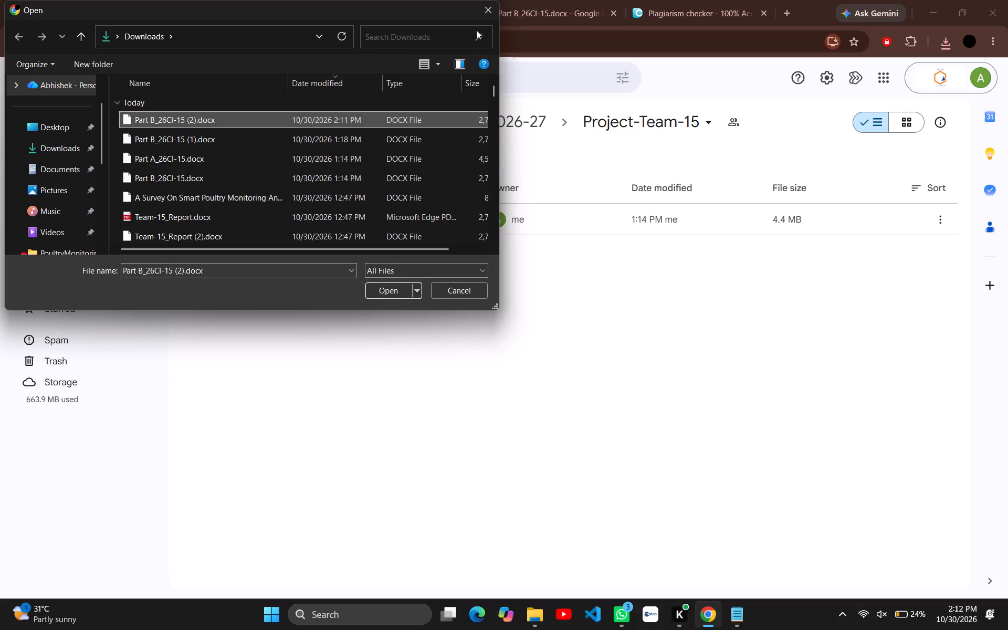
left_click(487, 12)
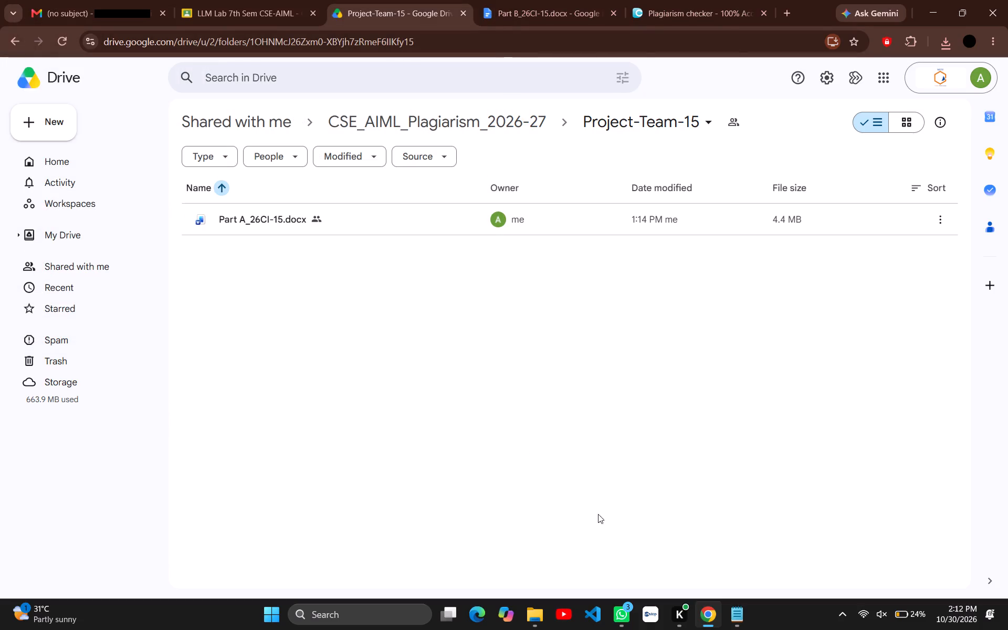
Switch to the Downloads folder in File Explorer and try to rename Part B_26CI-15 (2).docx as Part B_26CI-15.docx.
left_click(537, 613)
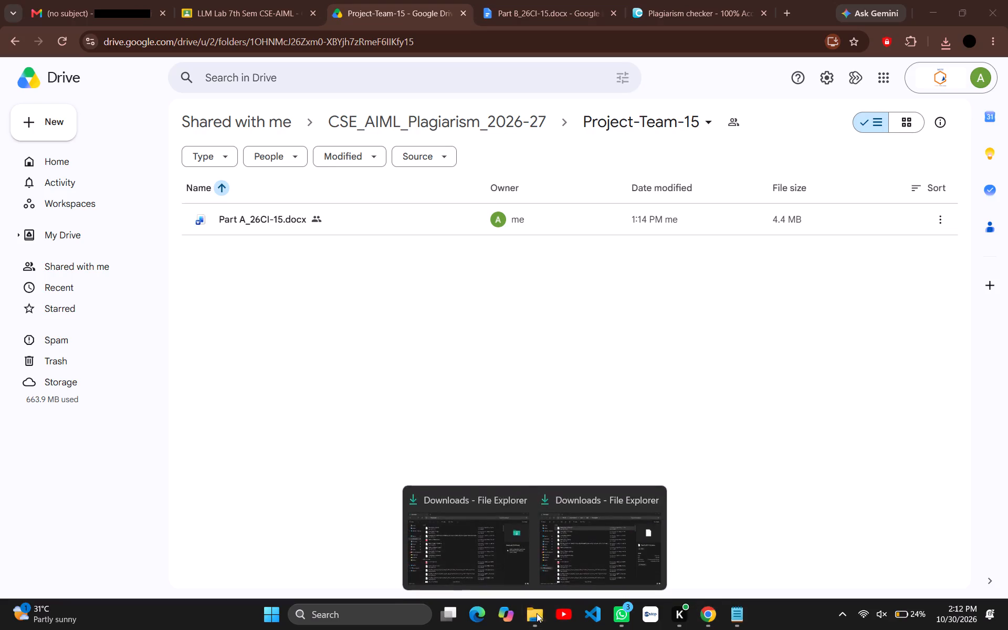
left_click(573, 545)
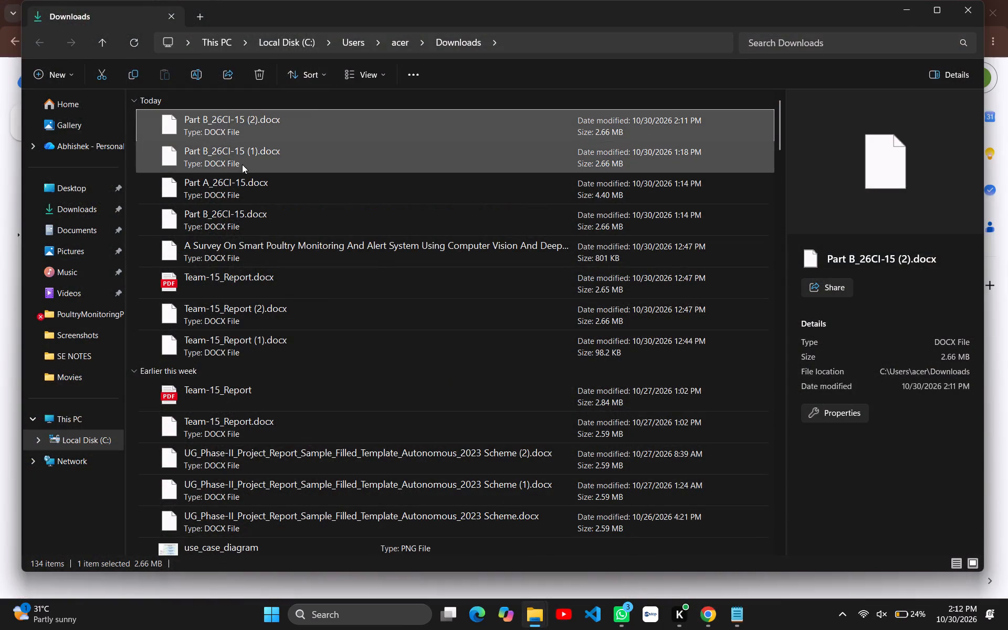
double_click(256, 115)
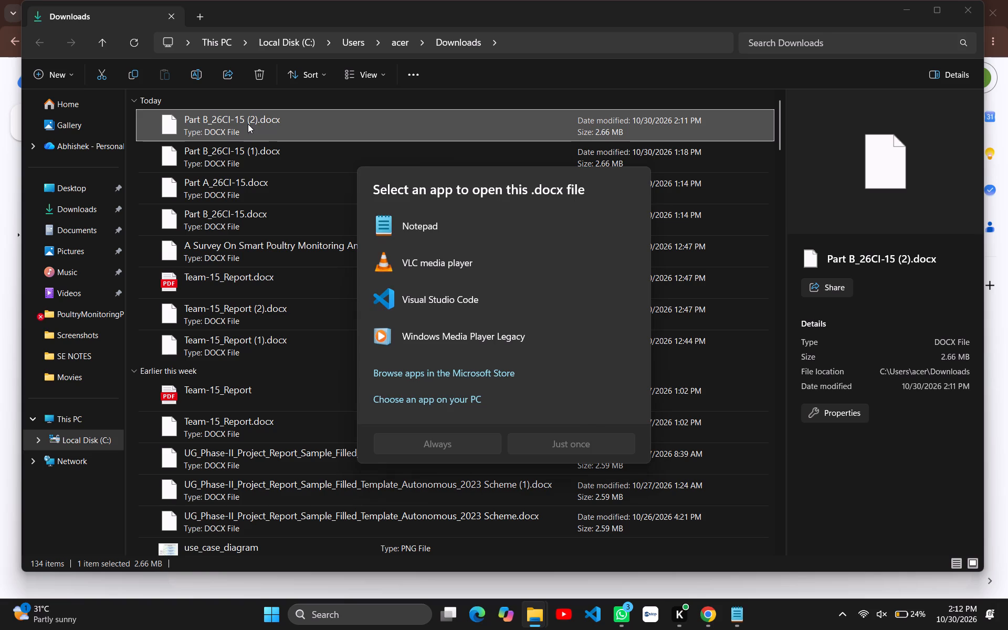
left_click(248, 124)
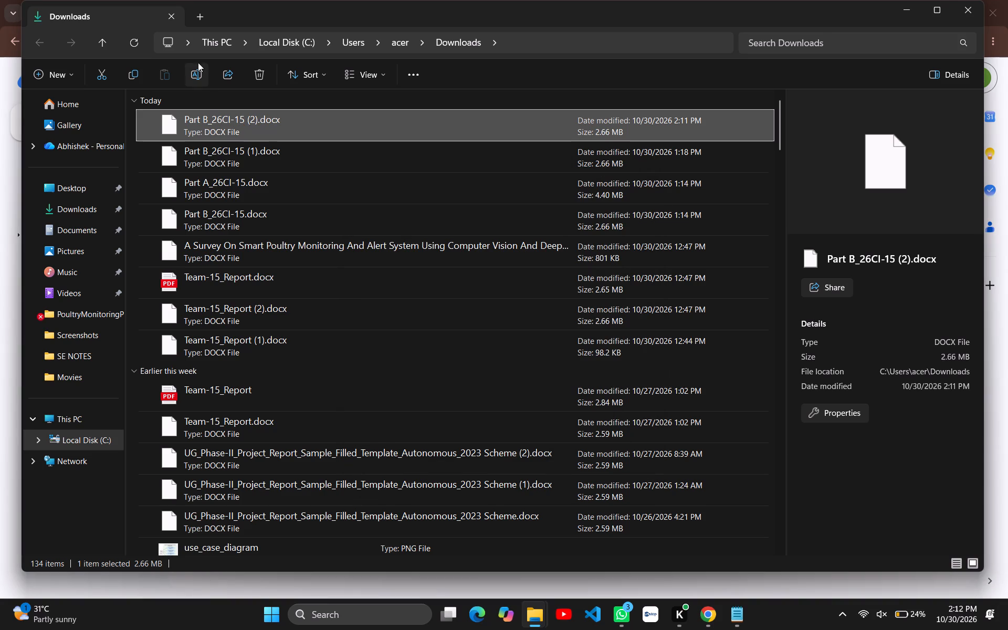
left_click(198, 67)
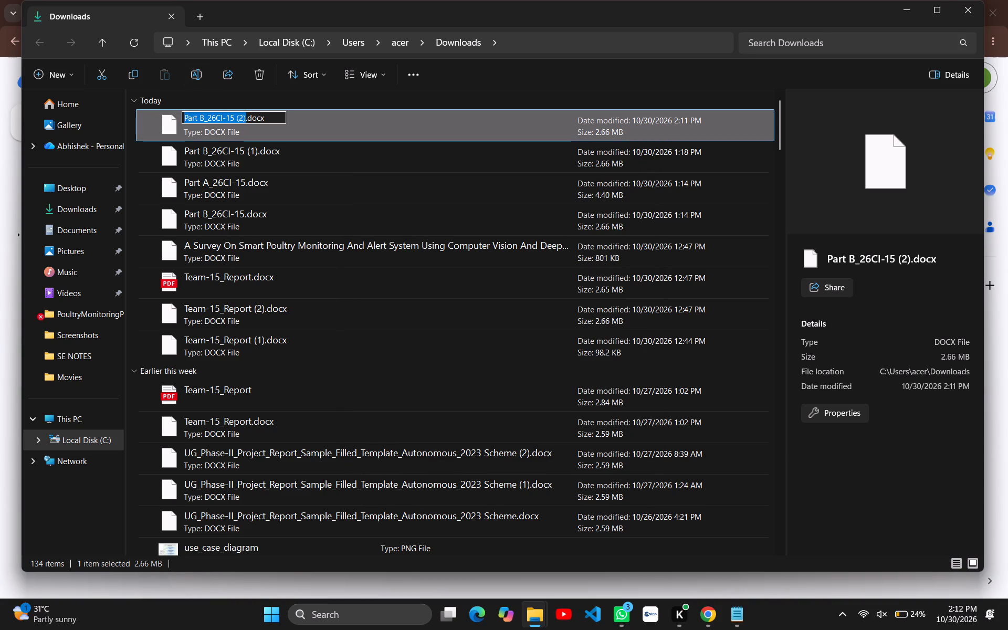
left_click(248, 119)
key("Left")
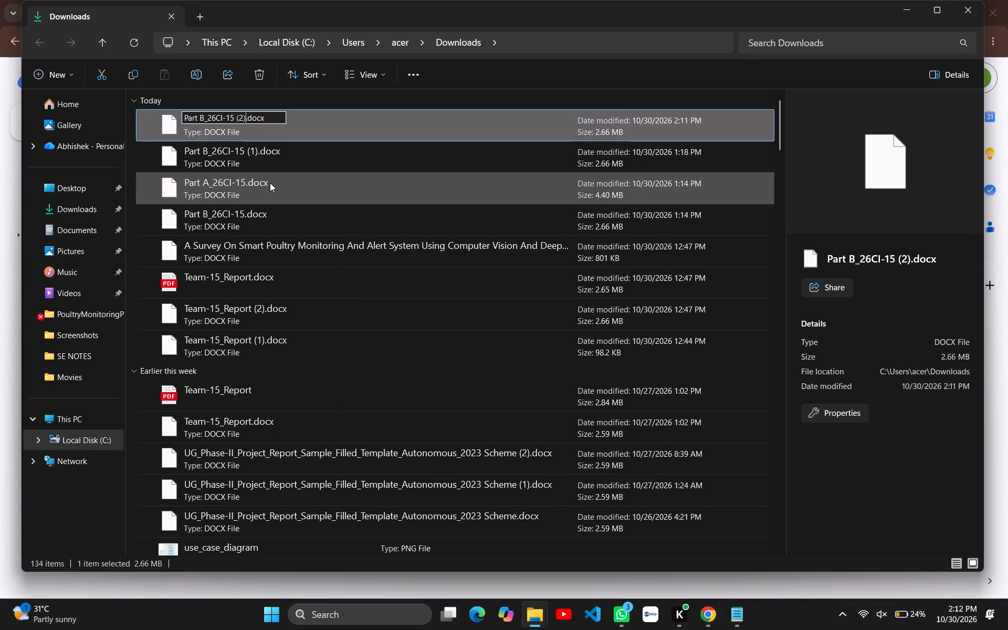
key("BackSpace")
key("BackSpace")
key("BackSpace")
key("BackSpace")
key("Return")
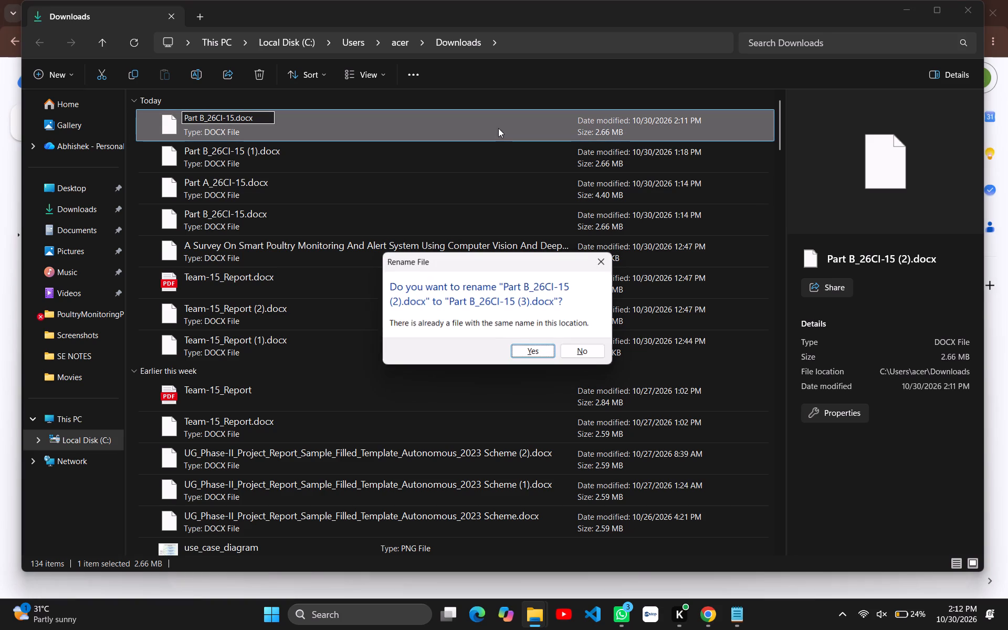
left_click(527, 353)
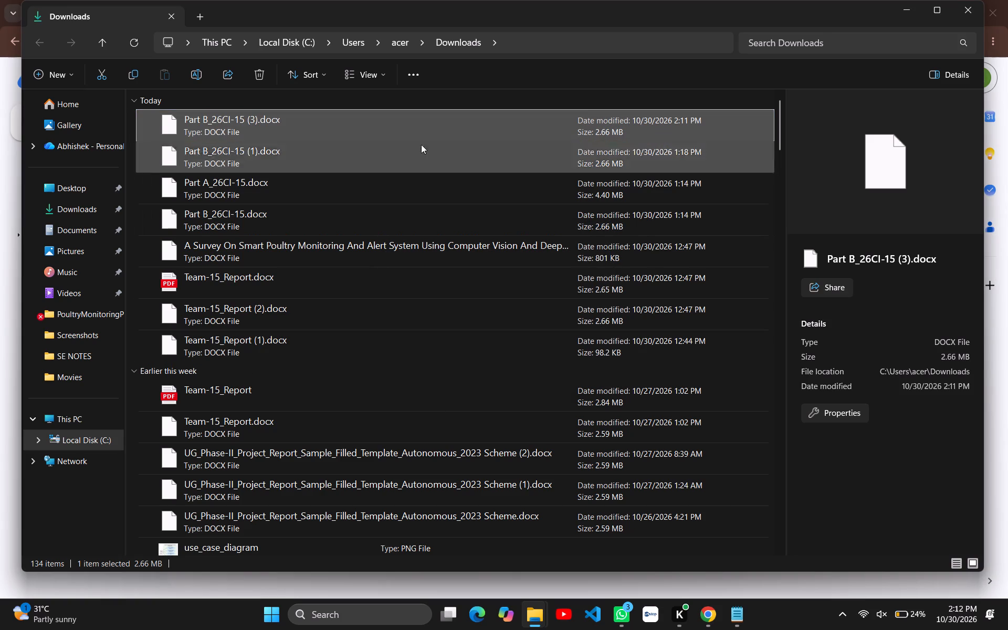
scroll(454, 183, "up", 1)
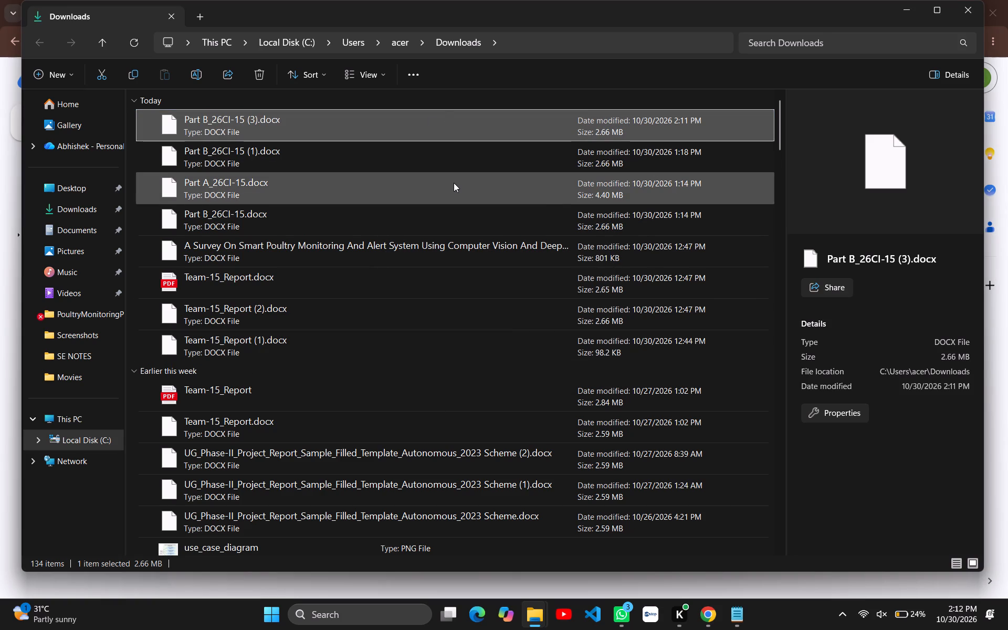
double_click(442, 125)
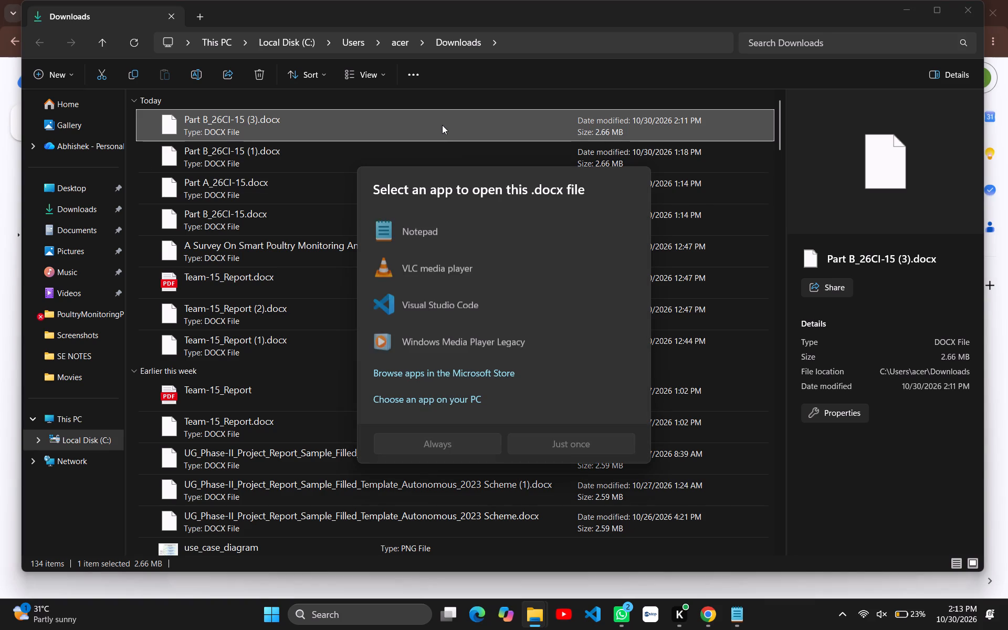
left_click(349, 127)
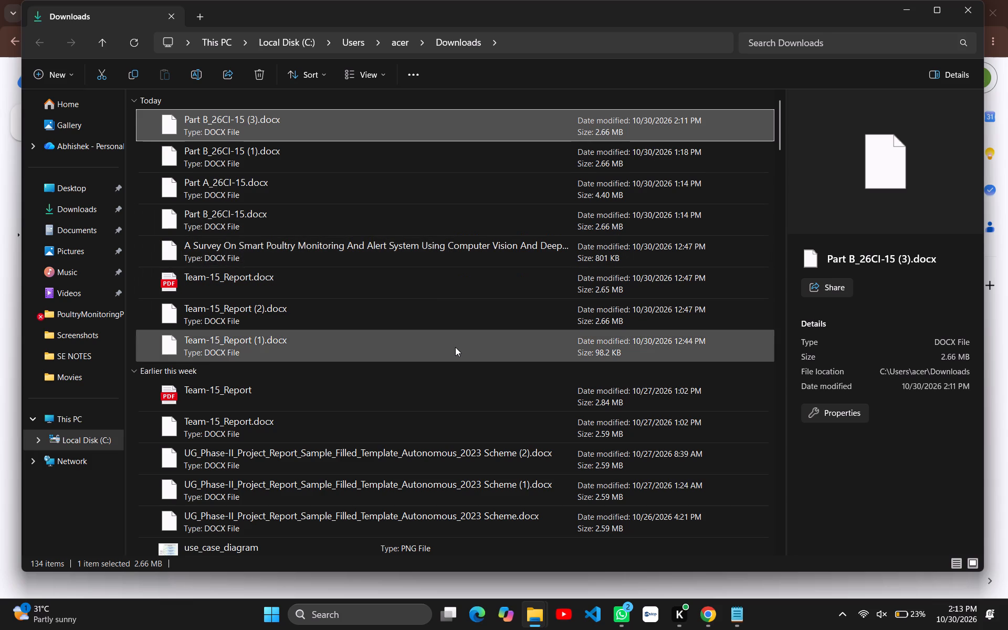
Delete the older copies Part B_26CI-15 (1).docx and Part B_26CI-15.docx from the Downloads folder.
scroll(461, 285, "up", 3)
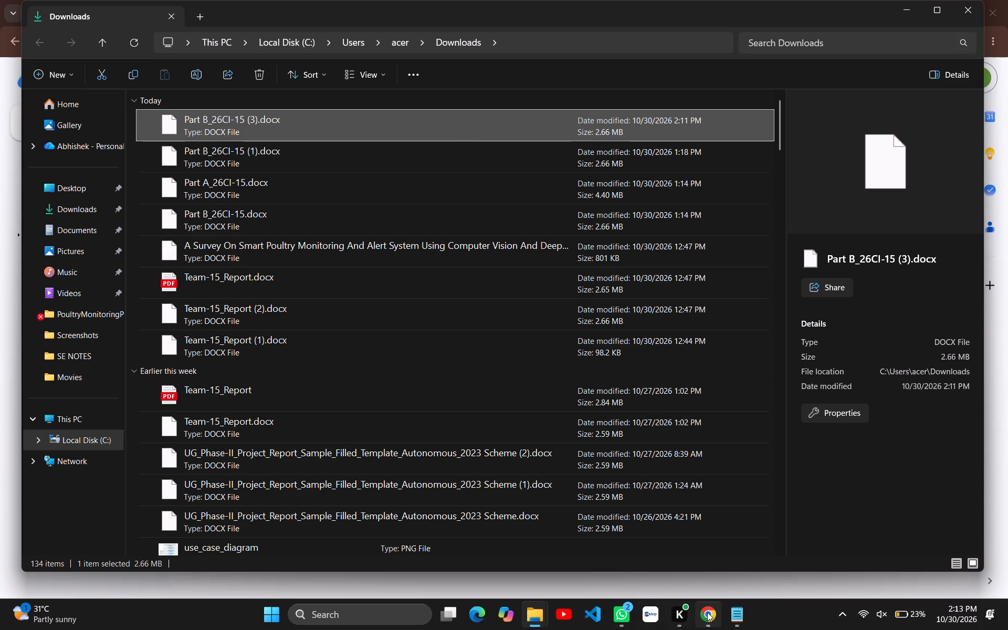
left_click(424, 154)
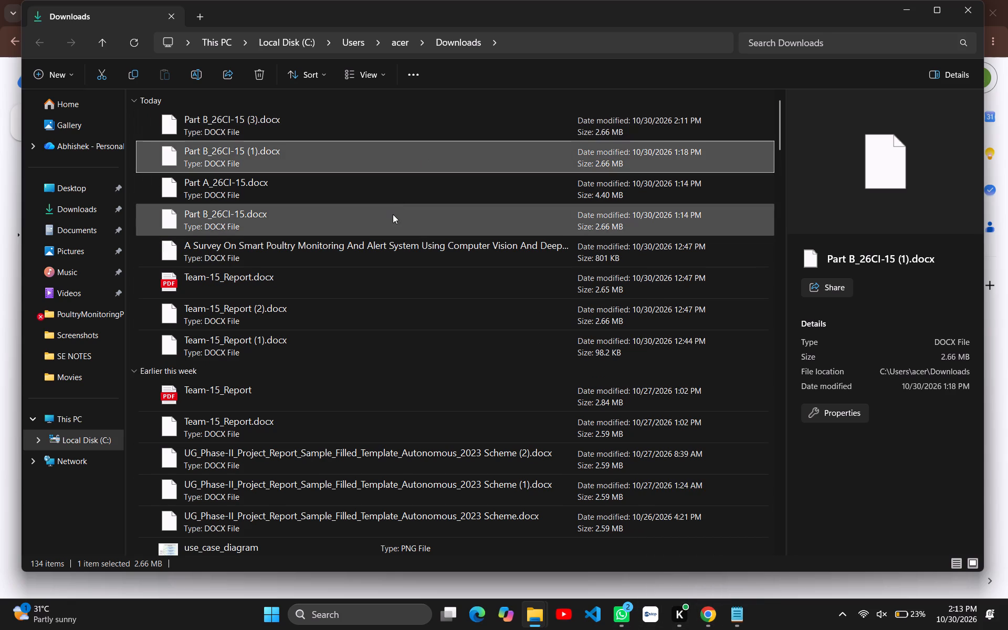
left_click(393, 214, "ctrl")
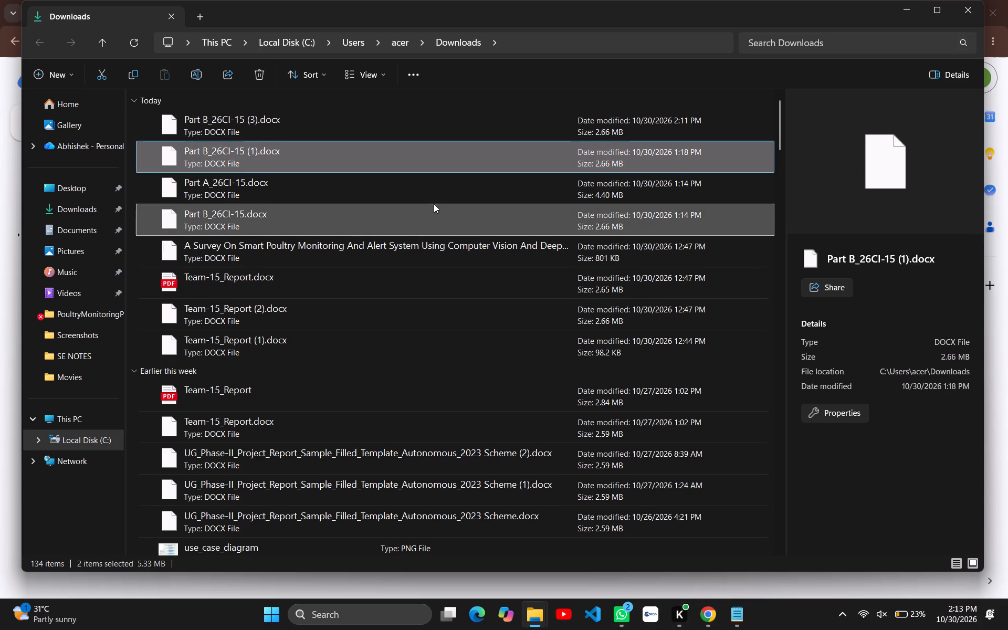
key("Delete")
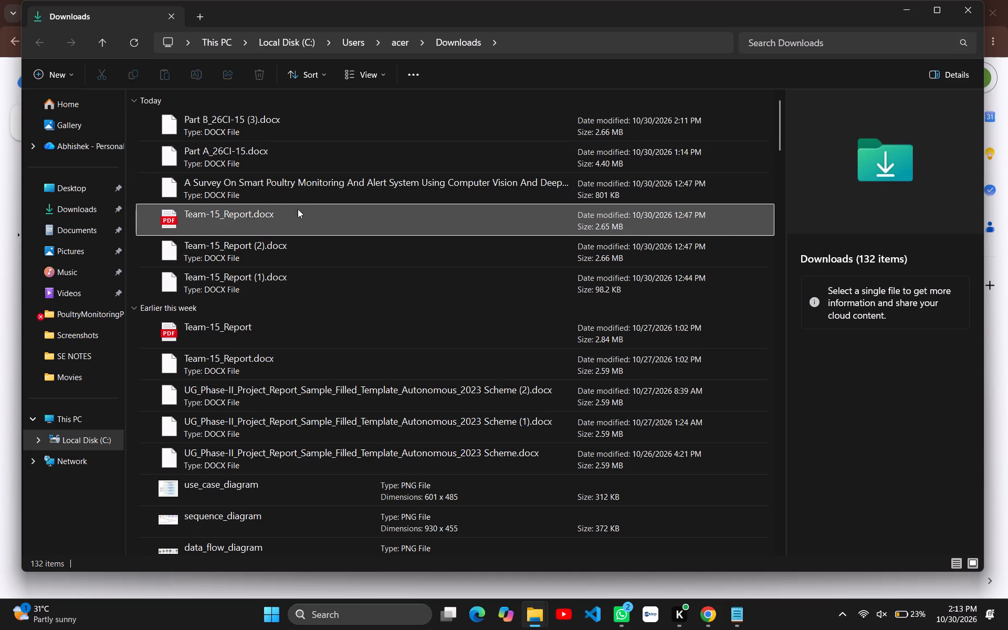
Rename the newest report file, Part B_26CI-15 (3).docx, as Part B_26CI-15.docx.
left_click(326, 131)
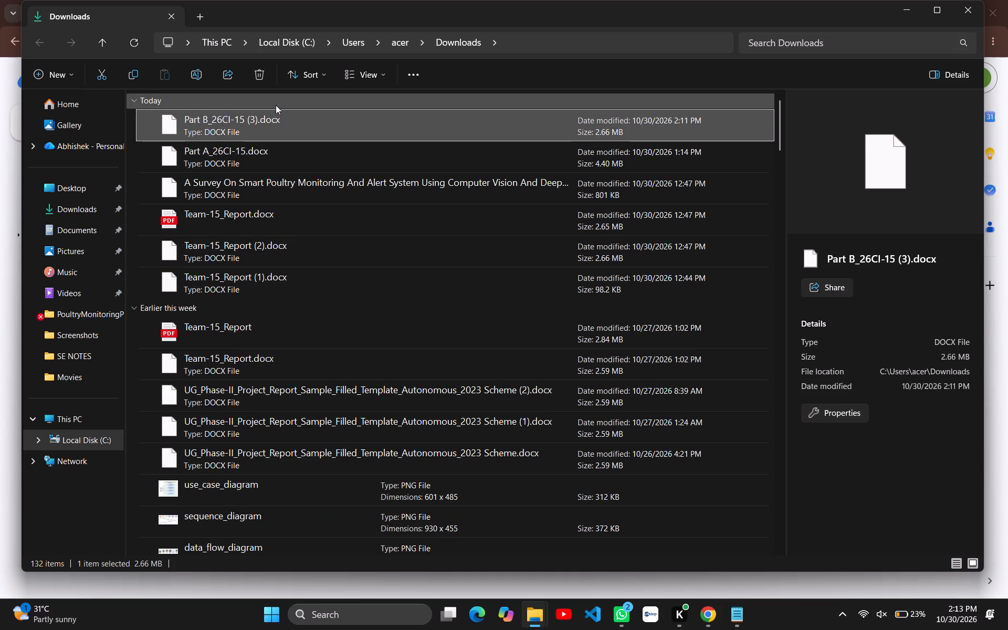
left_click(202, 69)
left_click(244, 113)
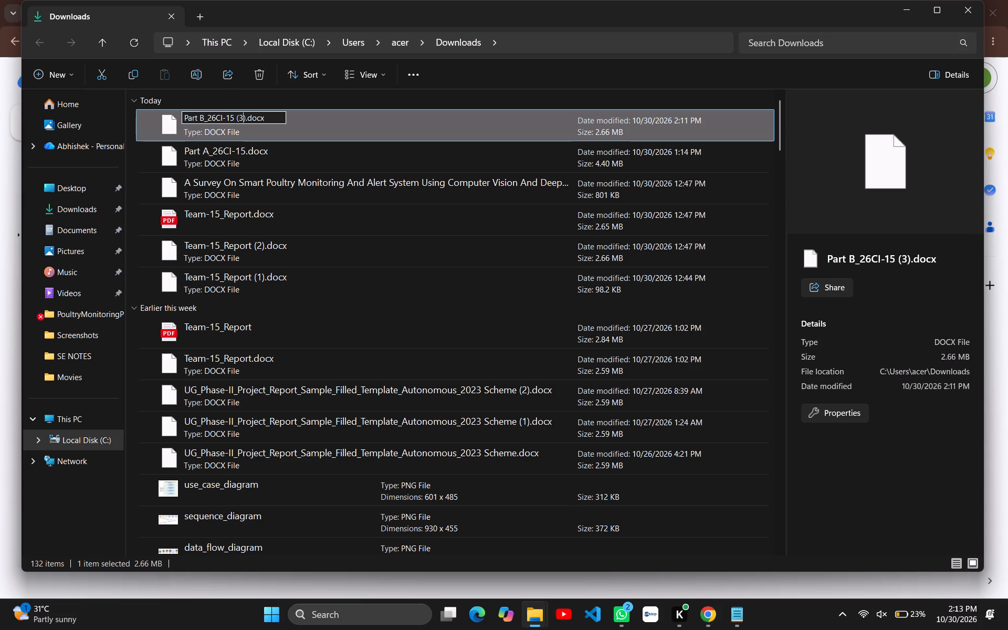
key("Right")
key("BackSpace")
key("BackSpace")
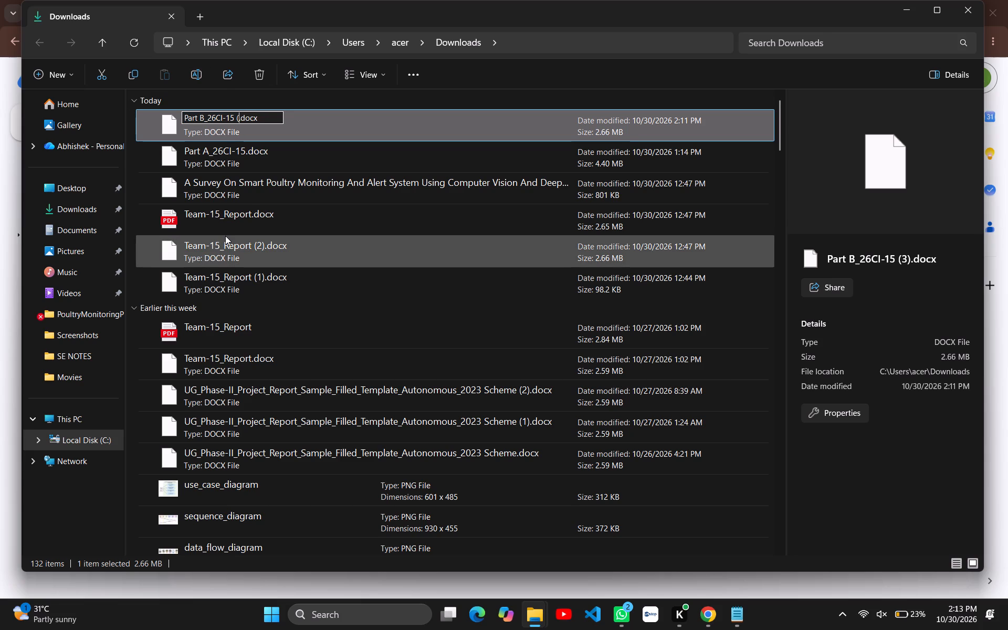
key("BackSpace")
key("BackSpace")
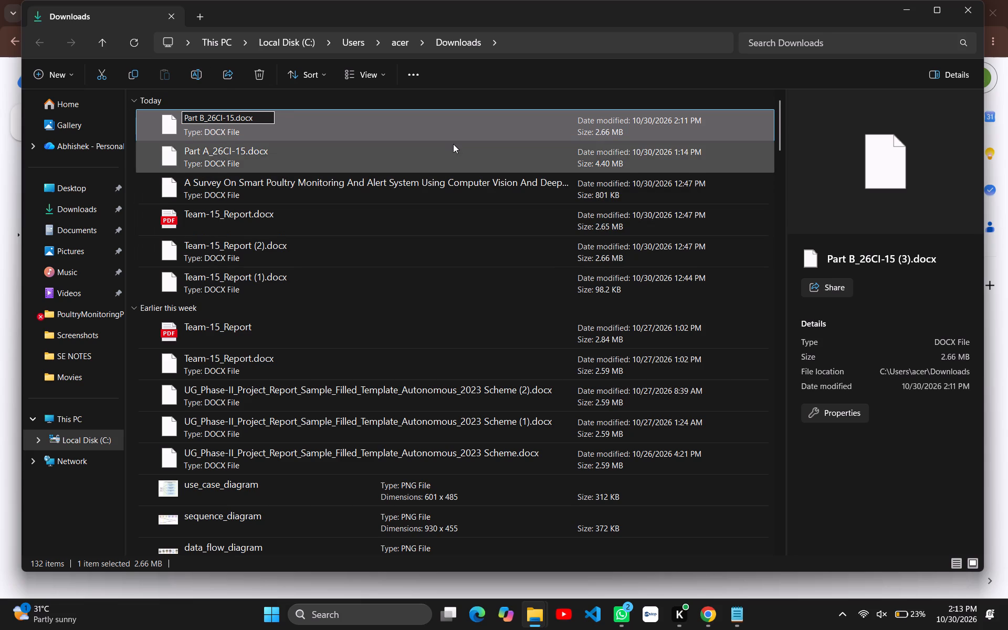
key("Return")
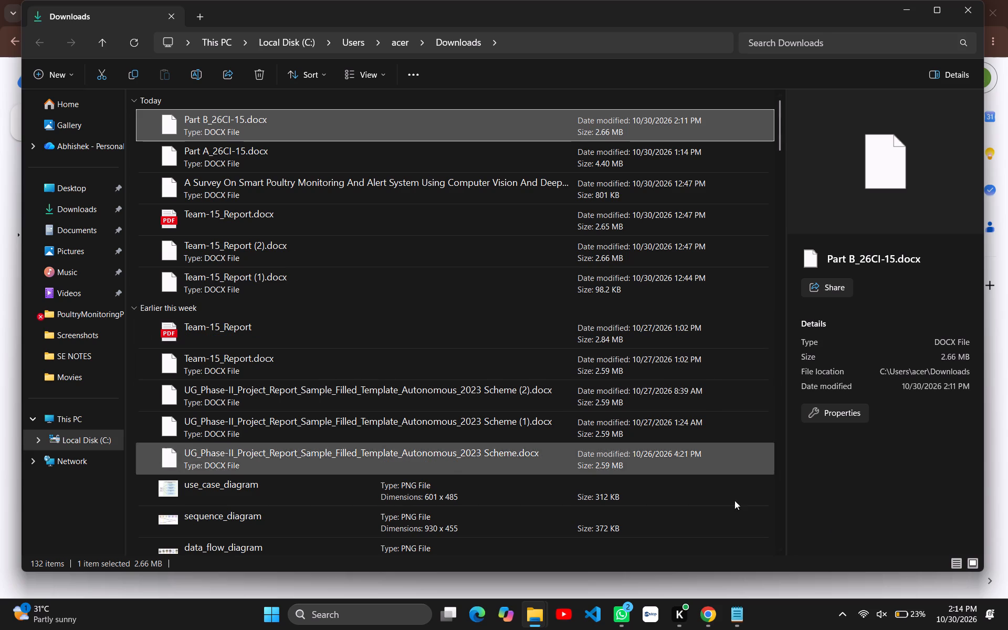
Return to Google Drive in Chrome and upload Part B_26CI-15.docx from Downloads to the Project-Team-15 folder.
left_click(705, 615)
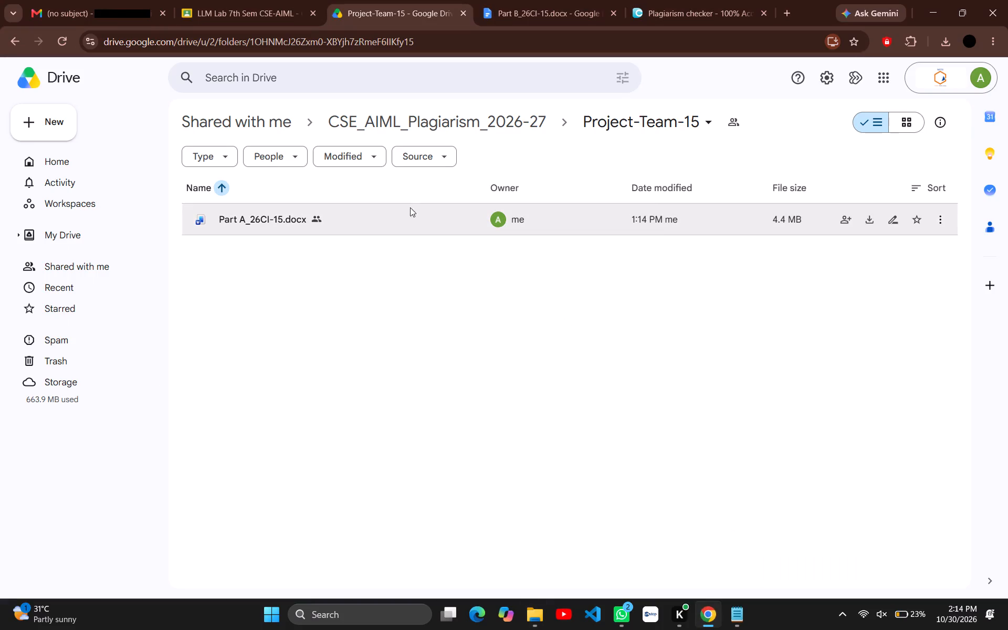
left_click(565, 382)
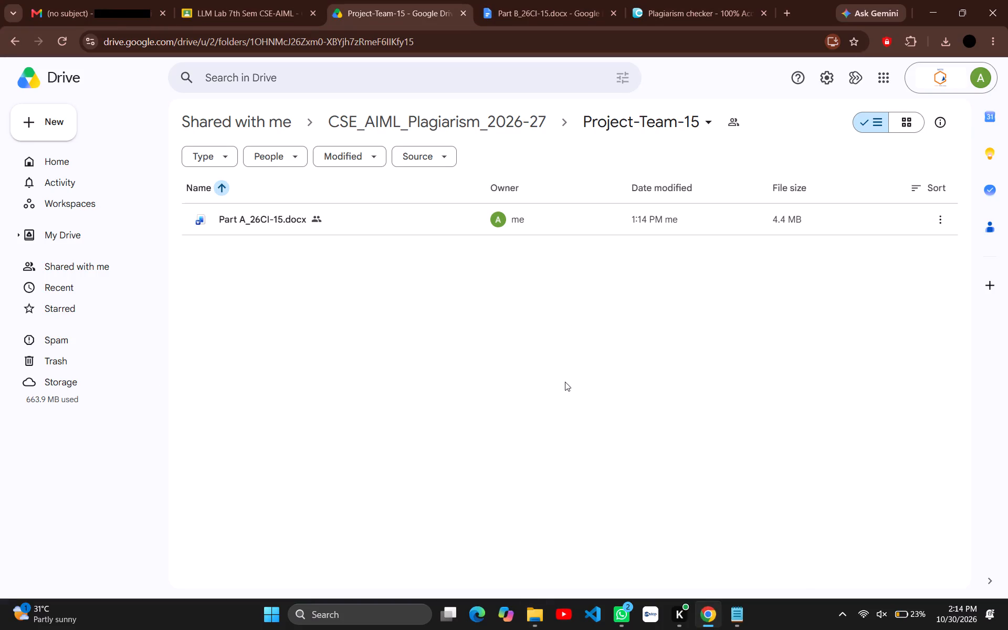
right_click(534, 339)
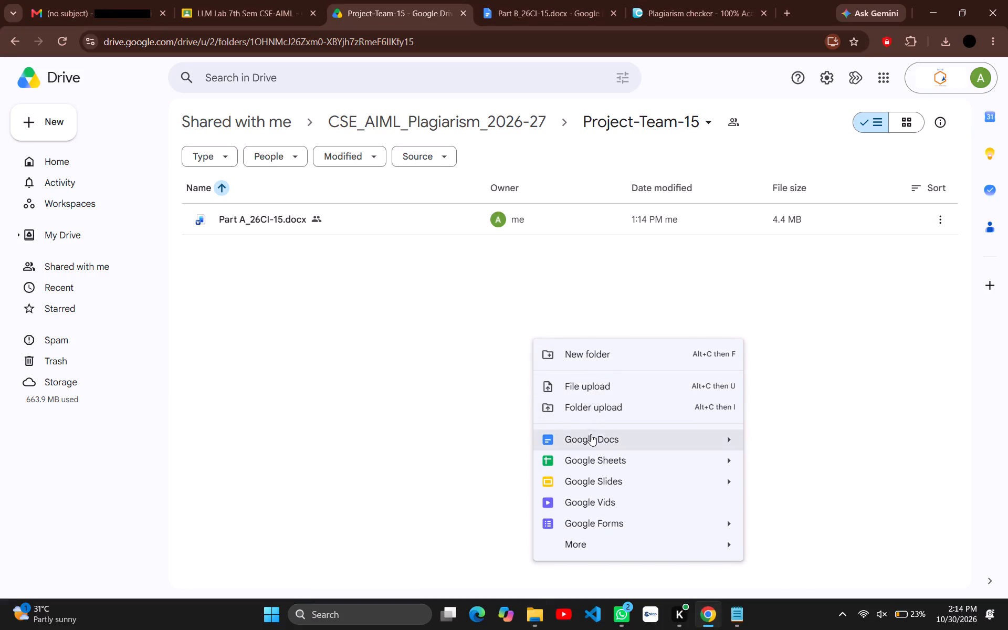
left_click(597, 381)
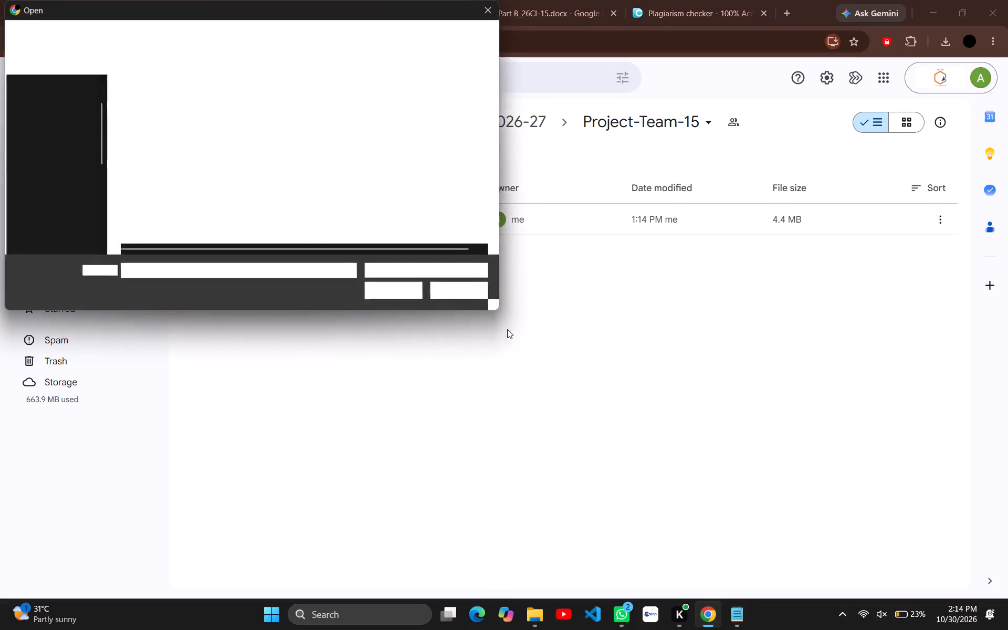
left_click(216, 115)
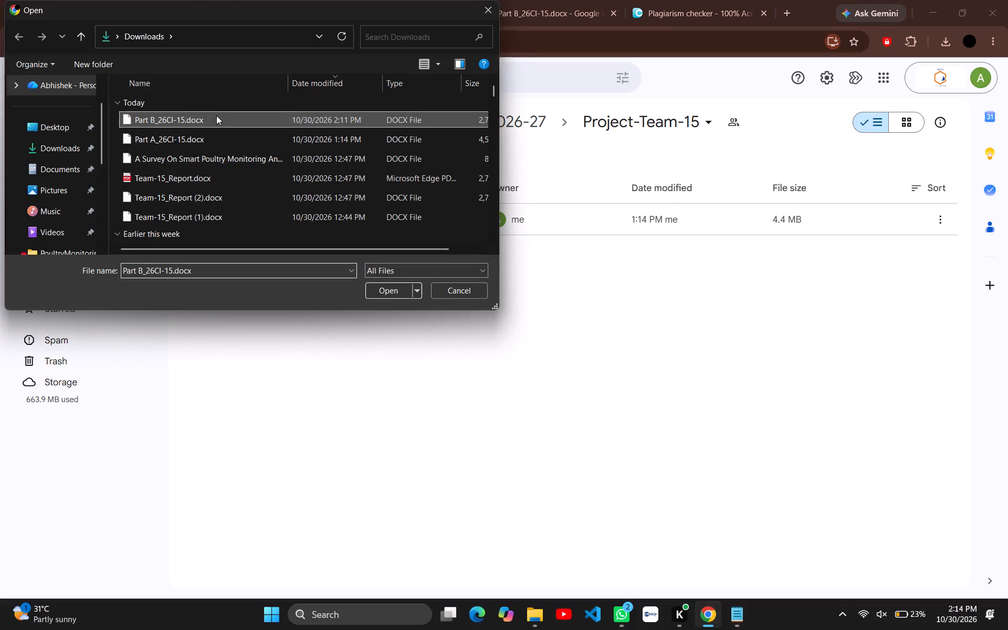
left_click(383, 287)
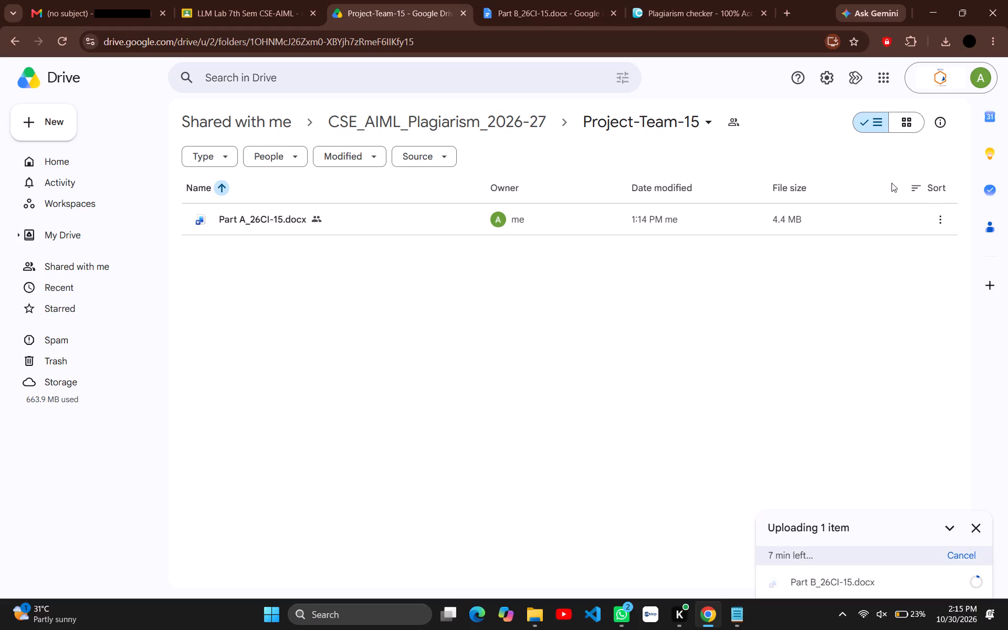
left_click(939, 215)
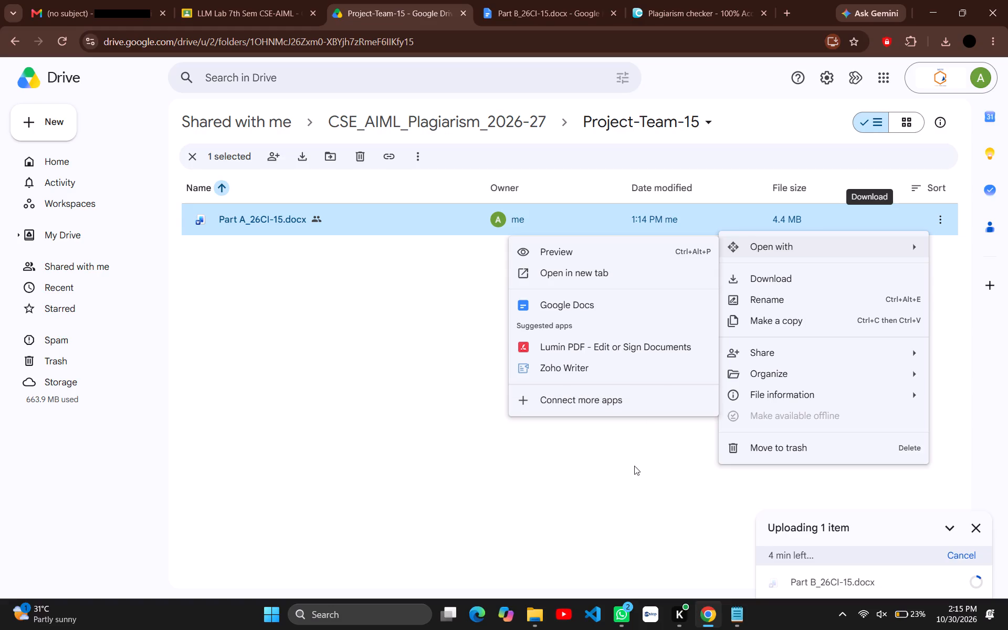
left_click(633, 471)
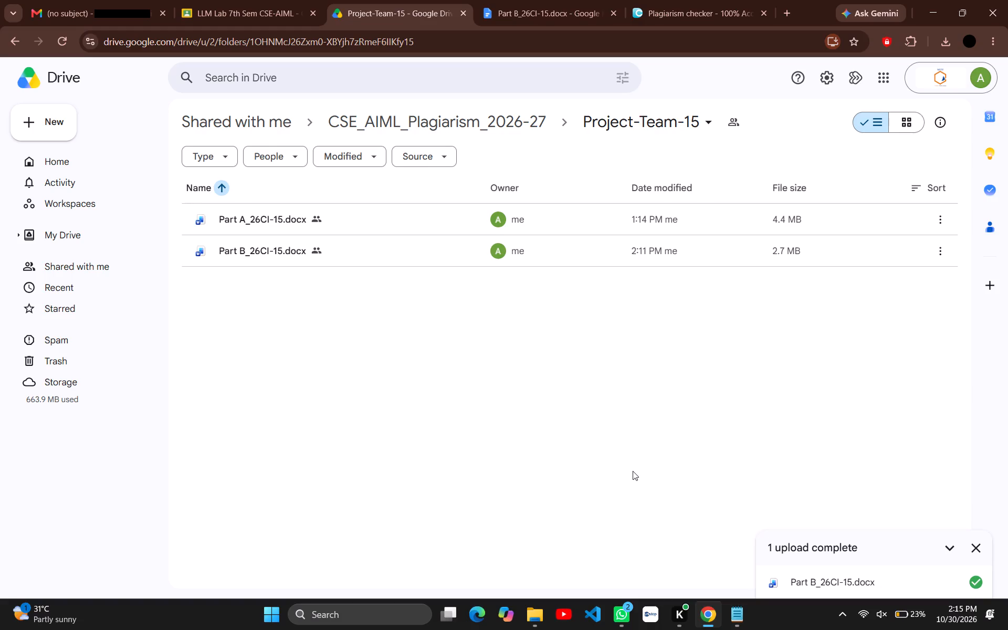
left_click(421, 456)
Dismiss the upload notification in the Project-Team-15 folder.
left_click(973, 555)
scroll(866, 432, "down", 1)
scroll(866, 432, "up", 2)
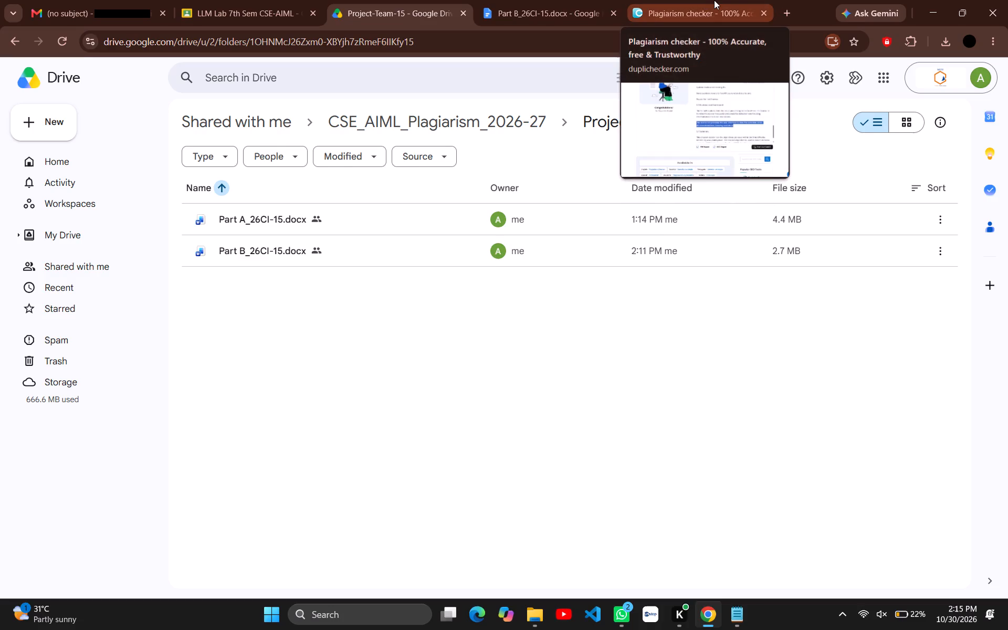
Switch to the plagiarism checker page and close it.
left_click(545, 0)
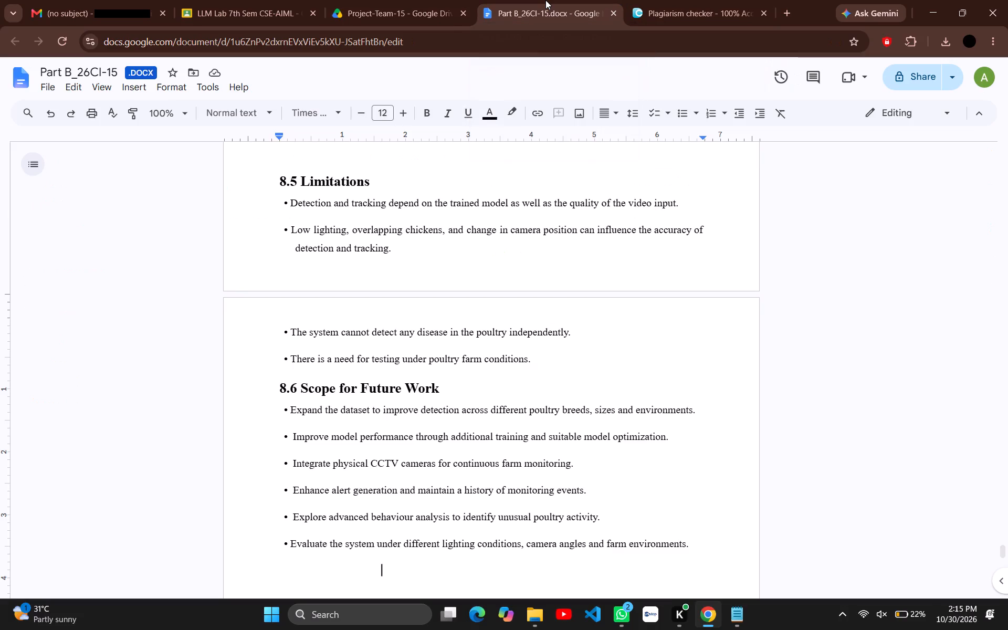
left_click(664, 5)
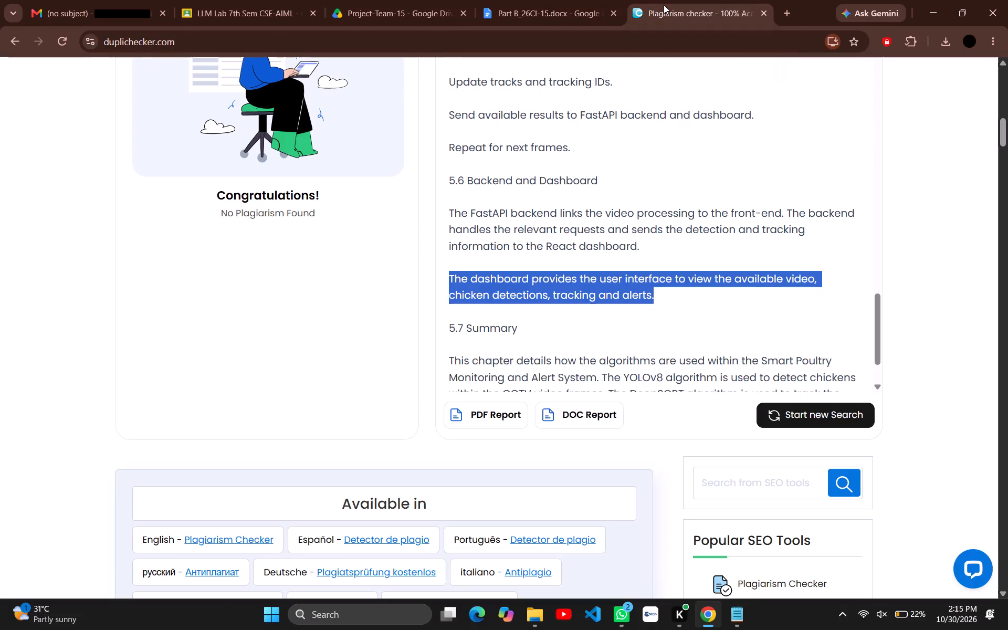
left_click(765, 9)
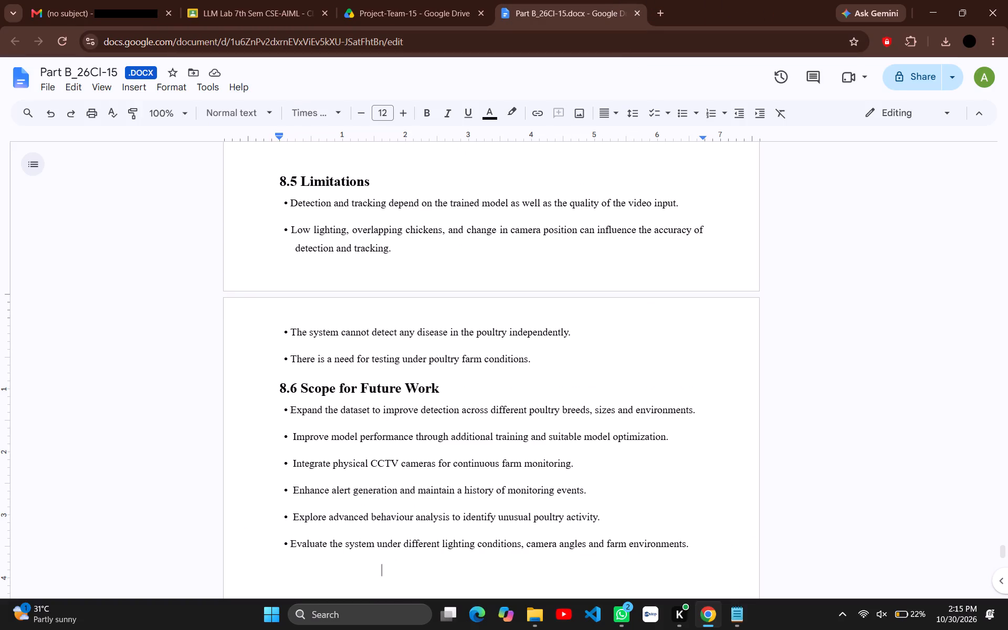
In the Part B_26CI-15 document, insert a blank line before the heading 5.6 Role of the Backend and Dashboard to move it onto the next page.
scroll(542, 321, "up", 6)
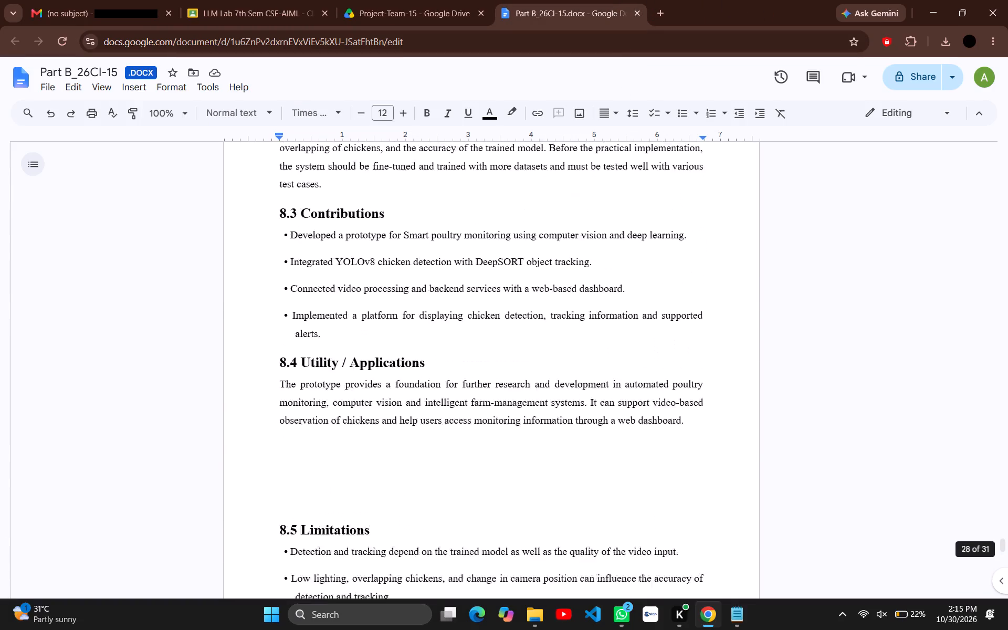
scroll(542, 321, "up", 16)
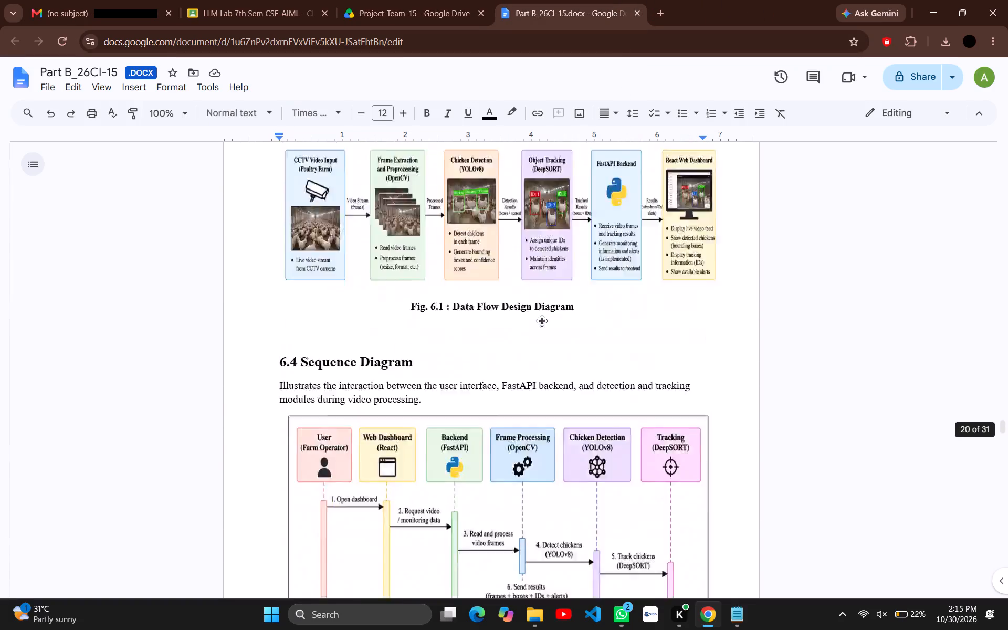
scroll(542, 321, "up", 7)
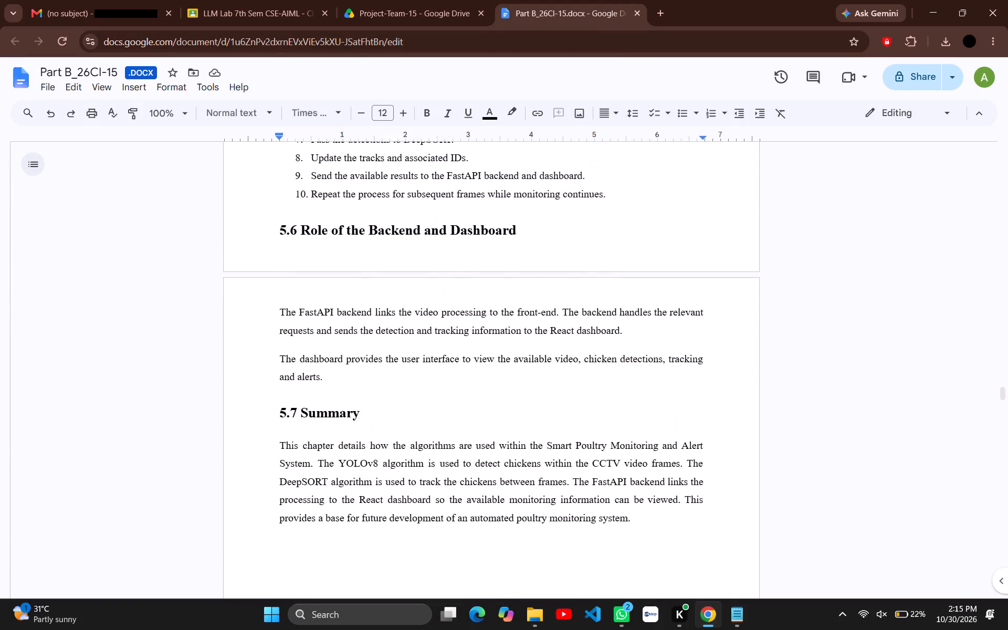
scroll(542, 321, "up", 1)
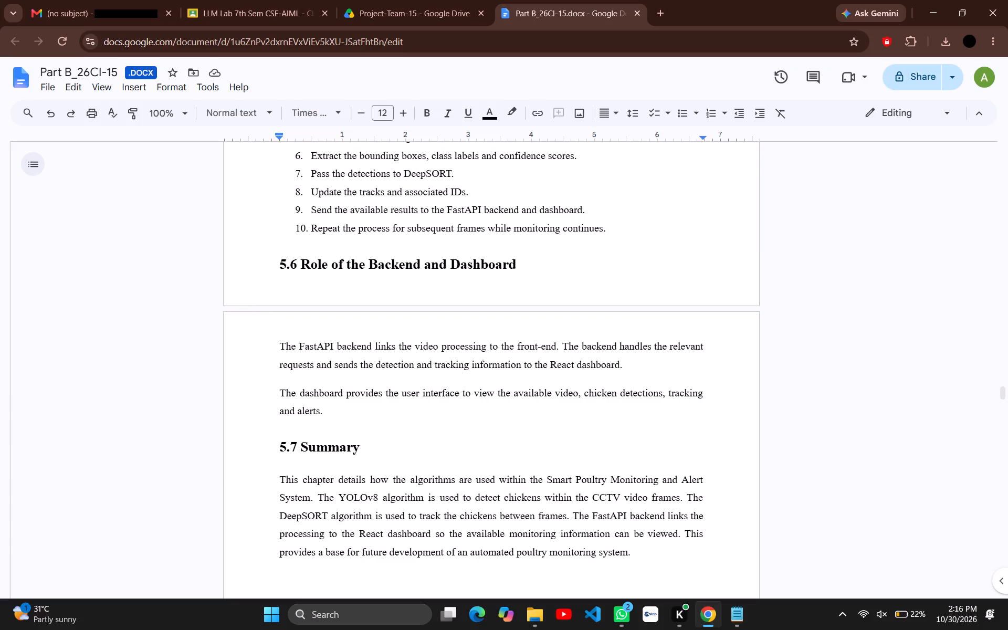
scroll(542, 321, "up", 6)
scroll(542, 321, "down", 1)
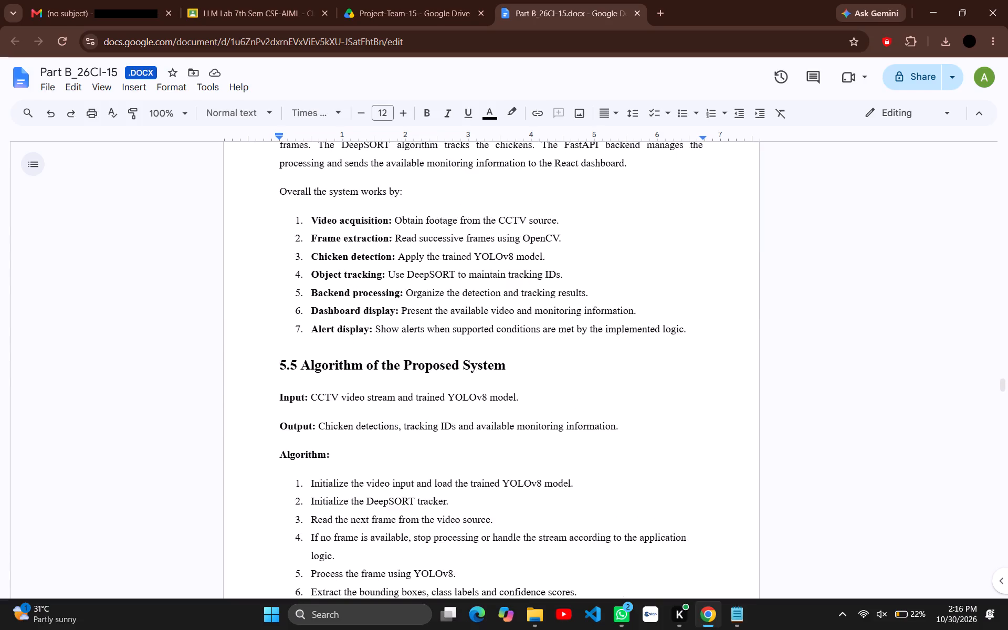
scroll(542, 321, "down", 4)
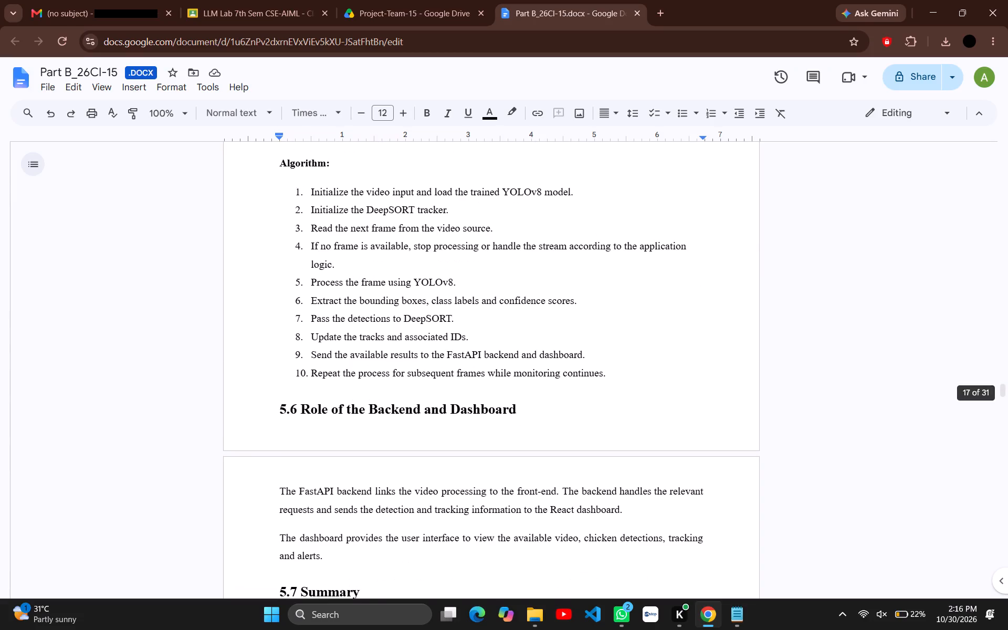
left_click(271, 404)
key("Return")
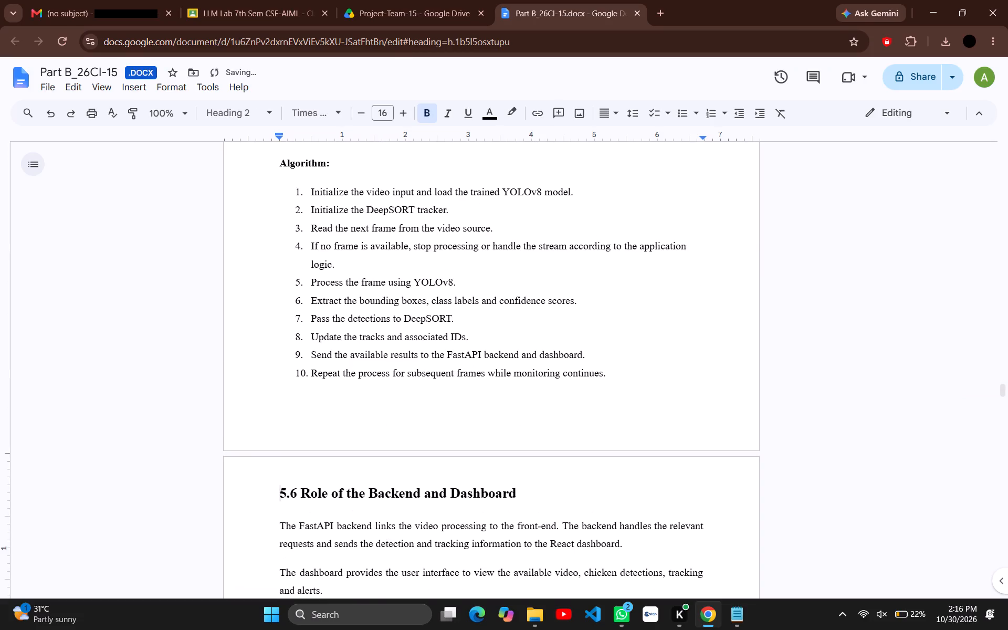
Review the layout of the earlier report pages, going back from section 5.5 through chapter 4 to the functional requirements.
scroll(366, 318, "up", 3)
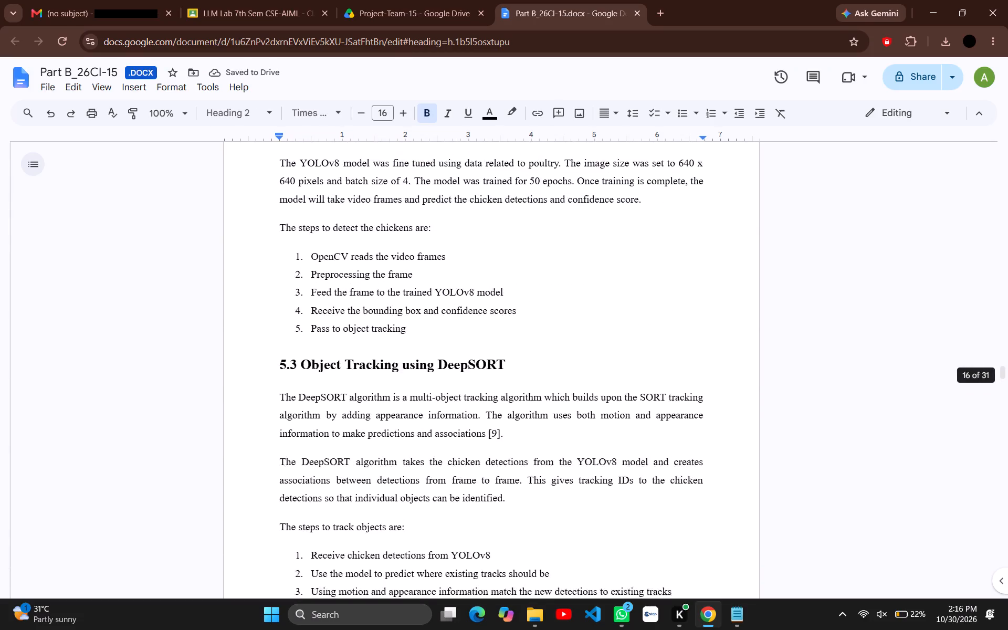
scroll(366, 318, "up", 7)
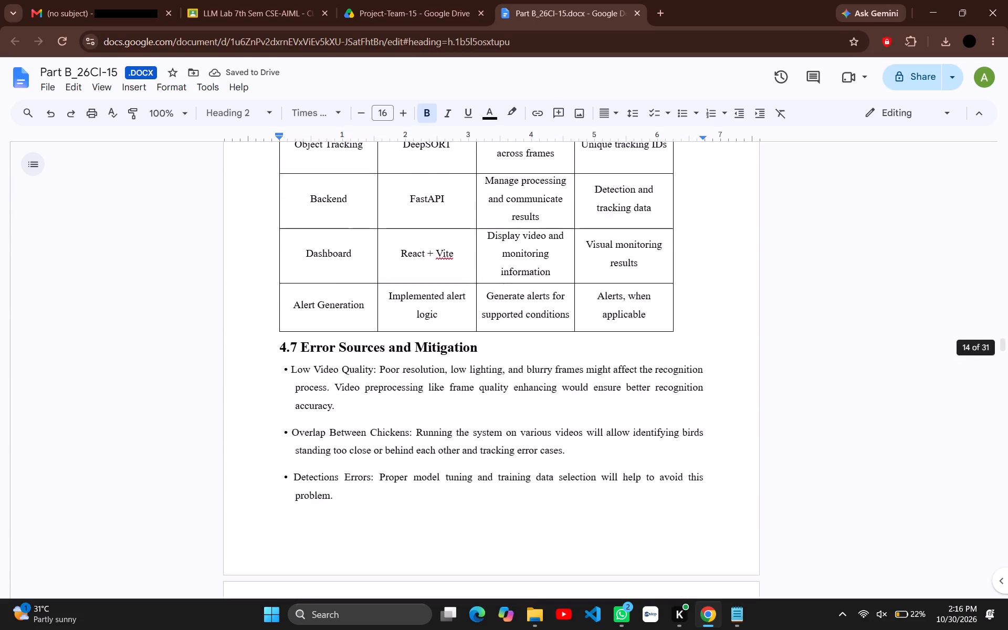
scroll(366, 318, "up", 8)
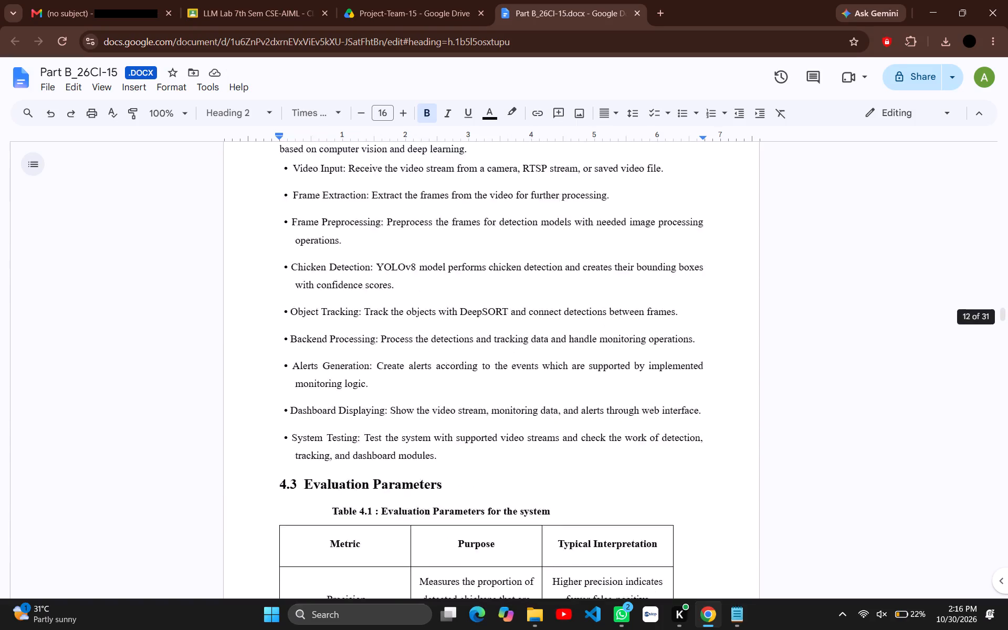
scroll(366, 318, "up", 4)
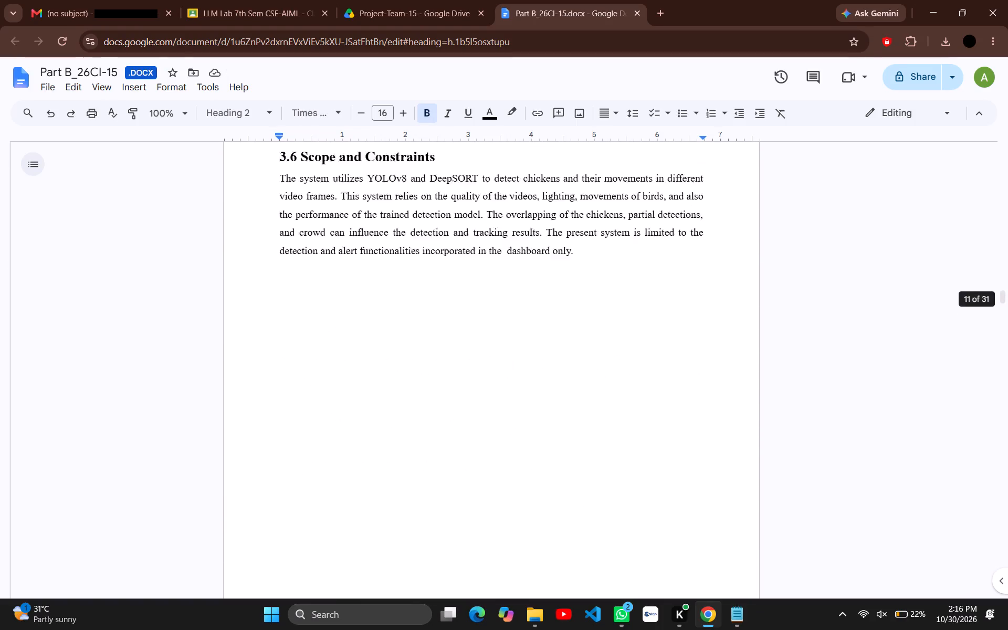
scroll(366, 318, "up", 9)
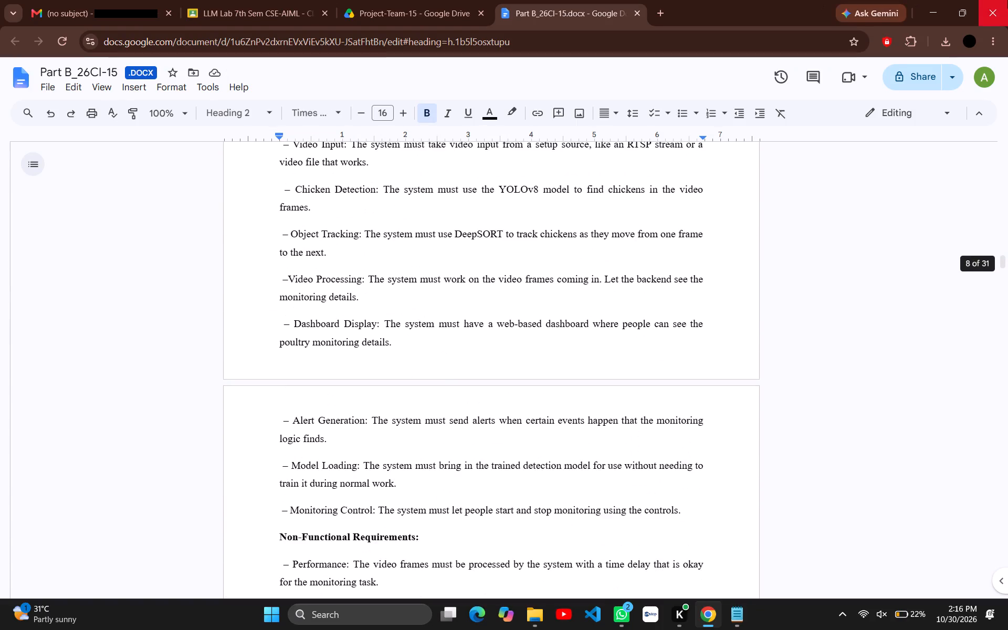
Close the Part B_26CI-15.docx document and the Project-Team-15 Drive folder.
left_click(641, 10)
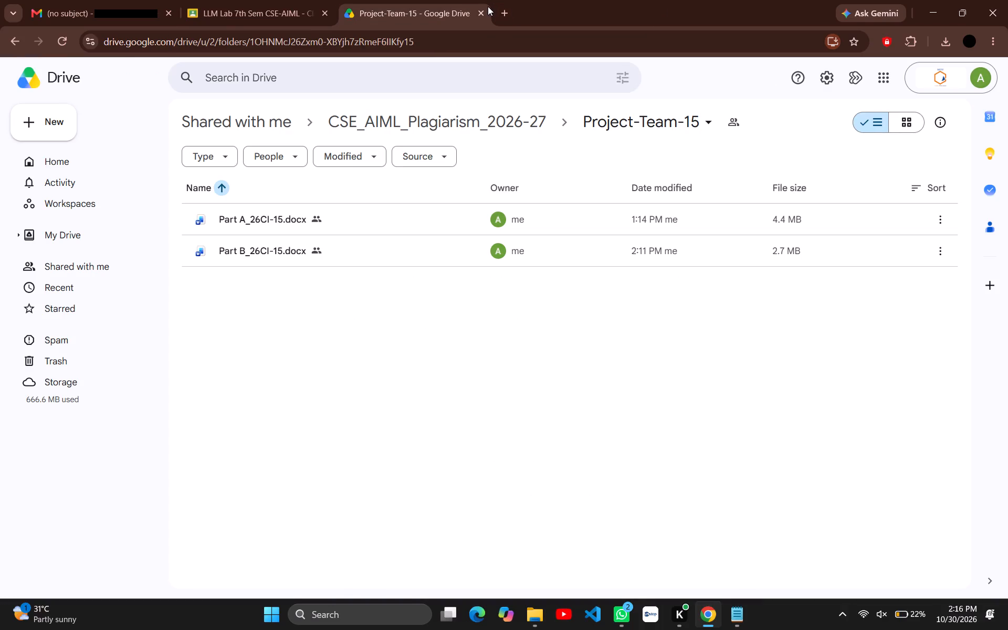
left_click(482, 7)
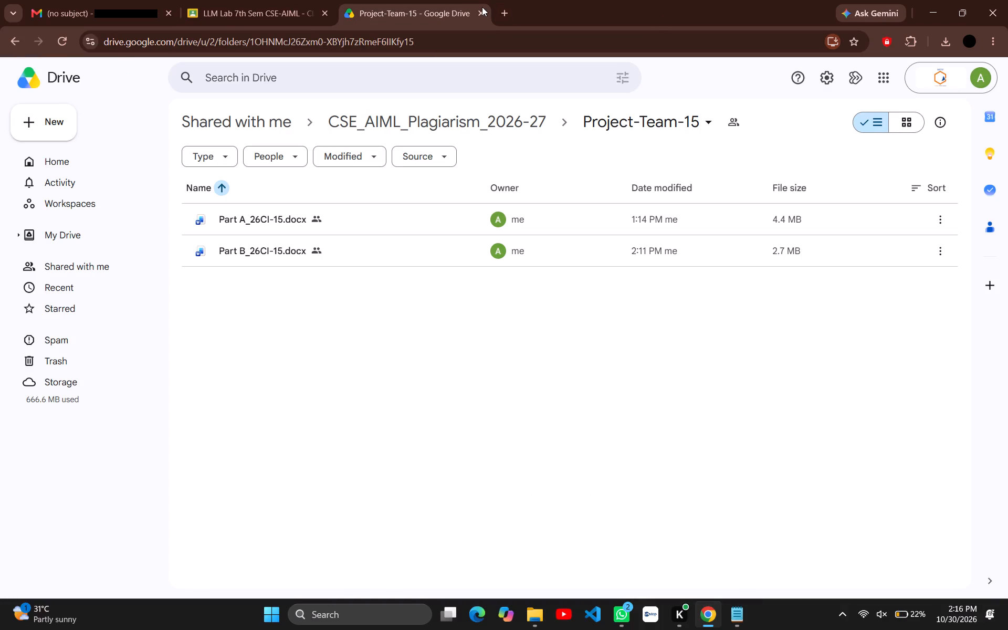
left_click(478, 12)
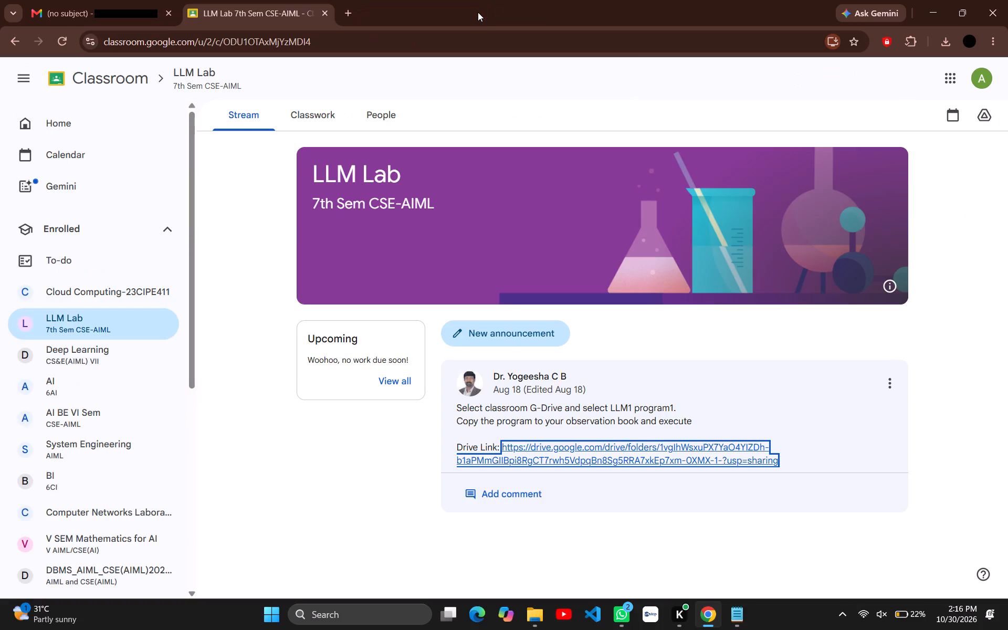